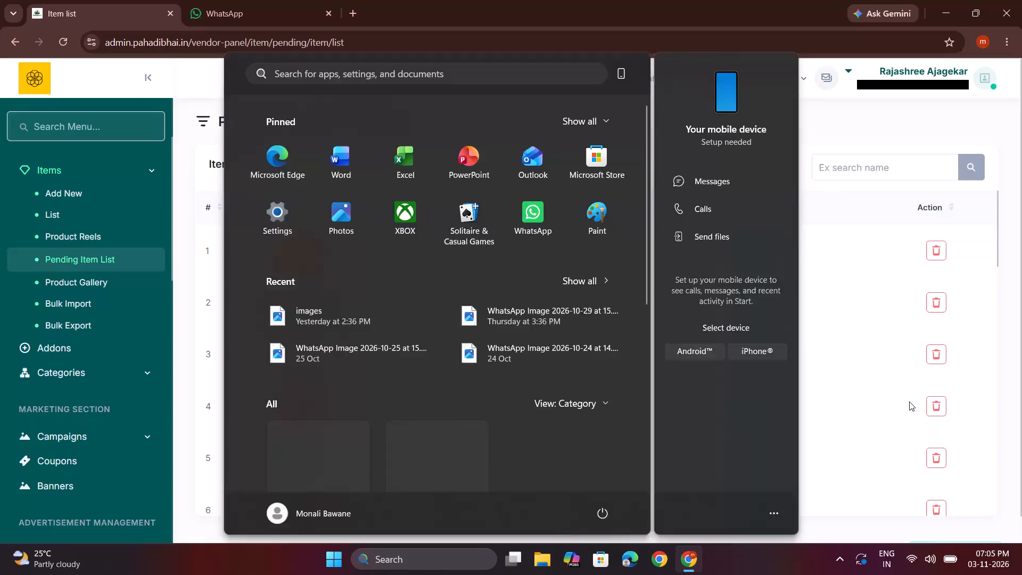
Open the Sheera dessert from the item list, set its discount amount to ₹10, and submit the update.
click(909, 401)
scroll(372, 276, up, 1)
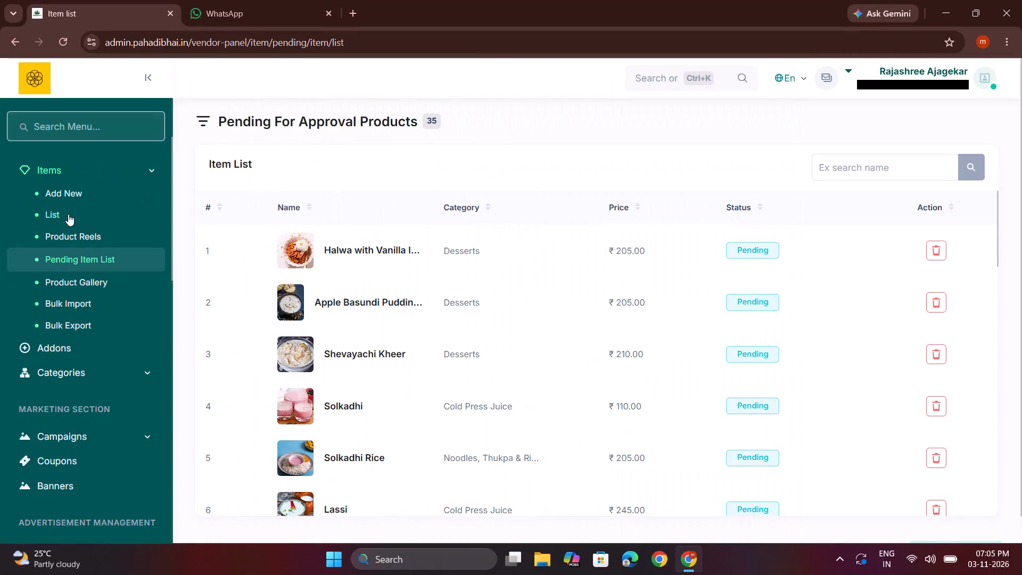
click(68, 216)
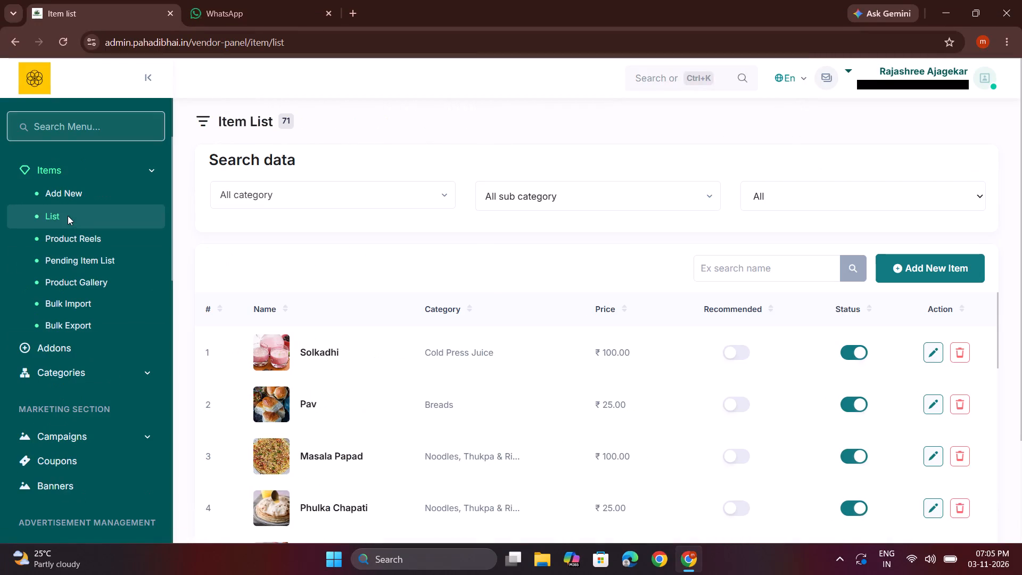
scroll(392, 375, down, 3)
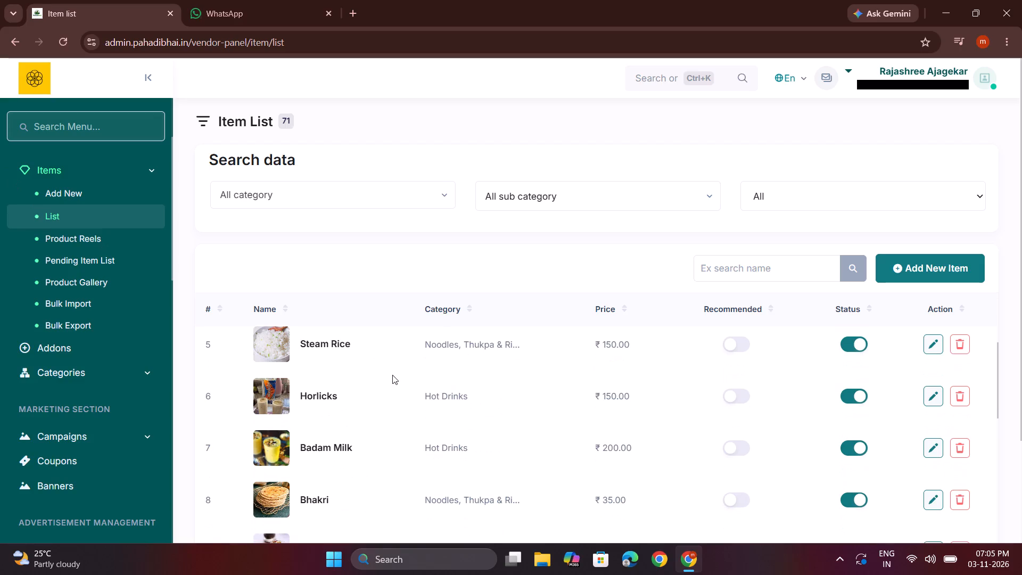
scroll(403, 448, down, 5)
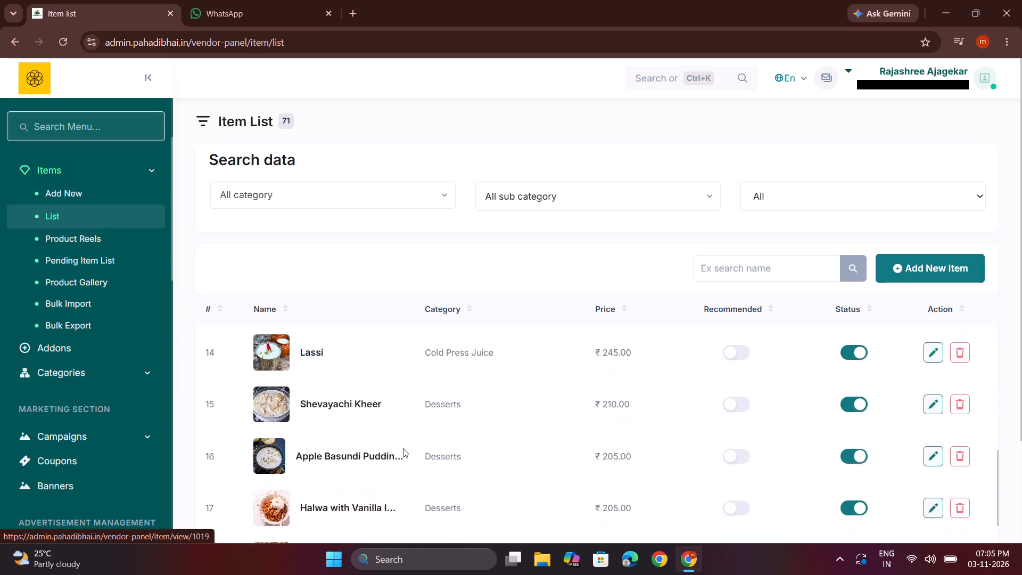
scroll(403, 448, down, 1)
scroll(476, 473, down, 1)
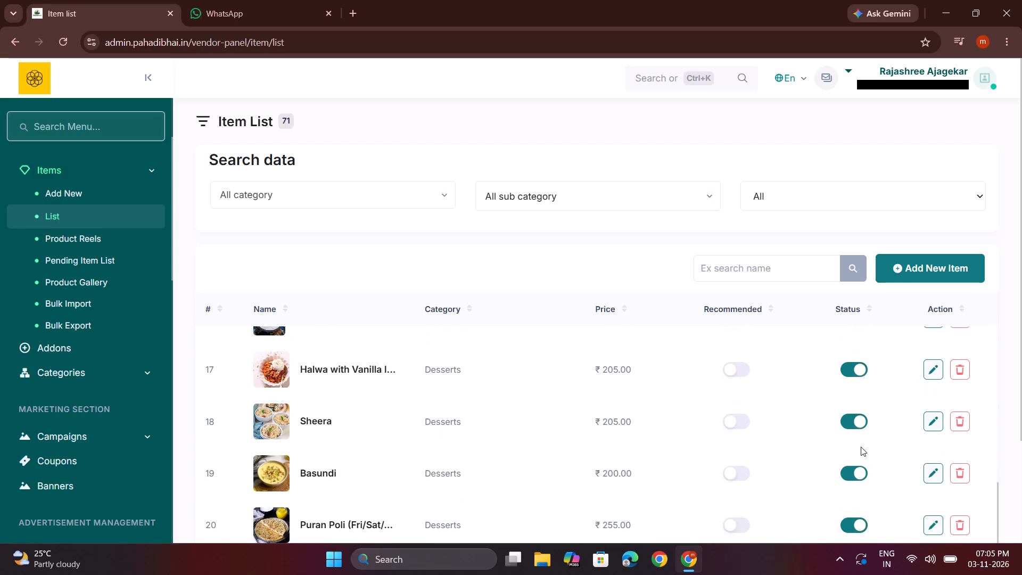
click(930, 415)
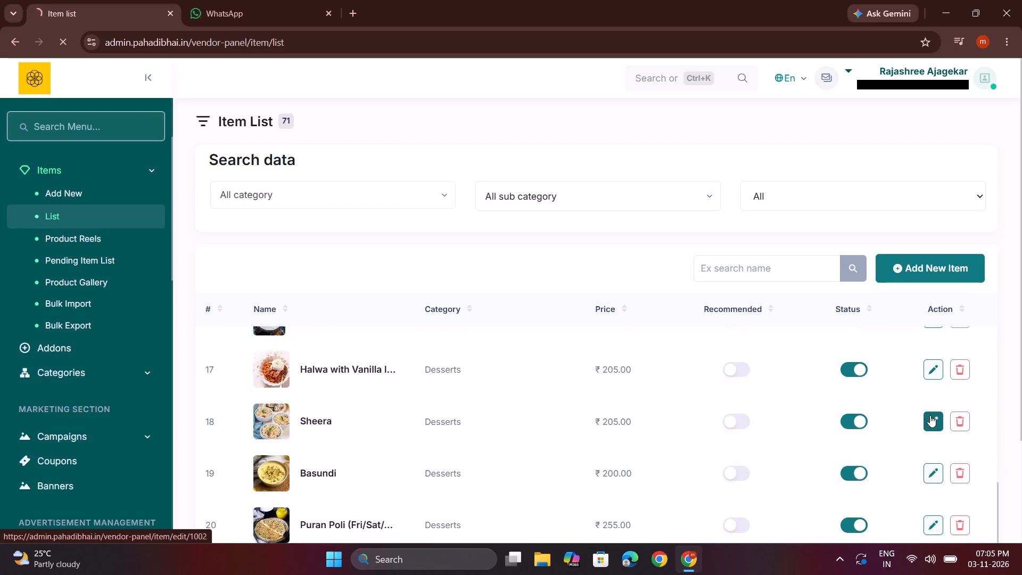
scroll(334, 457, down, 10)
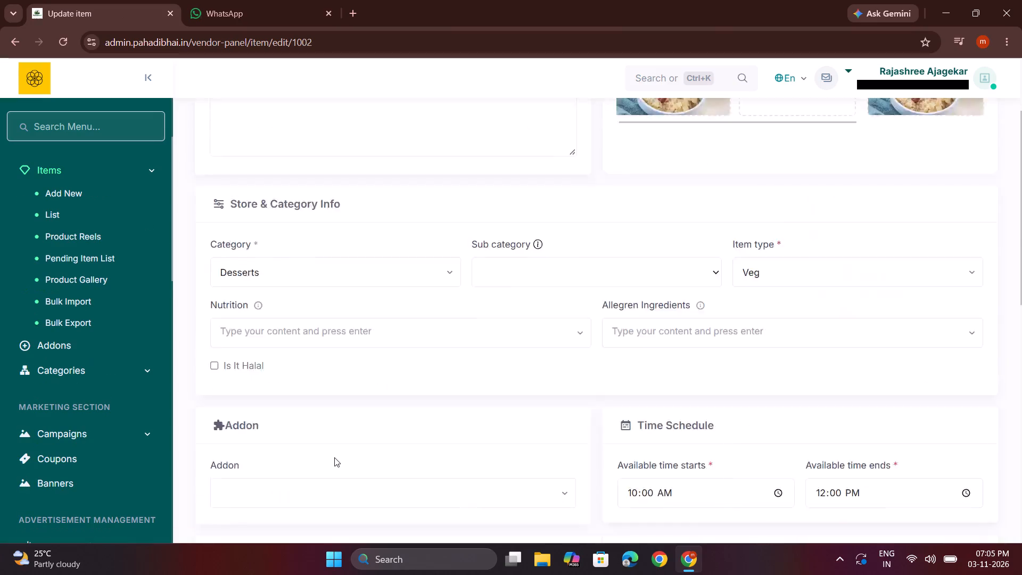
scroll(334, 457, down, 3)
click(620, 240)
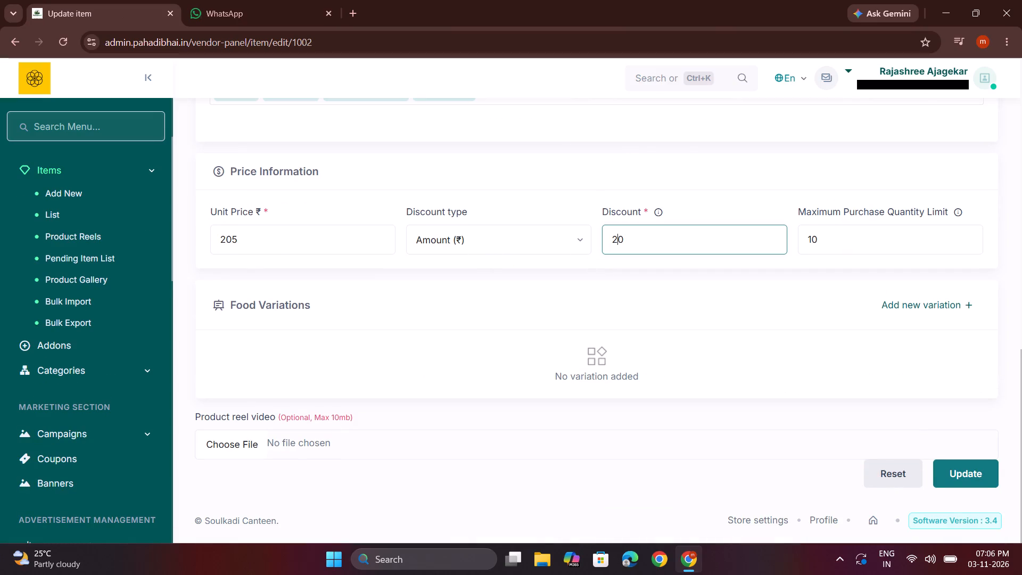
key(BackSpace)
key(1)
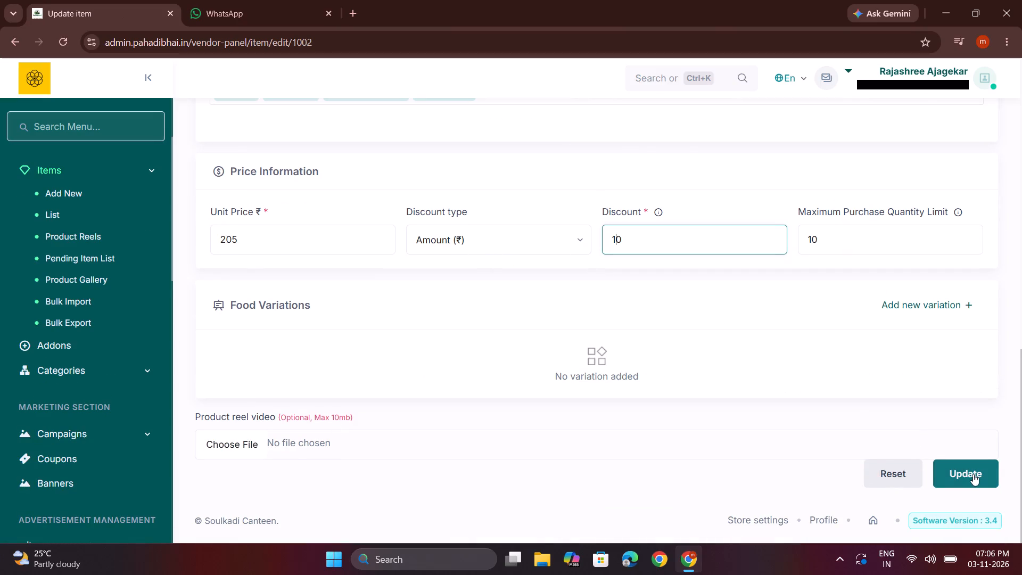
click(973, 477)
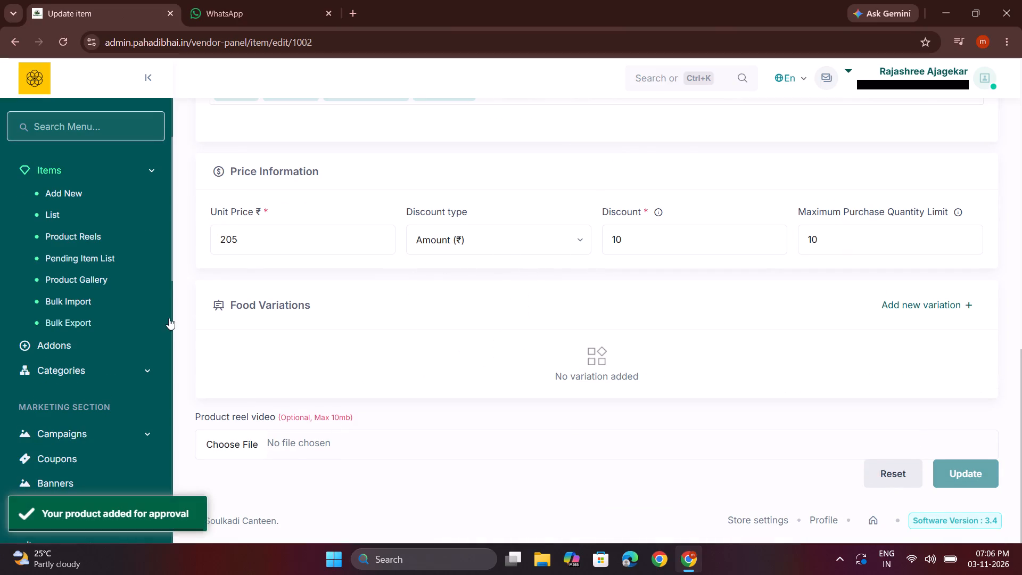
Open the Basundi dessert from the item list, set its unit price to ₹210, and submit the update.
click(77, 212)
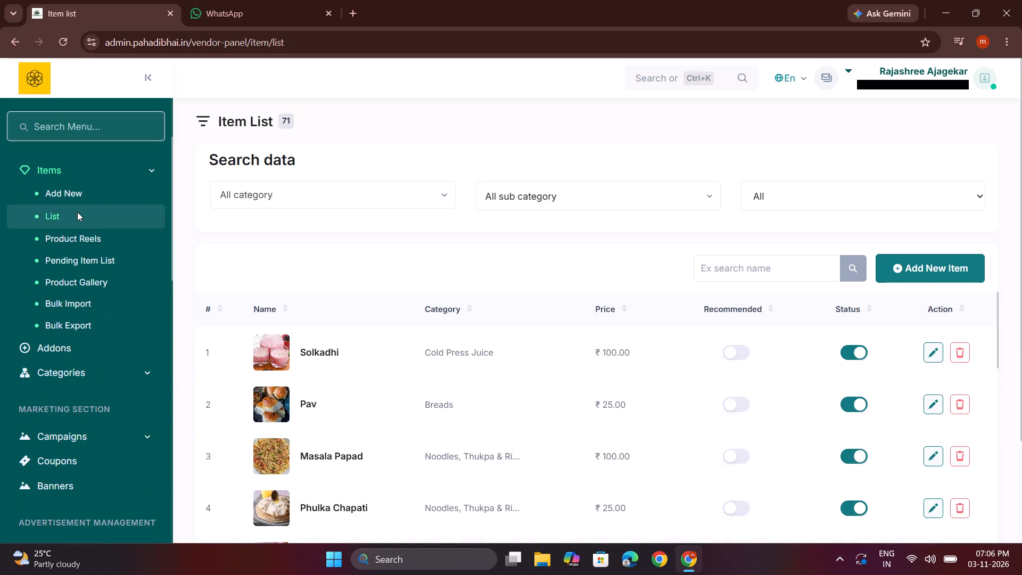
click(77, 212)
scroll(324, 479, down, 12)
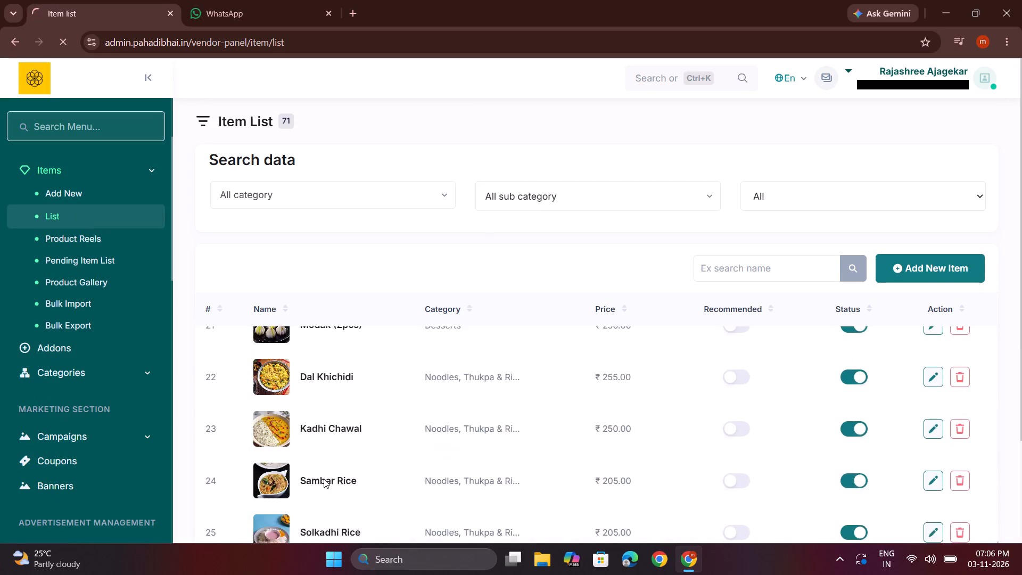
scroll(324, 479, down, 1)
scroll(324, 479, up, 1)
scroll(324, 479, down, 2)
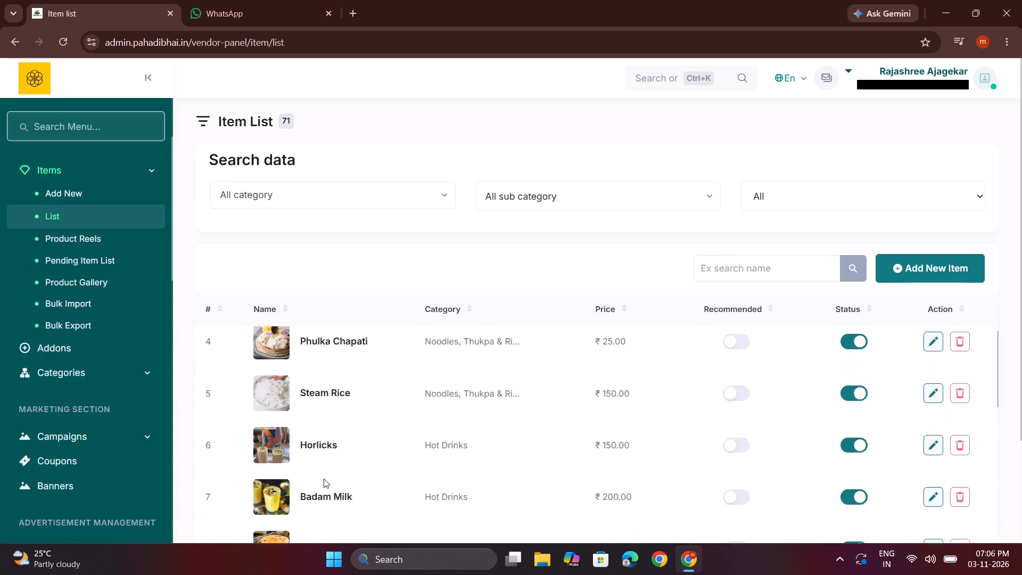
scroll(324, 479, down, 5)
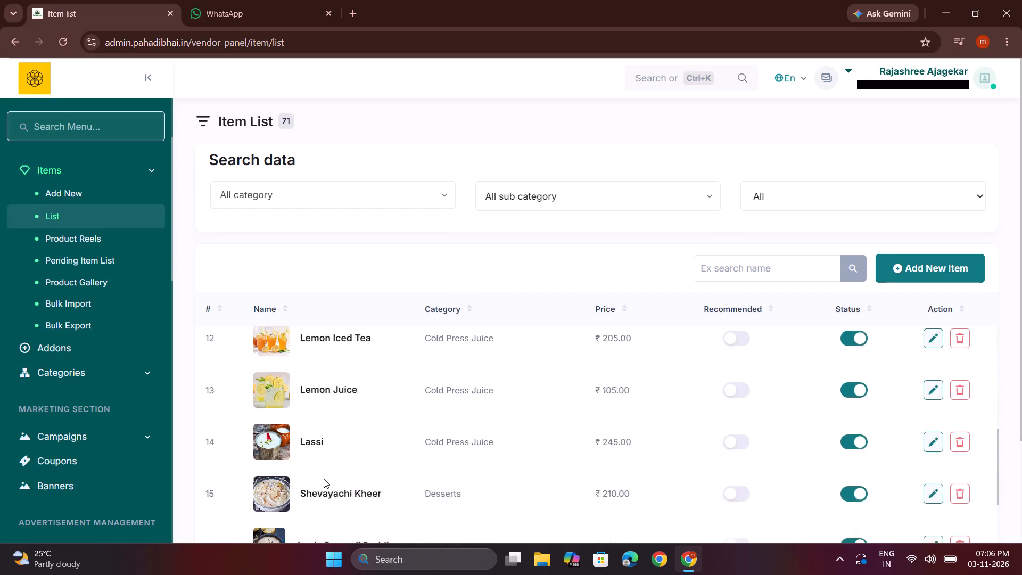
scroll(324, 479, down, 5)
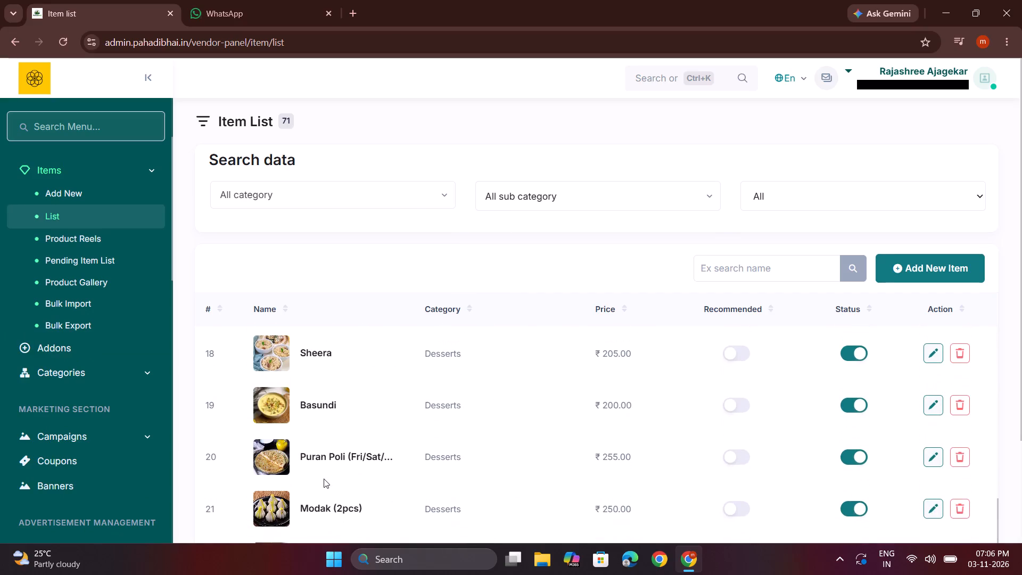
click(941, 408)
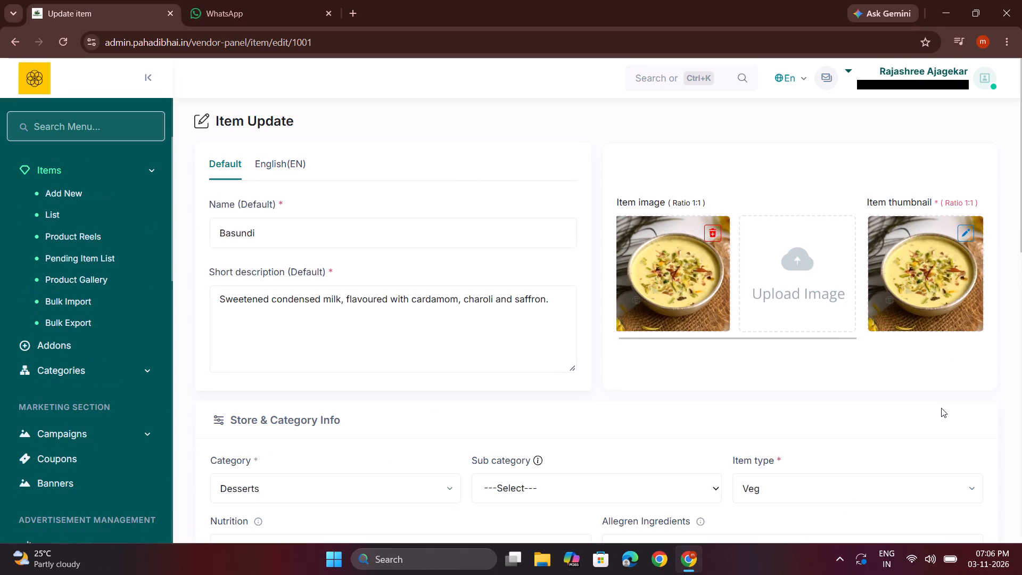
scroll(782, 406, down, 9)
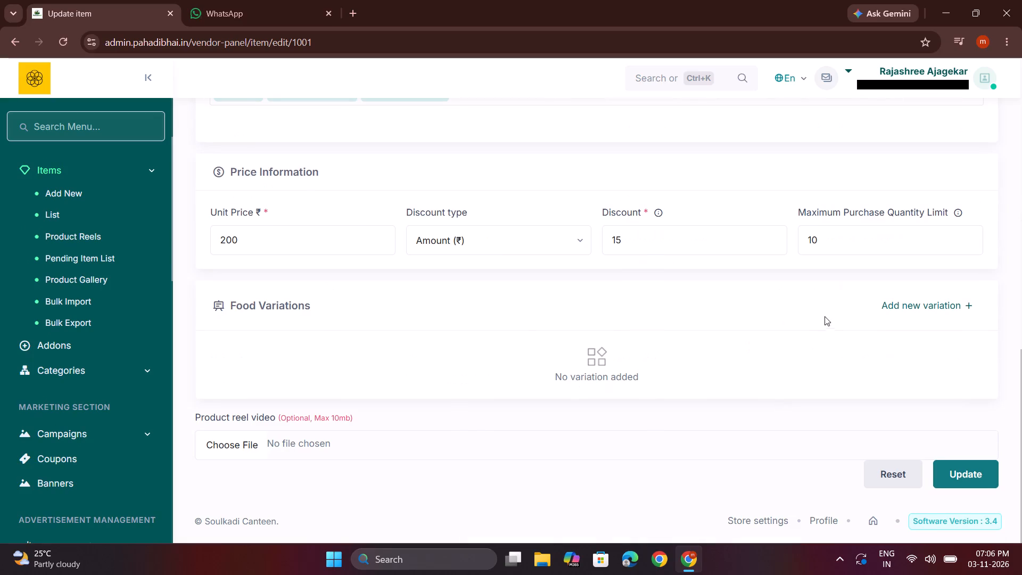
click(285, 252)
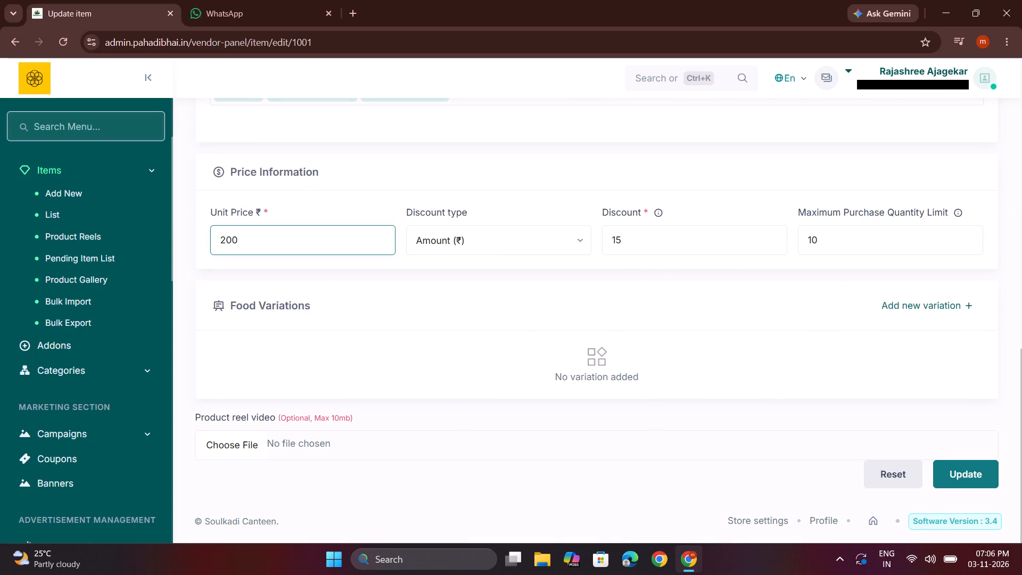
key(Left)
key(BackSpace)
key(1)
click(953, 472)
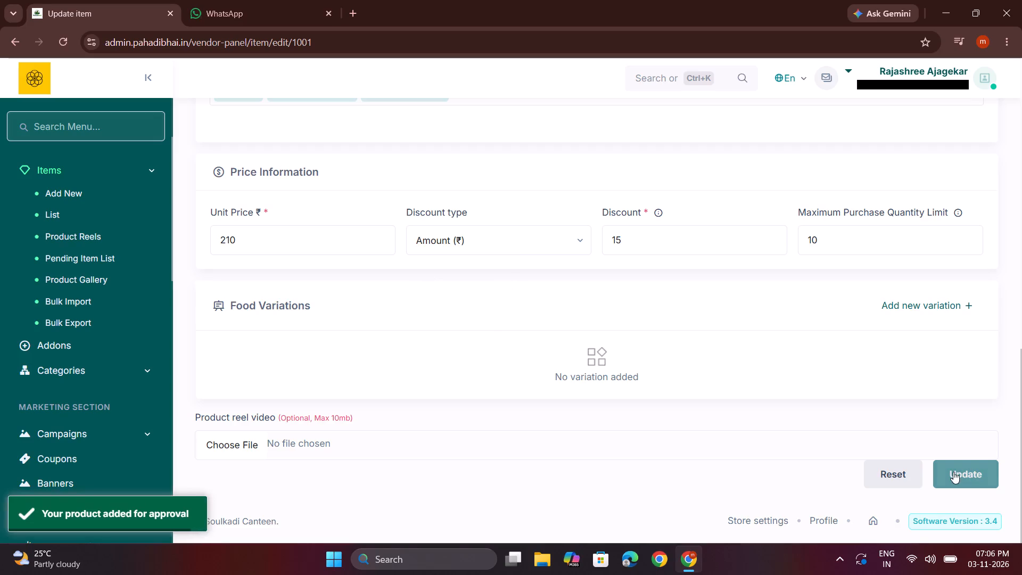
Open the Puran Poli (Fri/Sat/Sun) dessert from the item list, set its discount amount to ₹20, and submit the update.
click(55, 218)
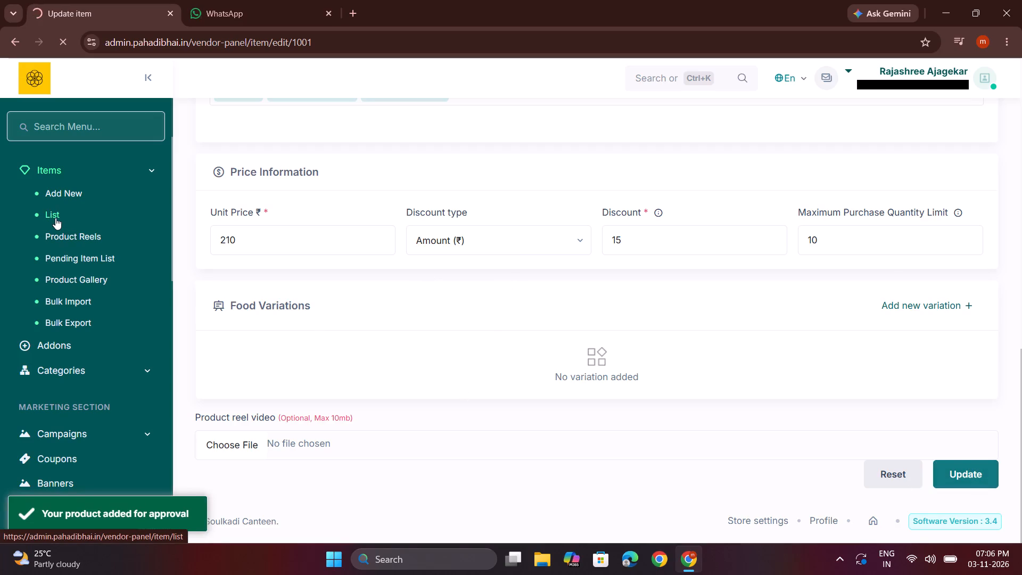
scroll(381, 438, down, 11)
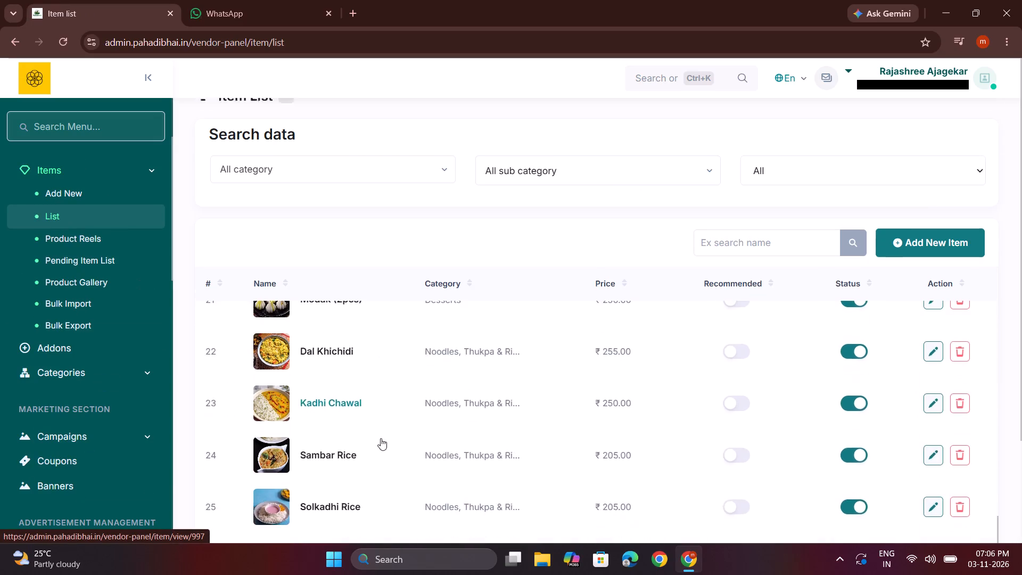
scroll(381, 438, down, 1)
scroll(381, 438, up, 3)
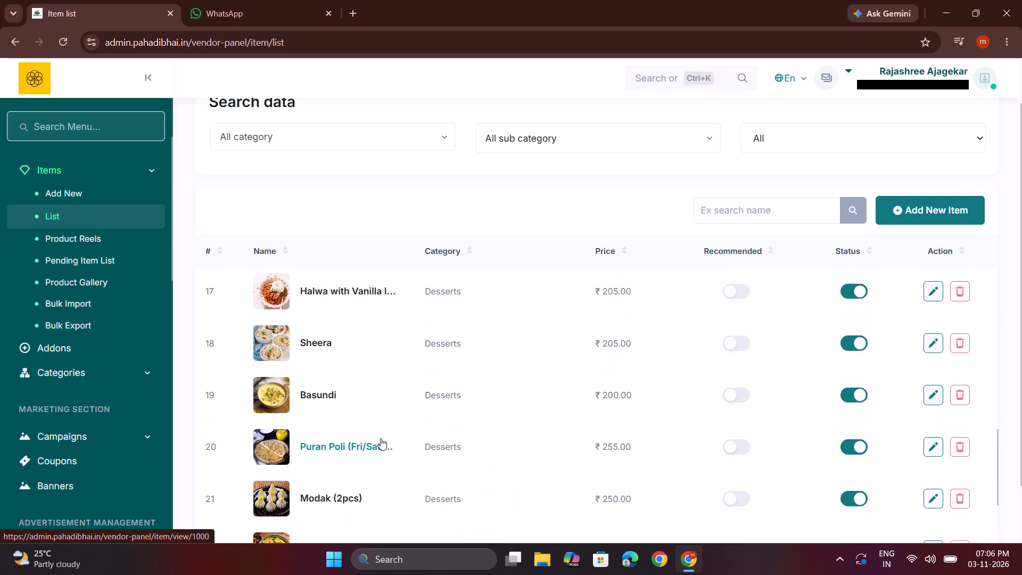
scroll(381, 438, down, 1)
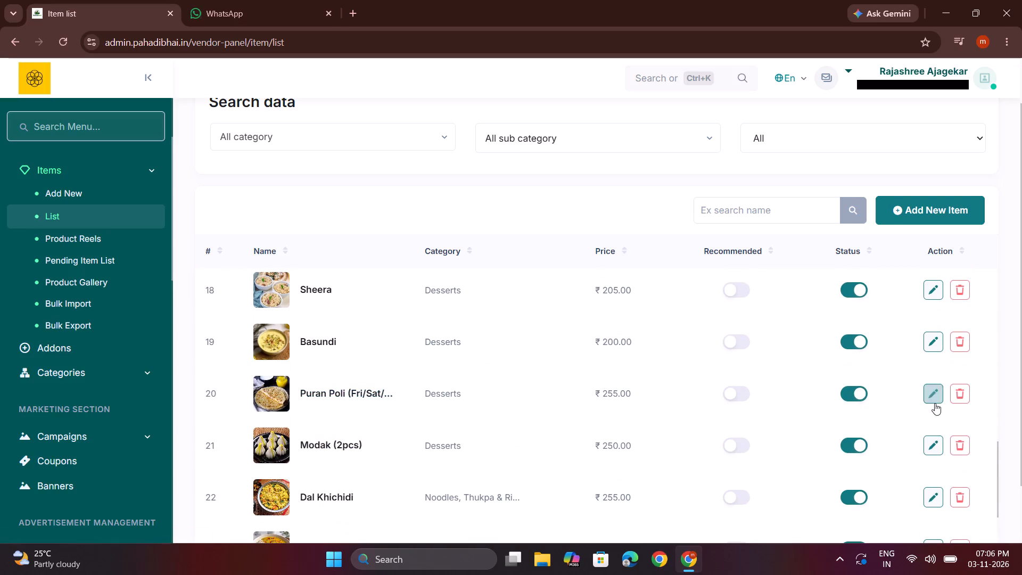
click(935, 403)
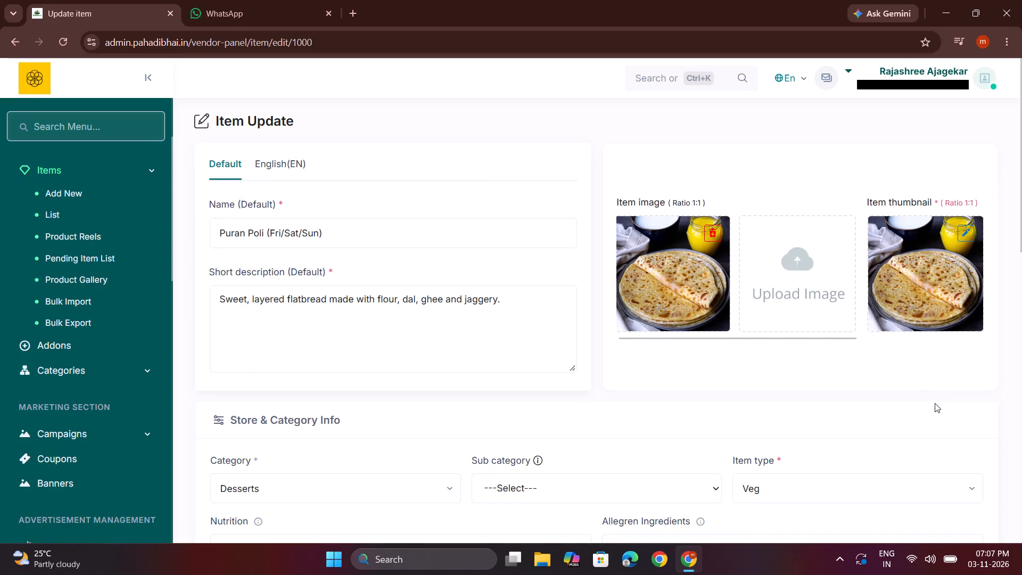
scroll(1007, 471, down, 10)
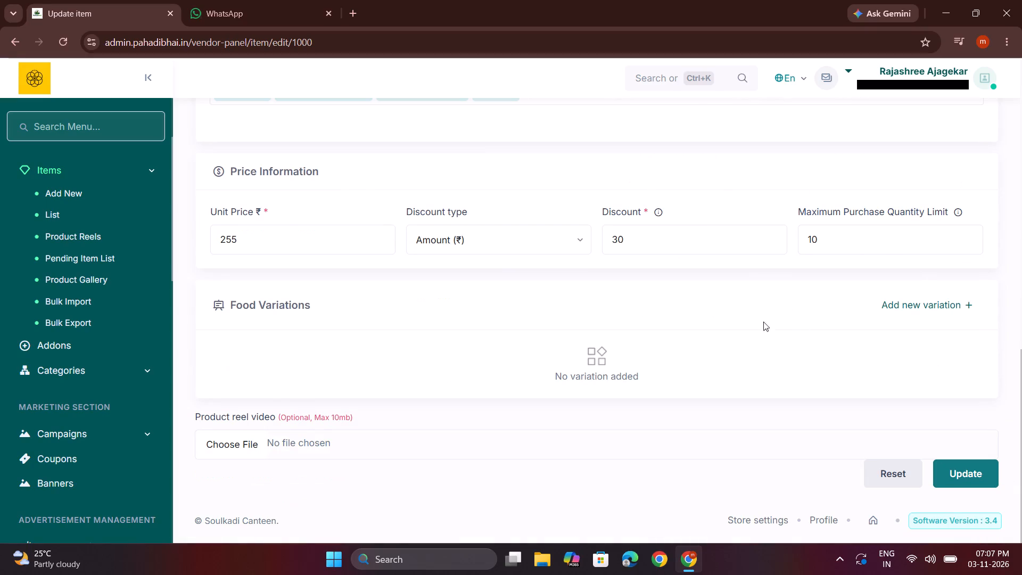
click(614, 235)
key(Right)
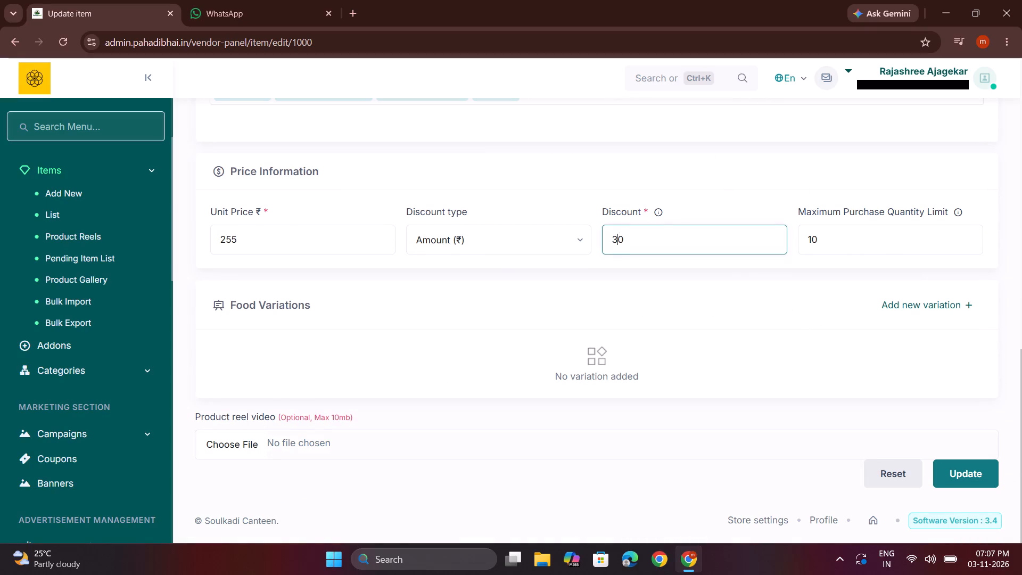
key(BackSpace)
key(2)
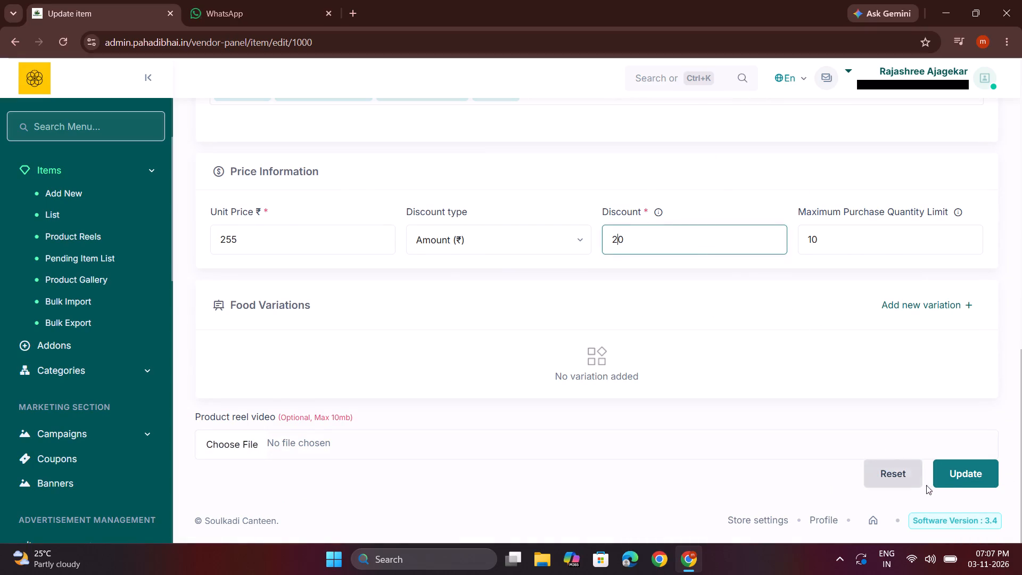
click(947, 485)
scroll(464, 338, up, 7)
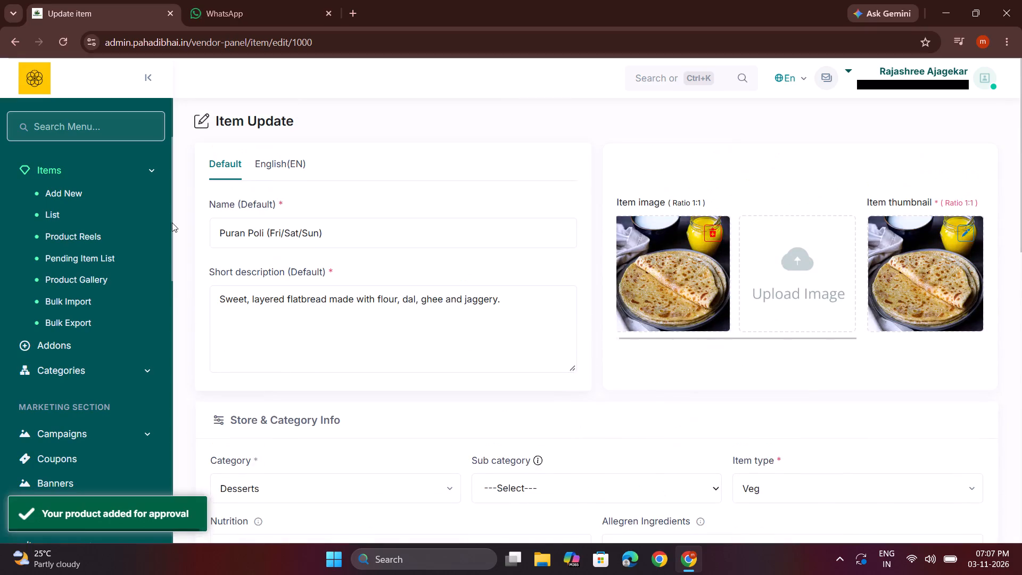
Open the Modak (2pcs) dessert from the item list, set its discount amount to ₹15, and submit the update.
click(90, 209)
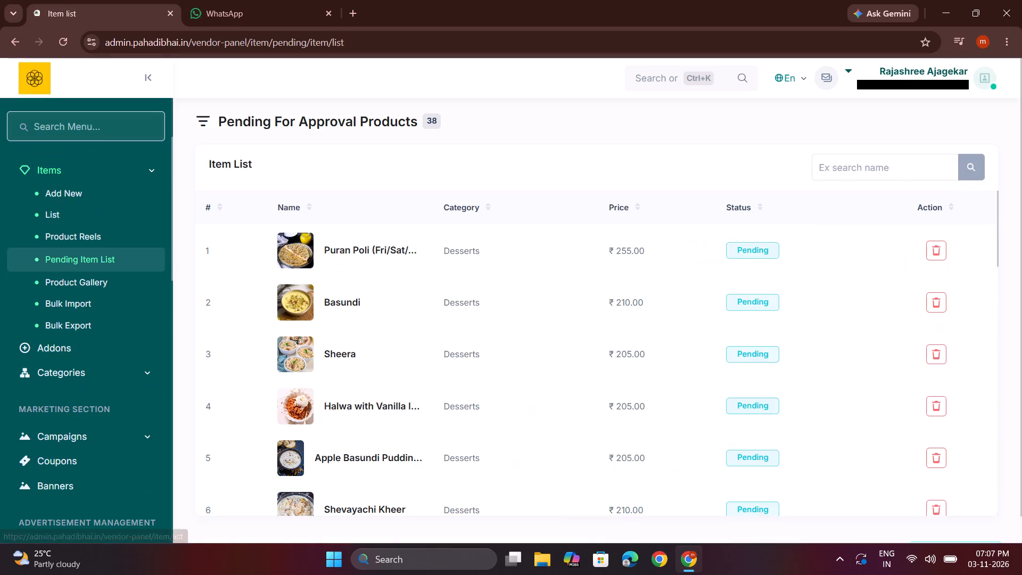
click(75, 216)
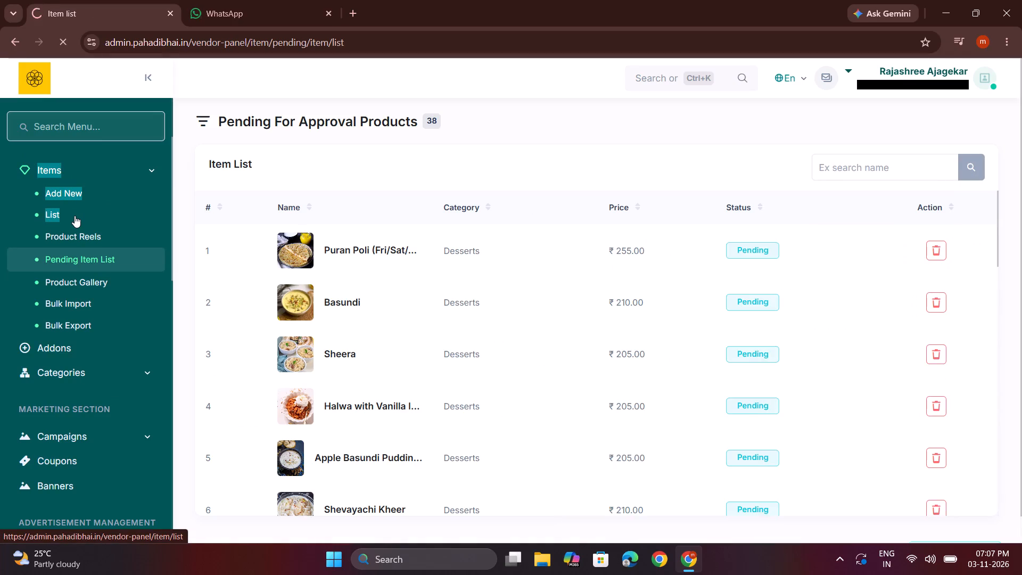
click(78, 221)
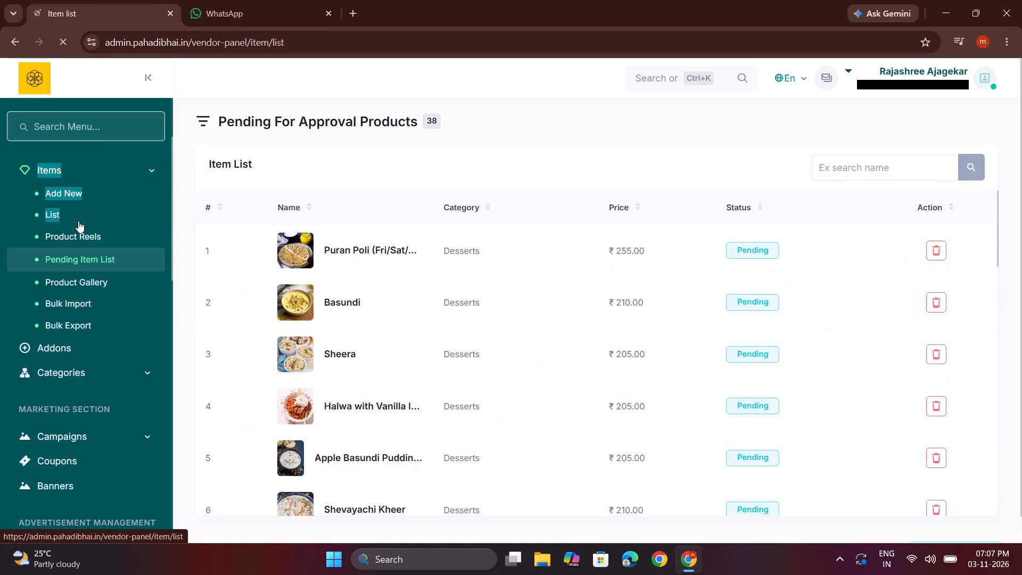
scroll(481, 507, down, 13)
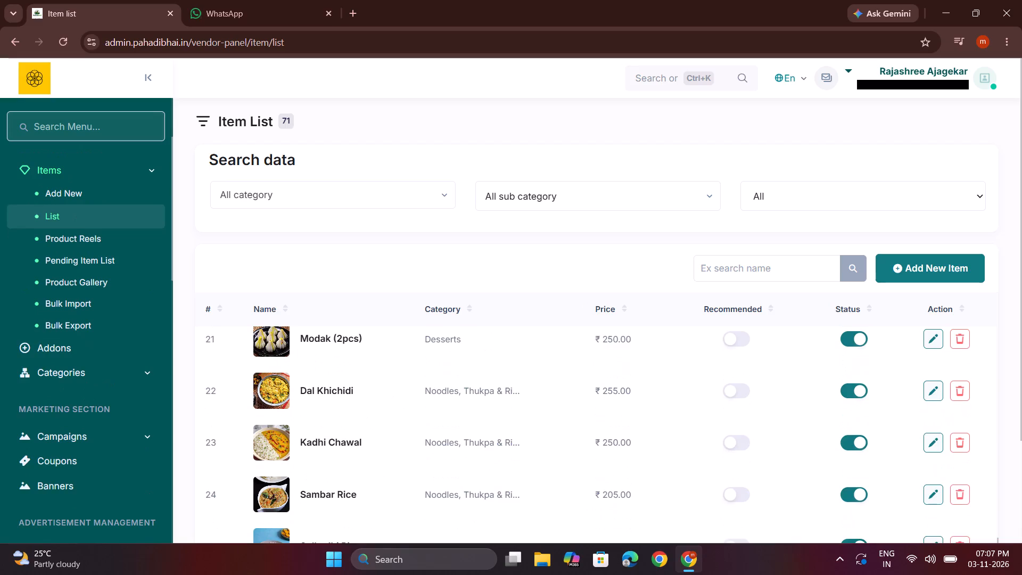
scroll(481, 507, down, 3)
scroll(481, 507, up, 3)
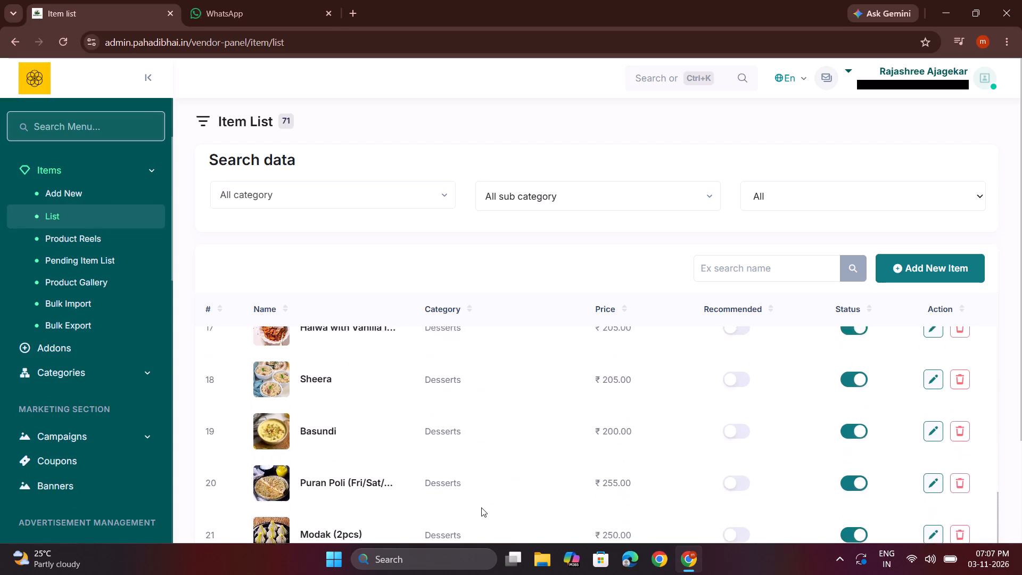
scroll(481, 507, down, 1)
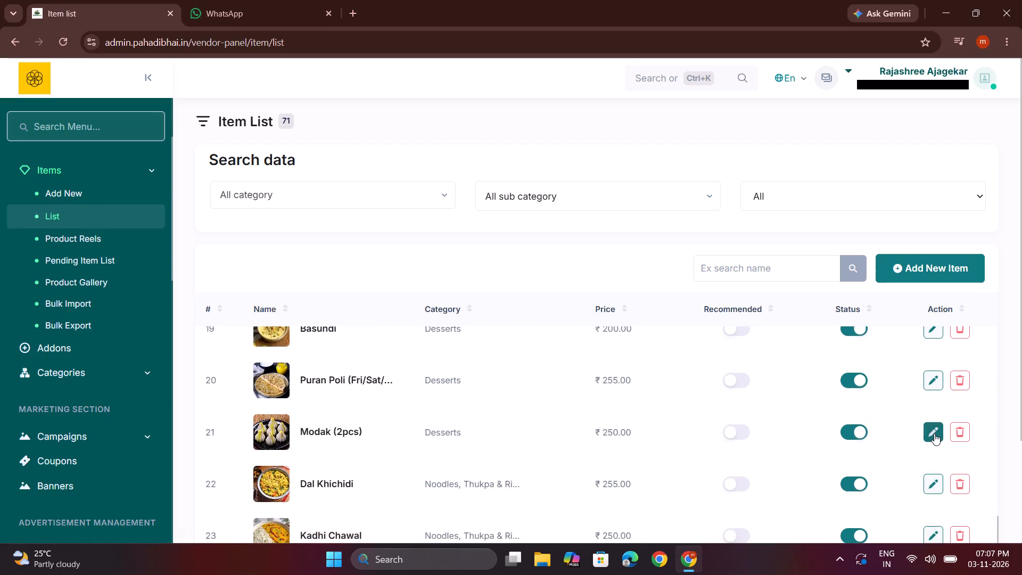
click(934, 433)
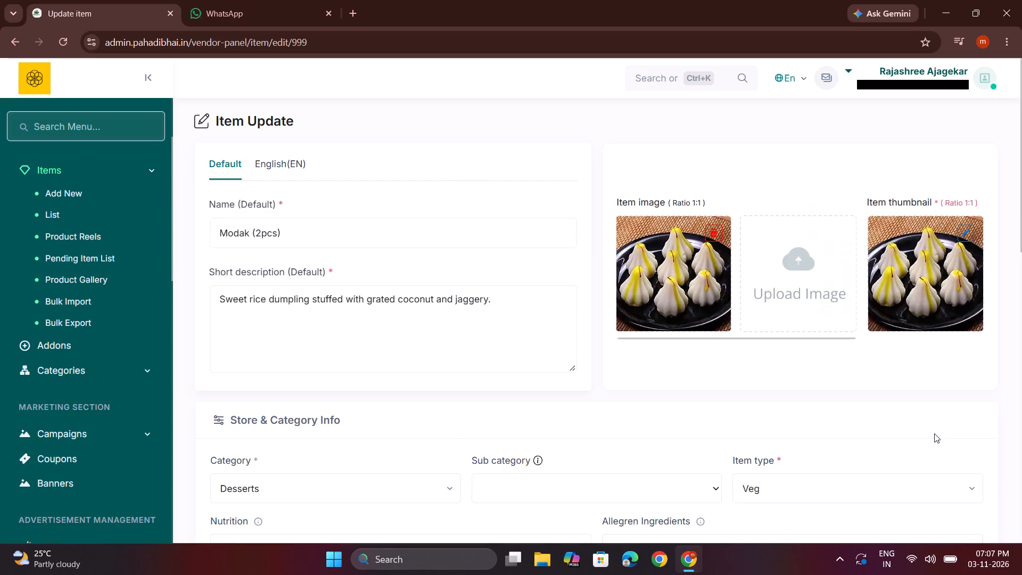
scroll(642, 374, down, 11)
click(629, 229)
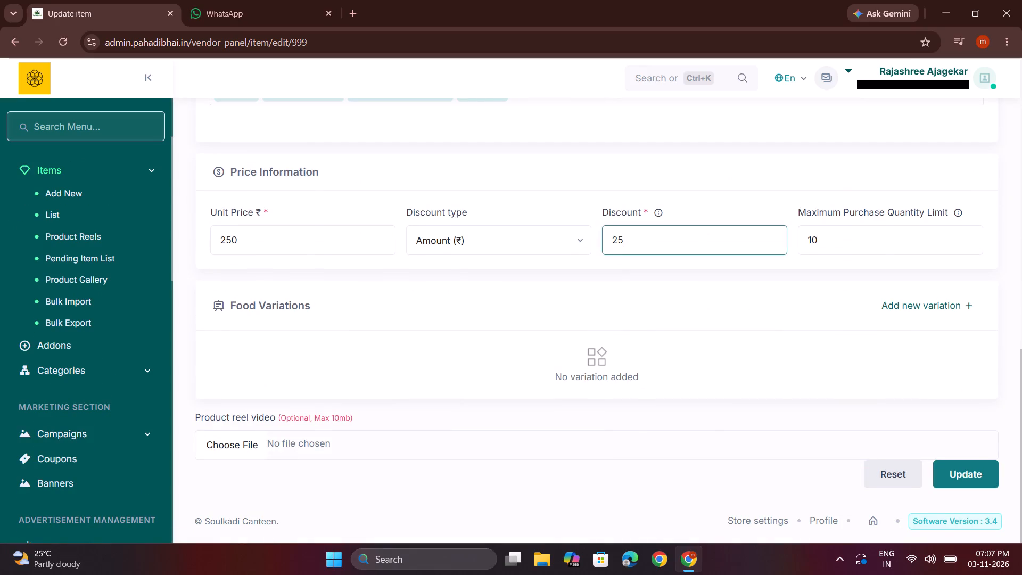
key(Left)
key(BackSpace)
key(1)
click(977, 474)
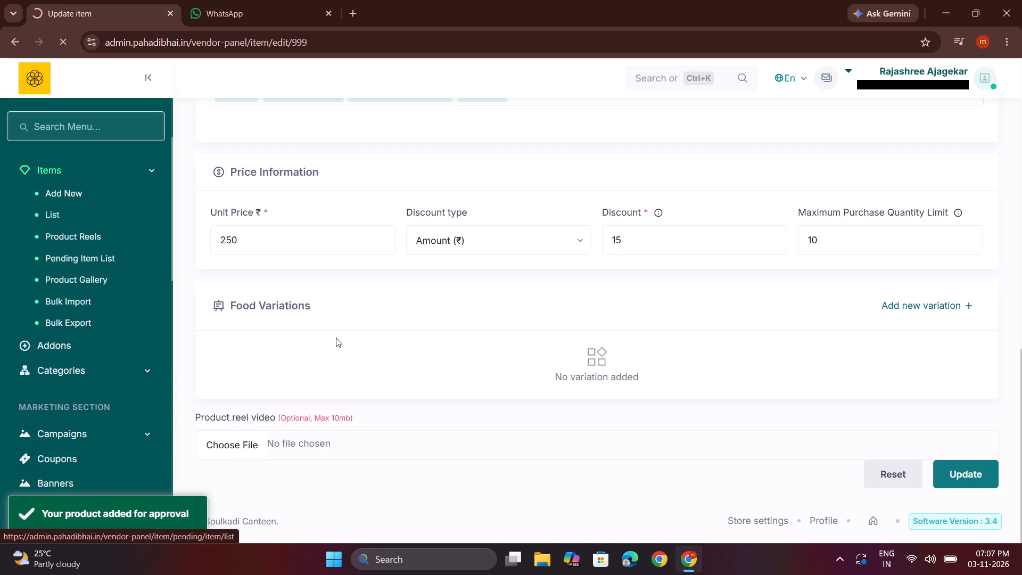
Open the Dal Khichidi item from the item list, set its discount amount to ₹20, and submit the update.
scroll(336, 338, up, 12)
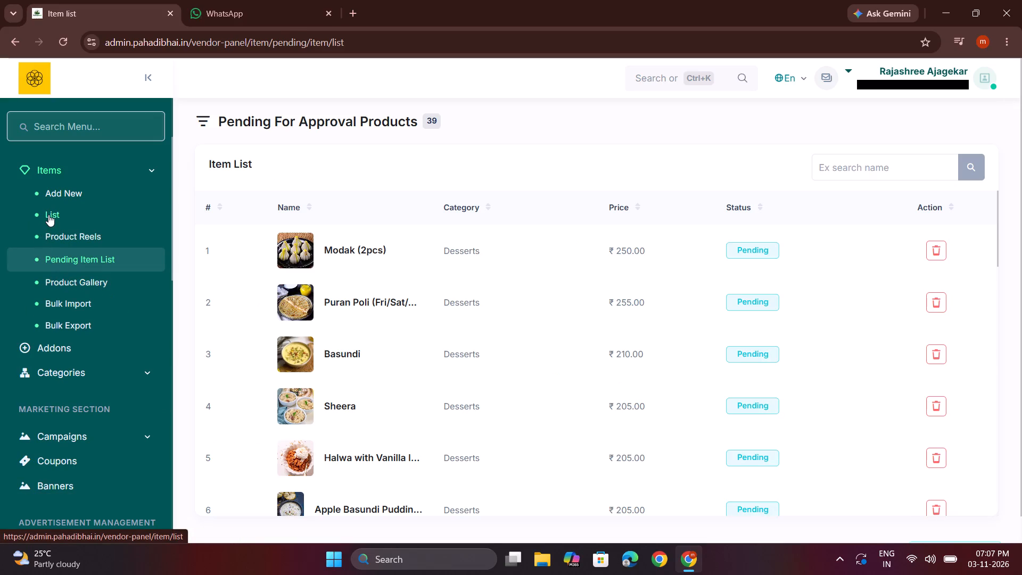
click(48, 215)
scroll(565, 433, down, 13)
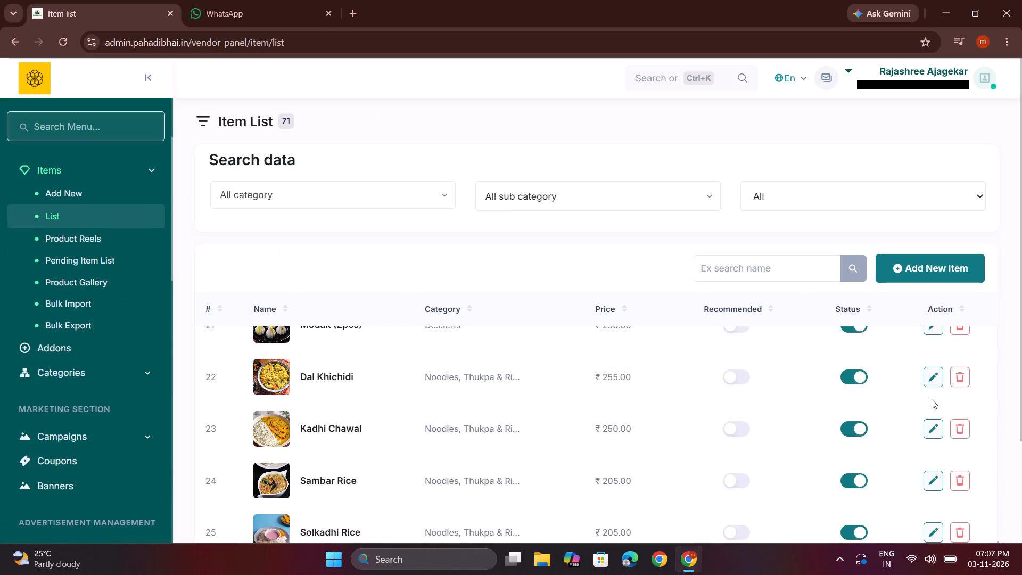
click(936, 382)
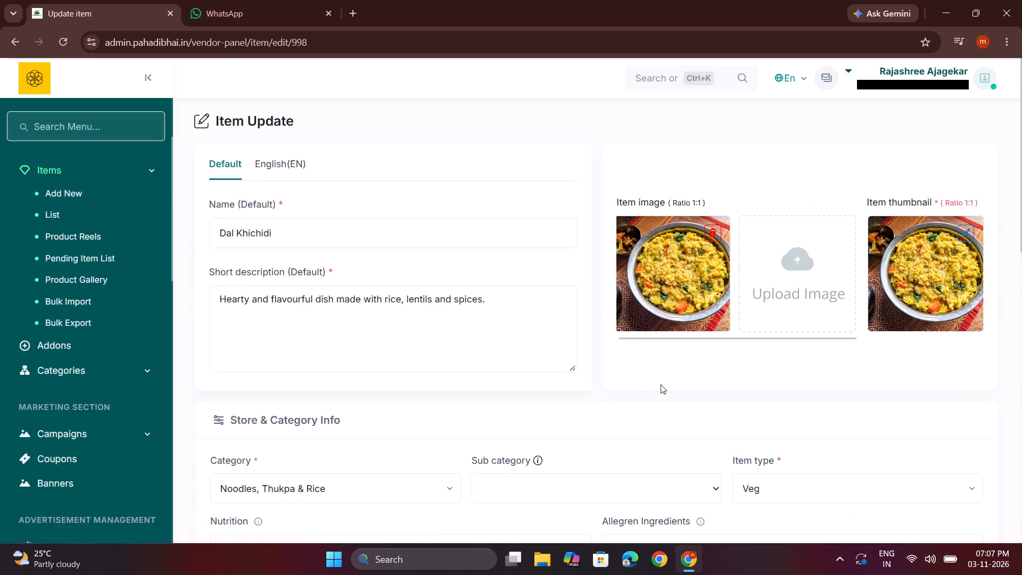
scroll(661, 384, down, 8)
click(636, 249)
key(Left)
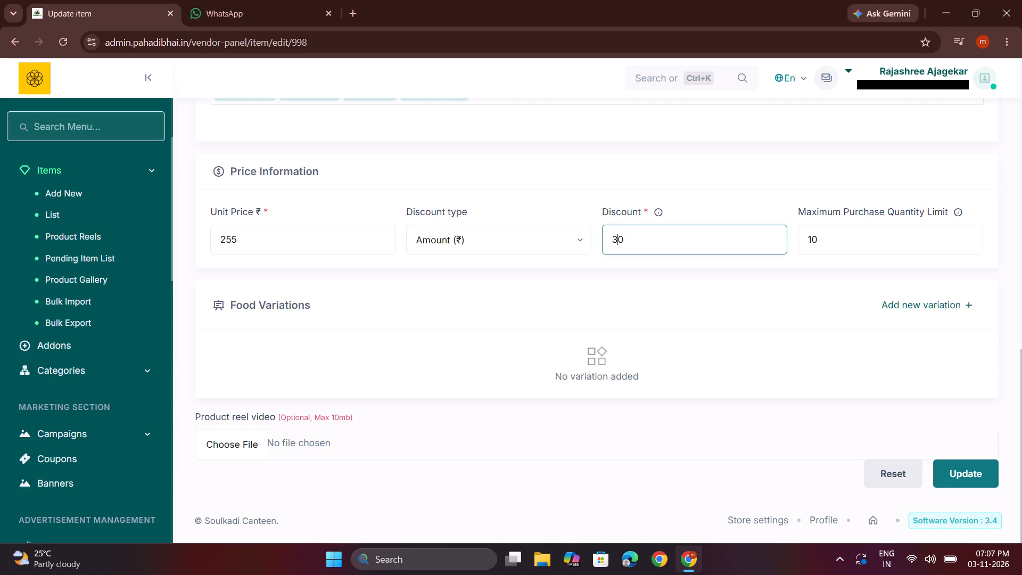
key(BackSpace)
key(2)
scroll(669, 348, up, 6)
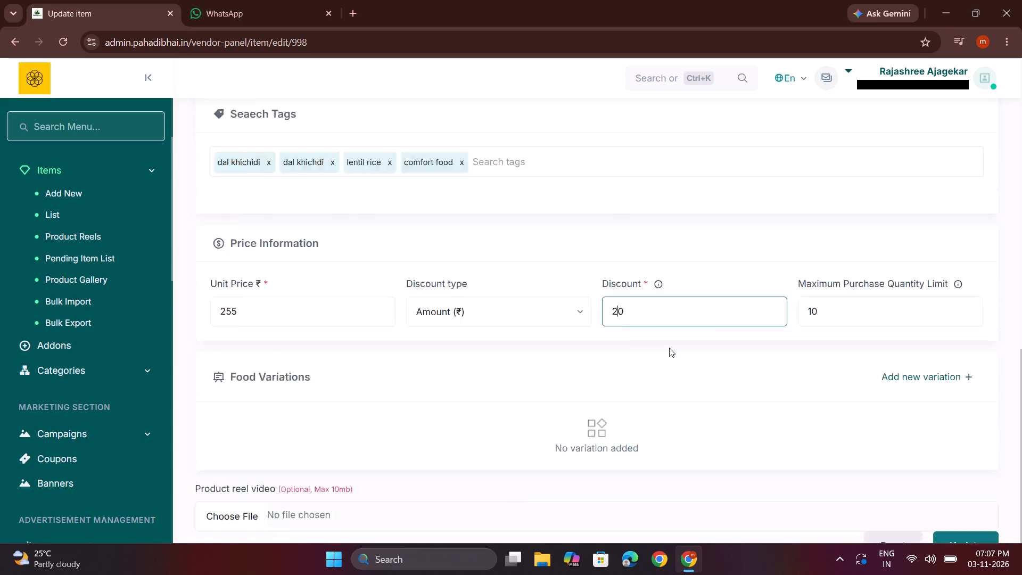
scroll(669, 348, up, 4)
scroll(669, 348, down, 6)
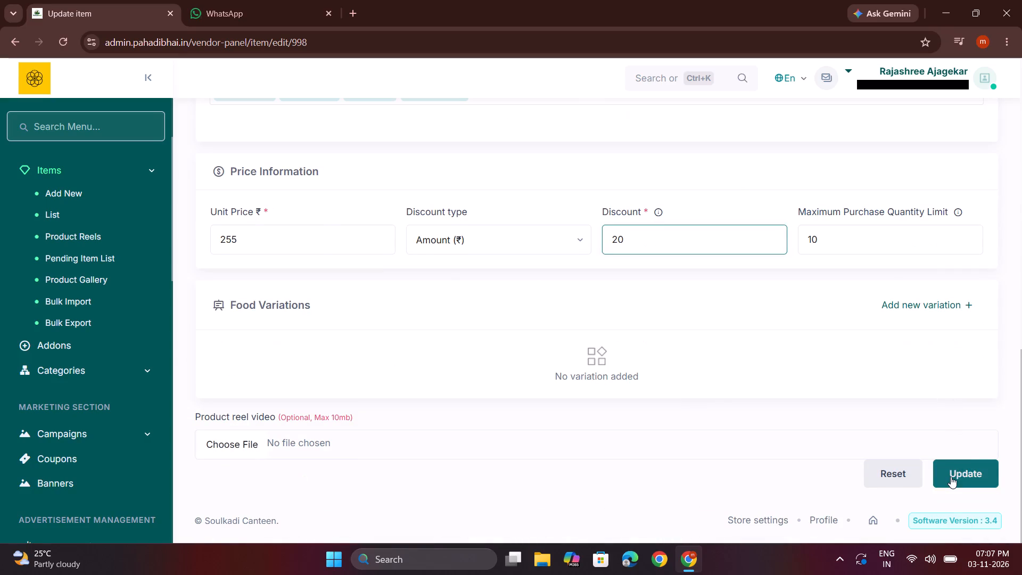
click(951, 477)
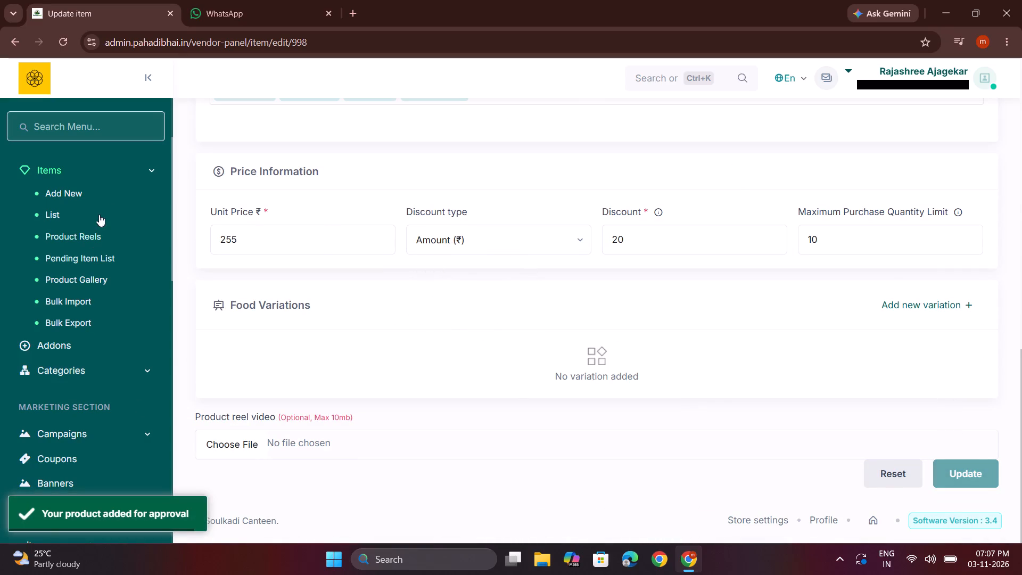
Open the Kadhi Chawal item from the item list, set its discount amount to ₹15, and submit the update.
click(105, 204)
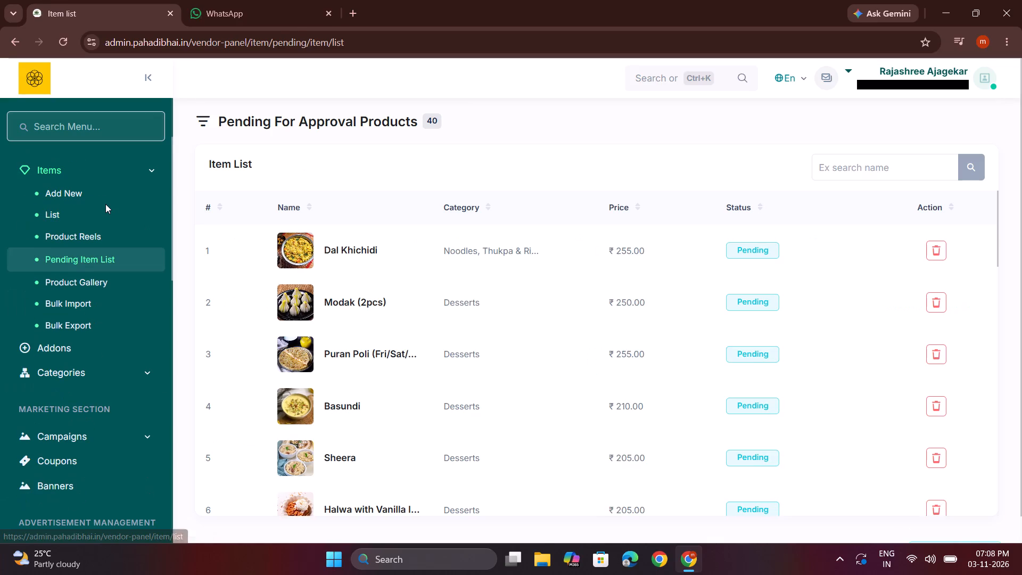
scroll(442, 381, down, 6)
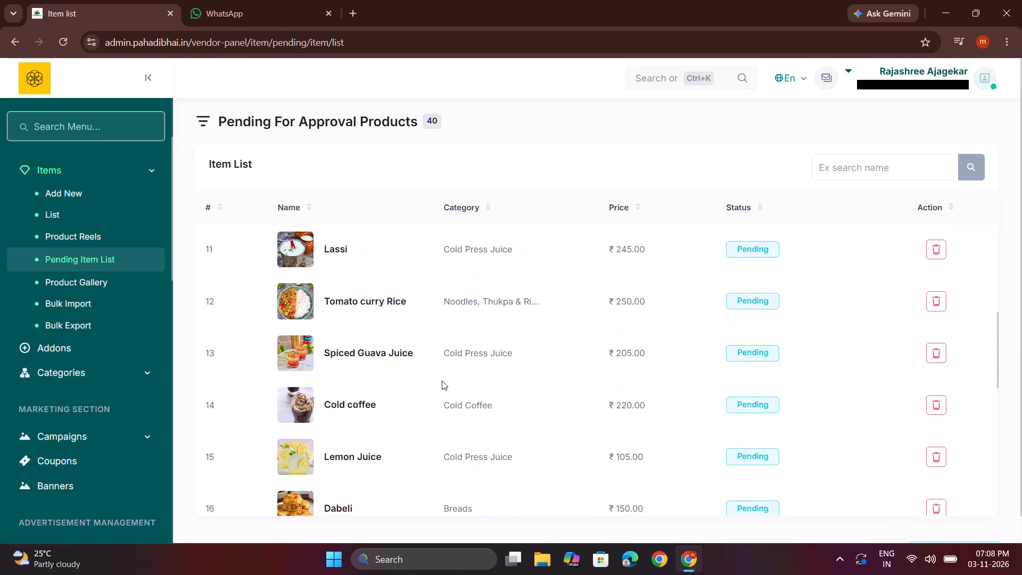
scroll(442, 381, down, 8)
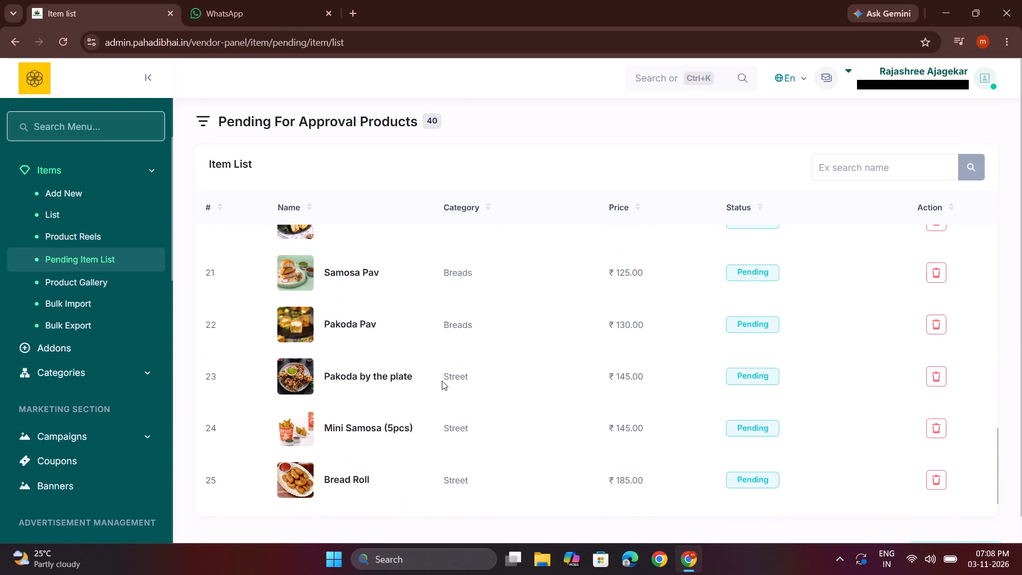
scroll(442, 381, down, 2)
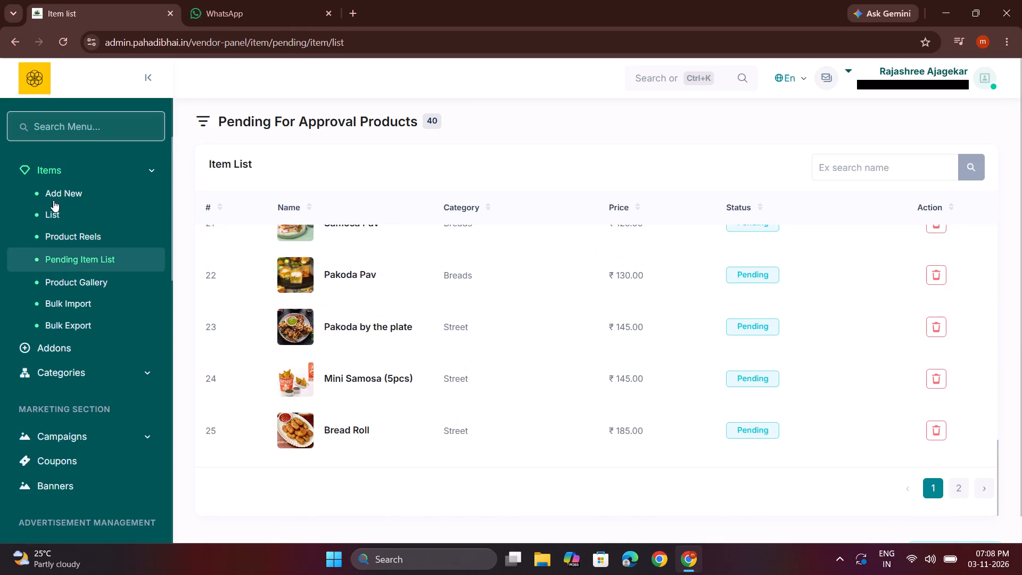
click(51, 210)
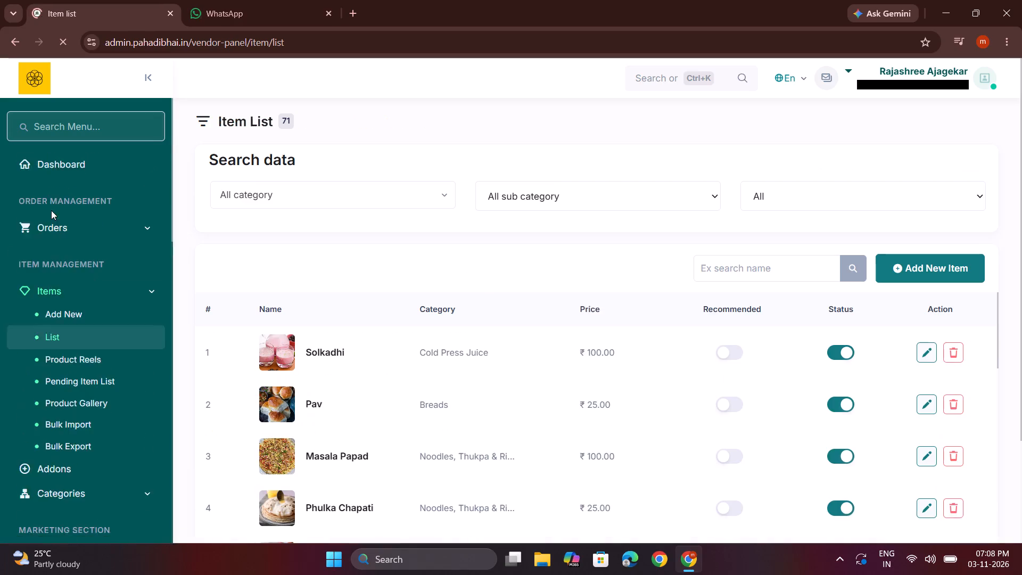
scroll(317, 404, down, 7)
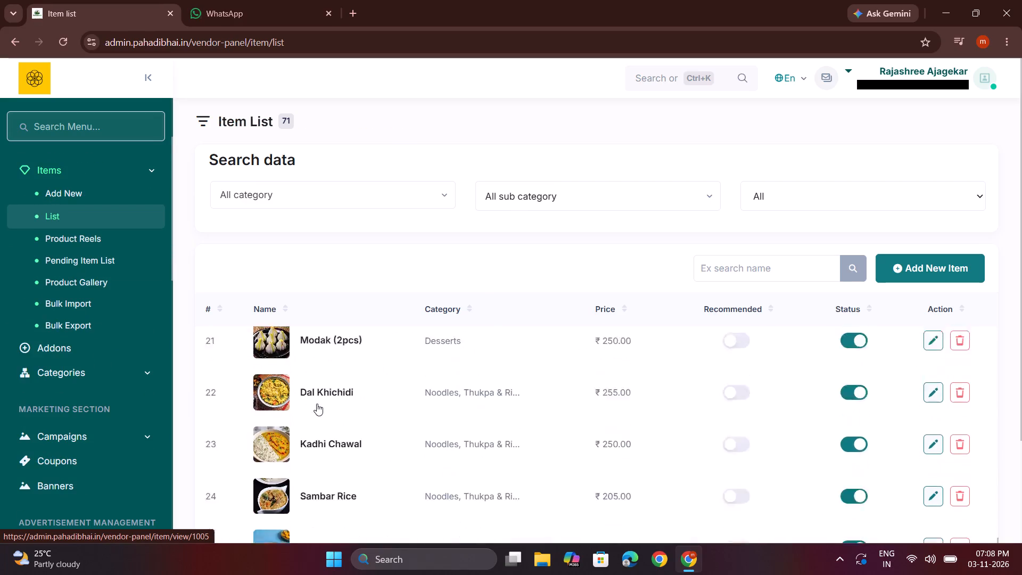
scroll(317, 404, down, 5)
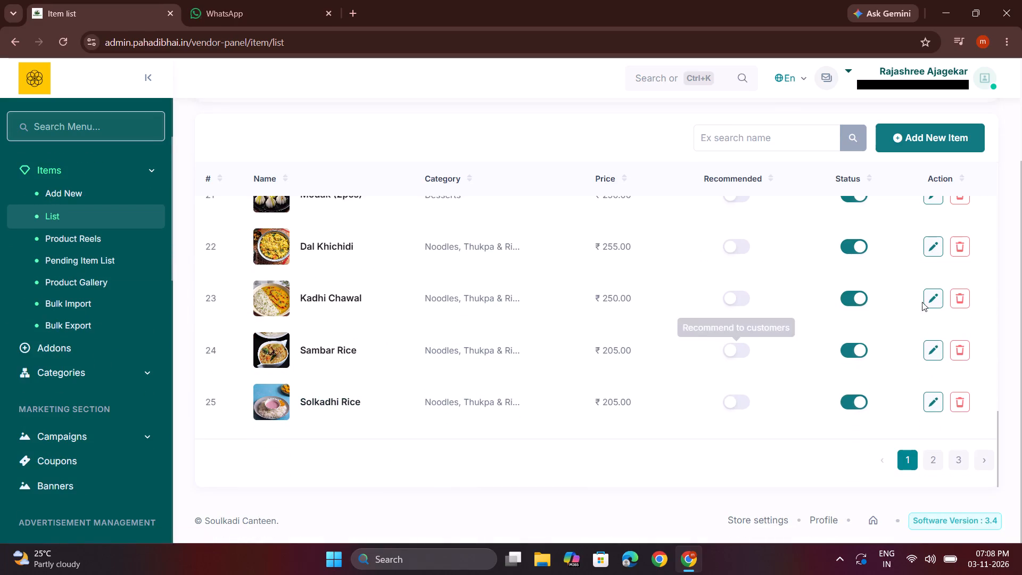
click(930, 298)
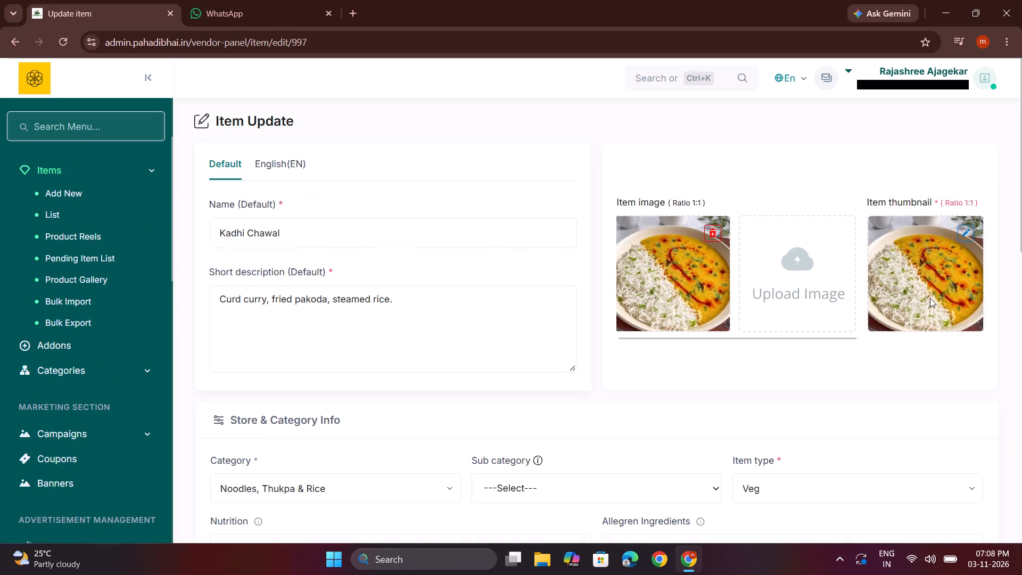
scroll(482, 281, down, 3)
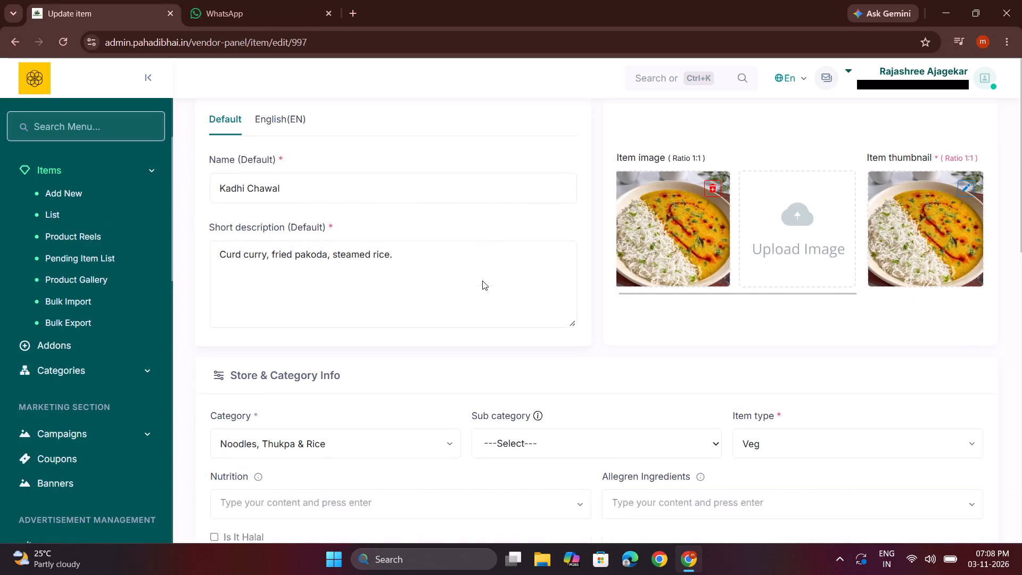
scroll(482, 281, down, 4)
click(630, 282)
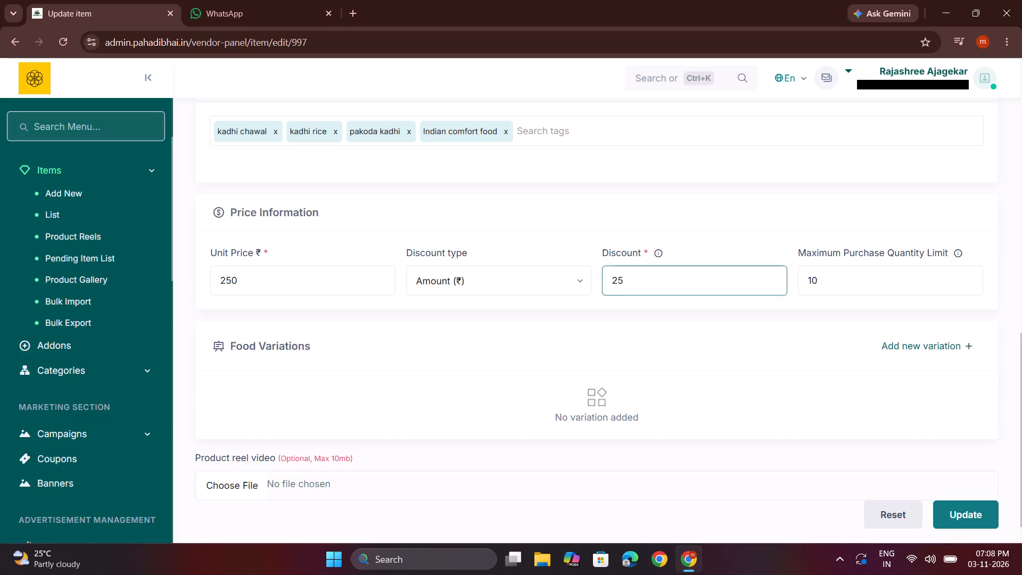
key(Left)
key(BackSpace)
key(1)
click(991, 525)
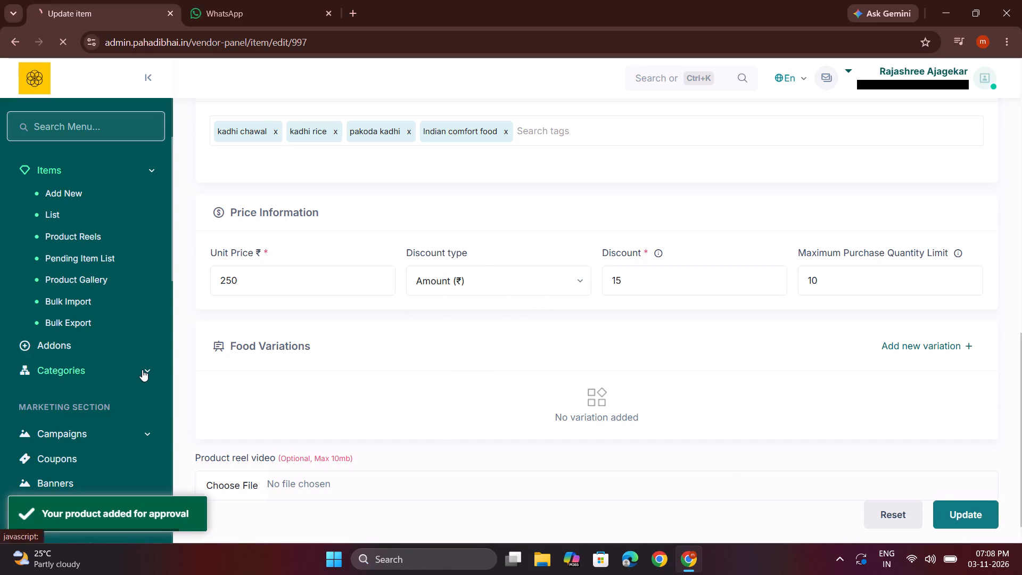
Open the Sambar Rice item from the item list, set its discount amount to ₹10, and submit the update.
click(45, 216)
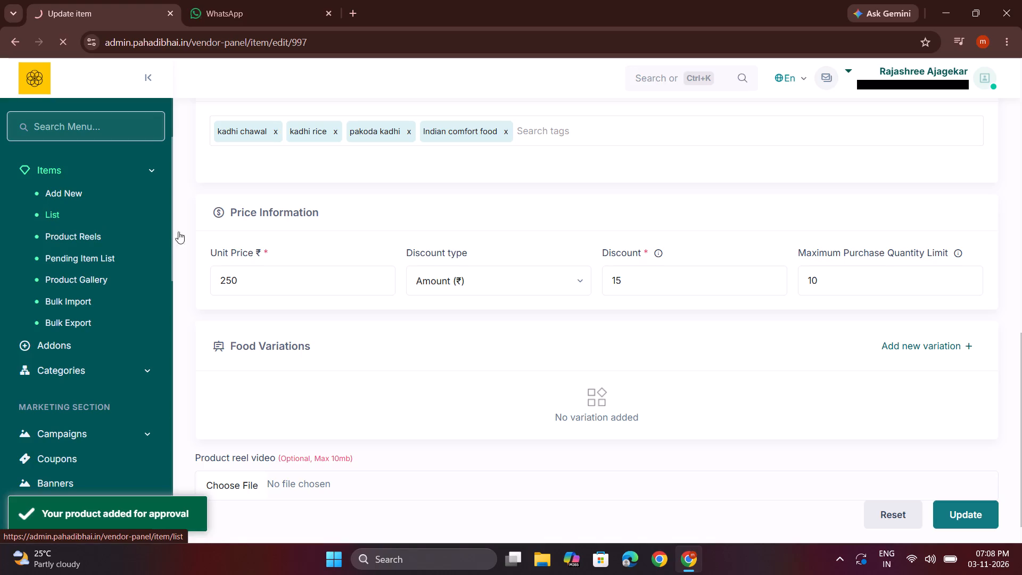
scroll(220, 234, up, 12)
click(47, 219)
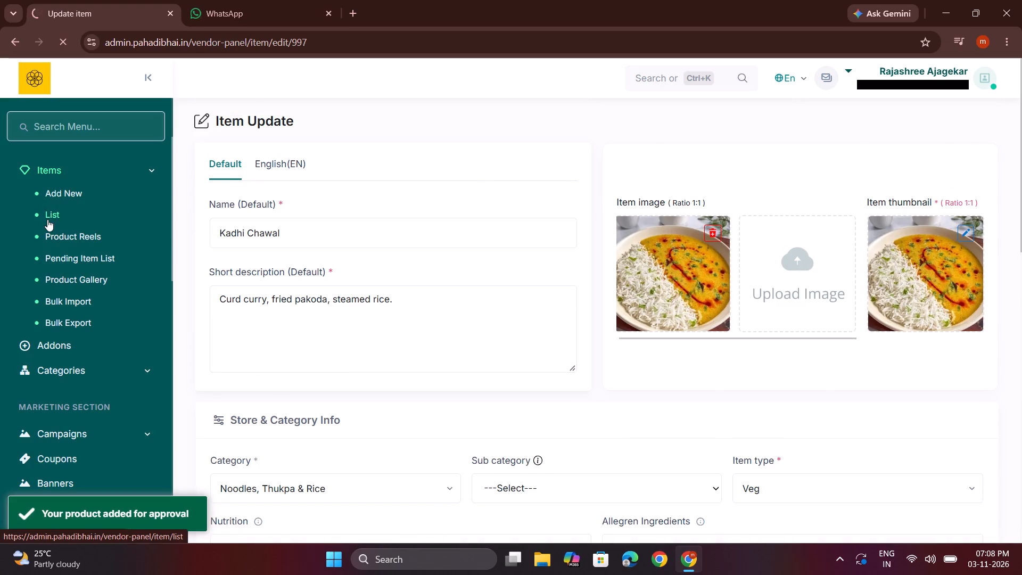
scroll(389, 369, down, 12)
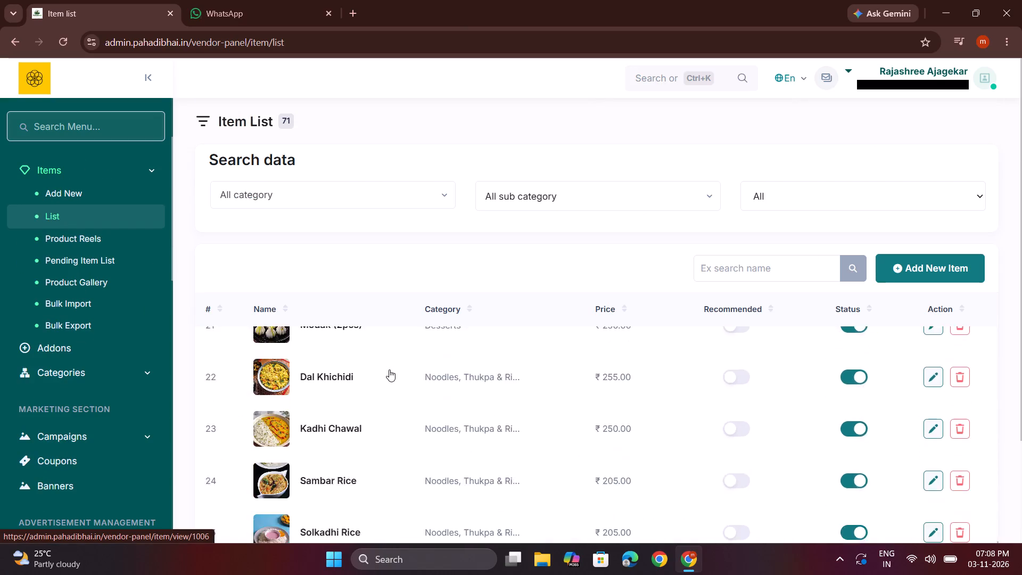
scroll(389, 369, down, 10)
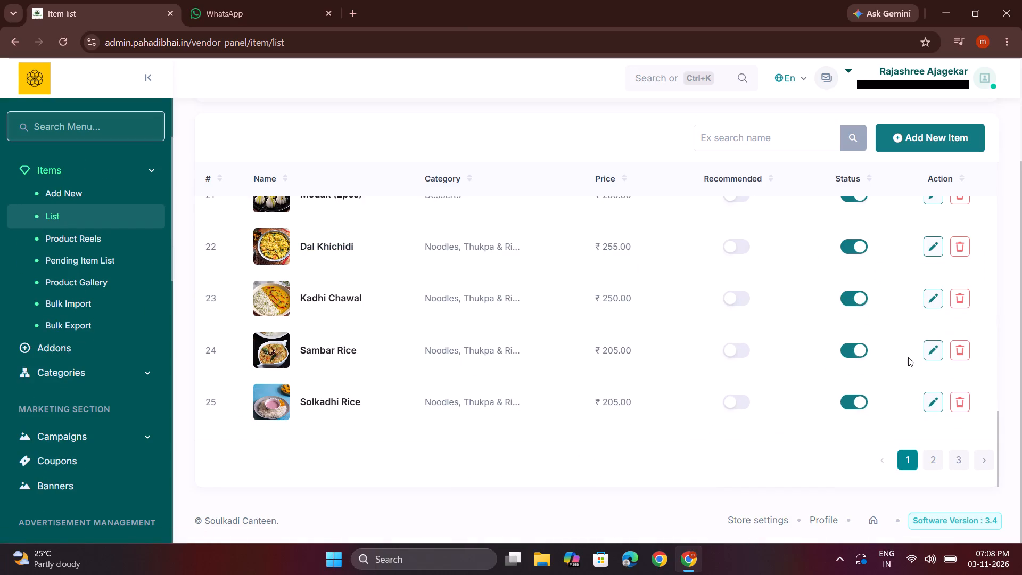
click(932, 352)
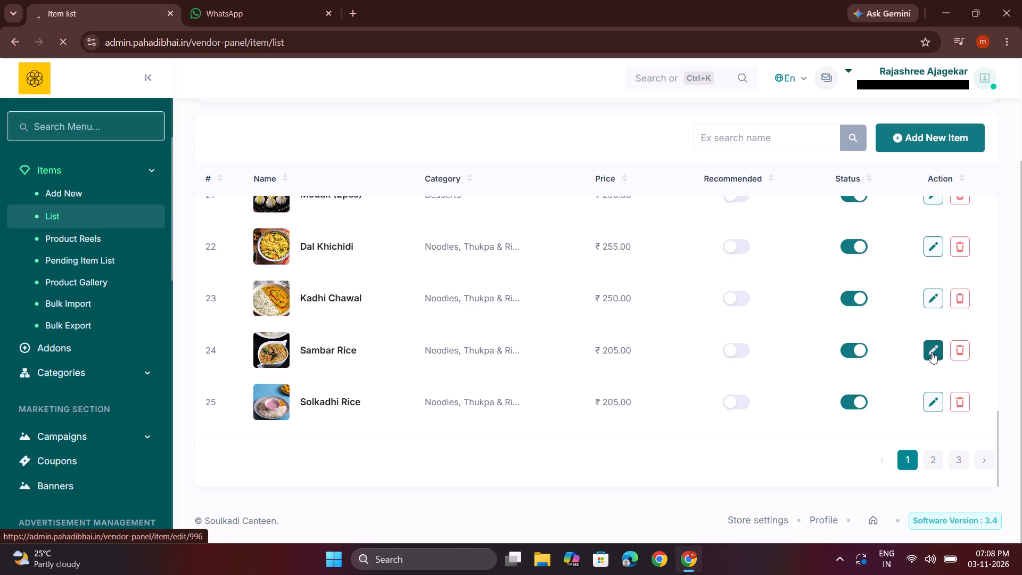
scroll(473, 352, down, 9)
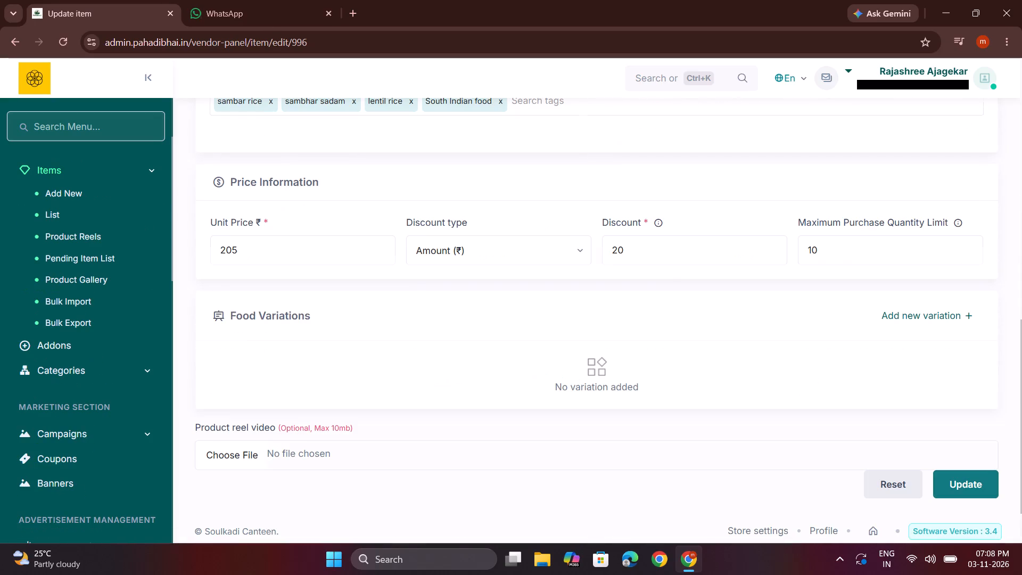
click(652, 235)
key(Left)
key(BackSpace)
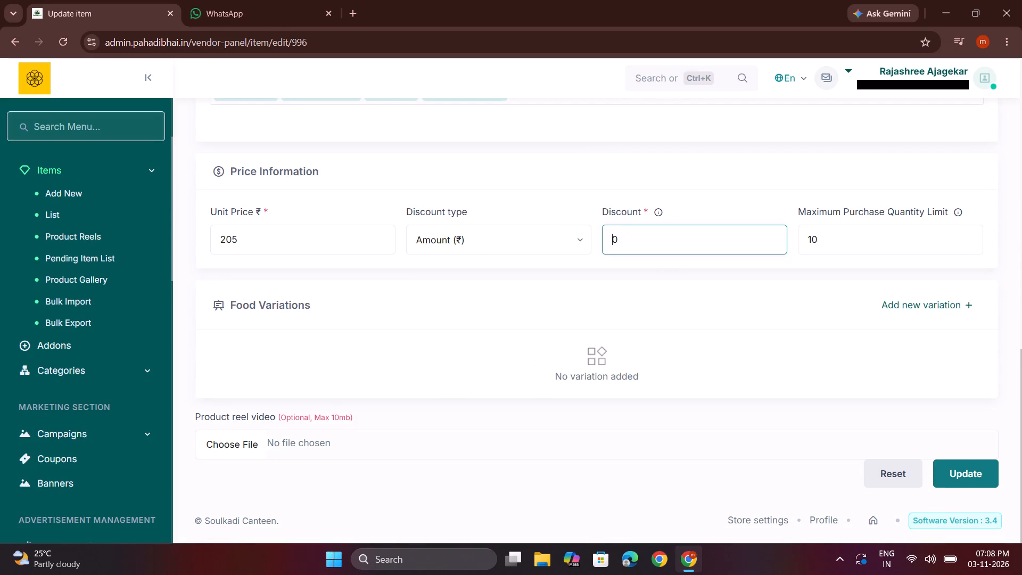
key(1)
click(961, 469)
Return to the full item list from the pending approval page.
click(60, 219)
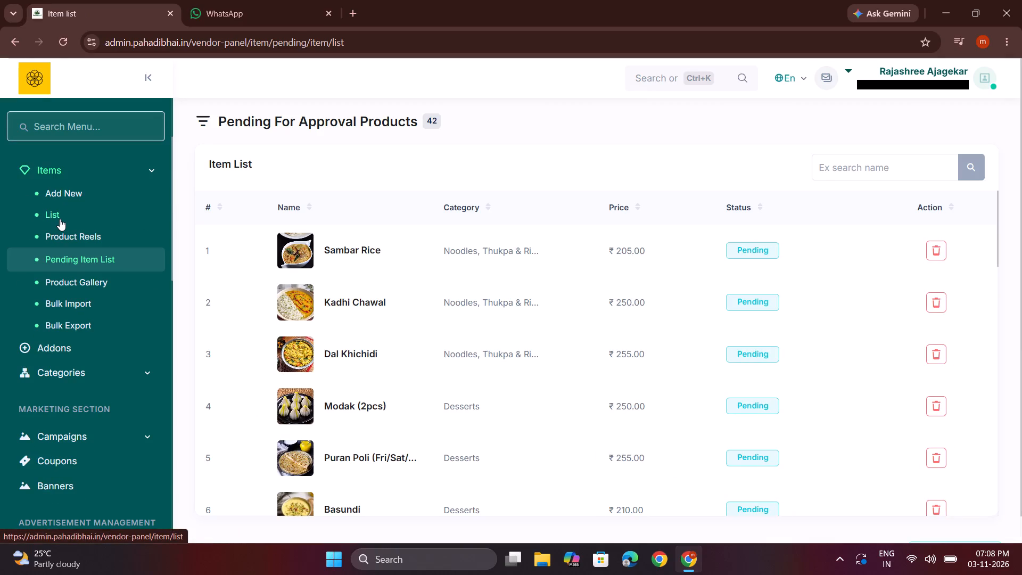
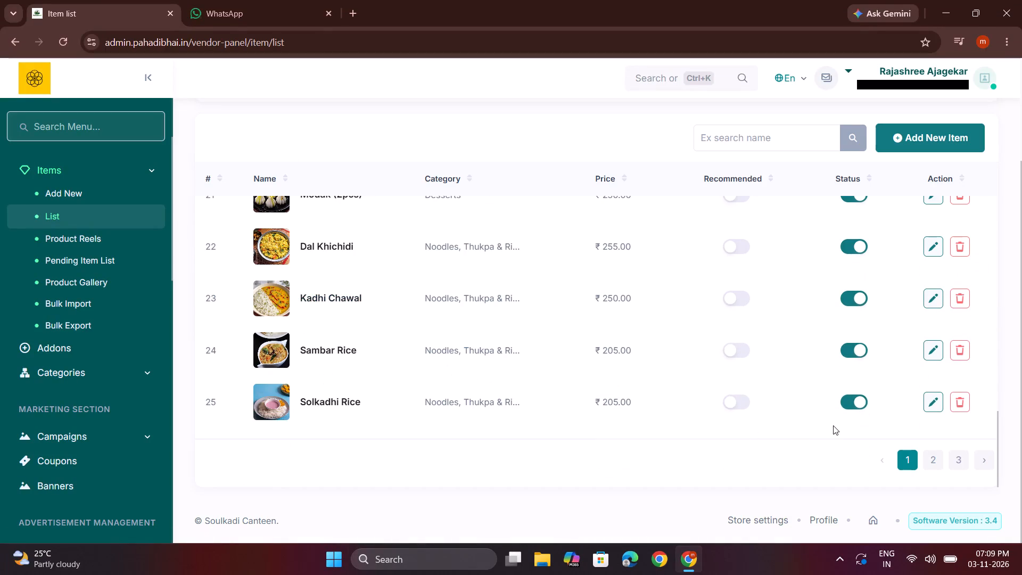
Open the Black Tea item from page 2 of the item list, set its unit price to ₹65, and submit the update.
click(936, 462)
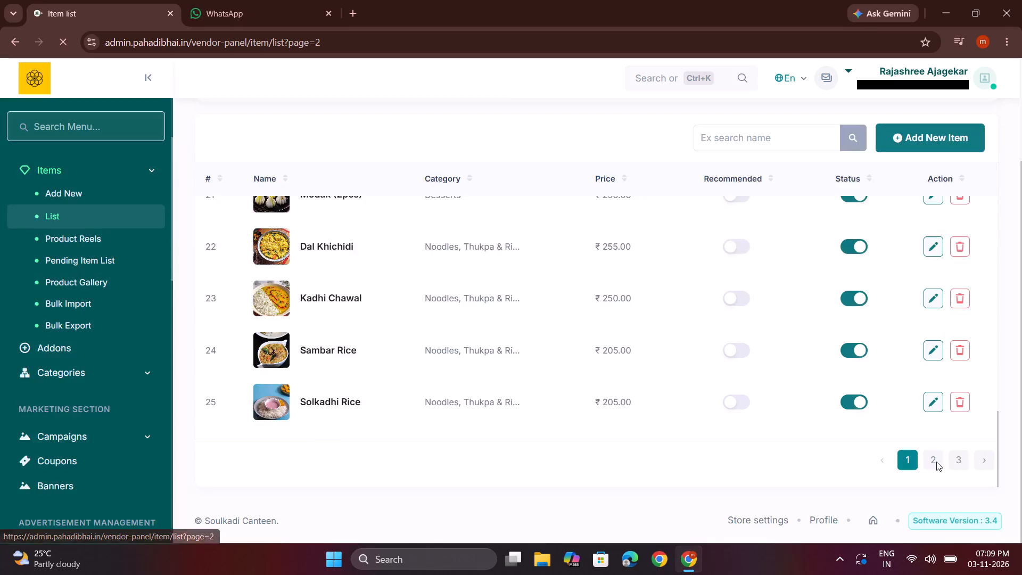
scroll(539, 402, down, 1)
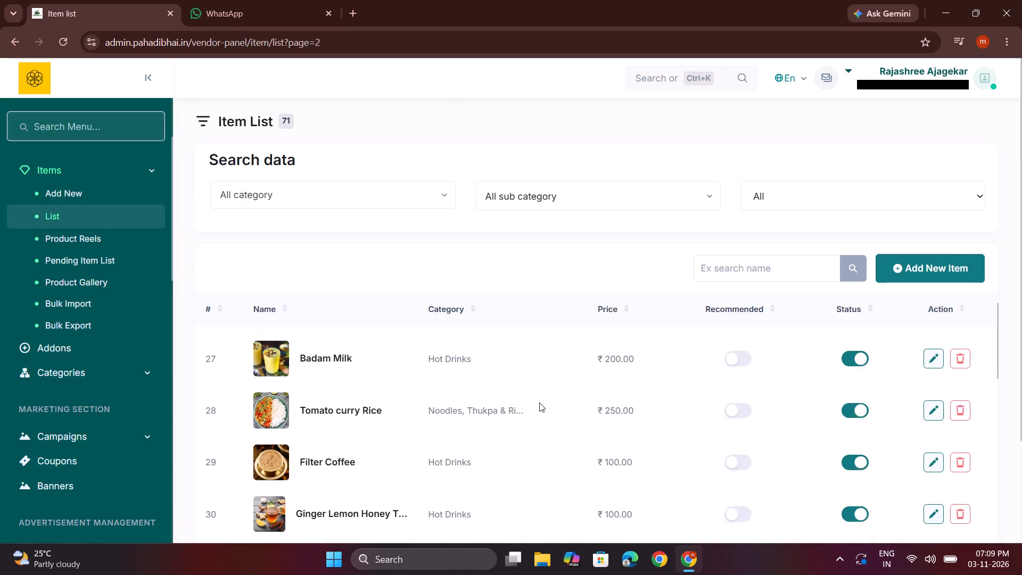
scroll(539, 402, down, 3)
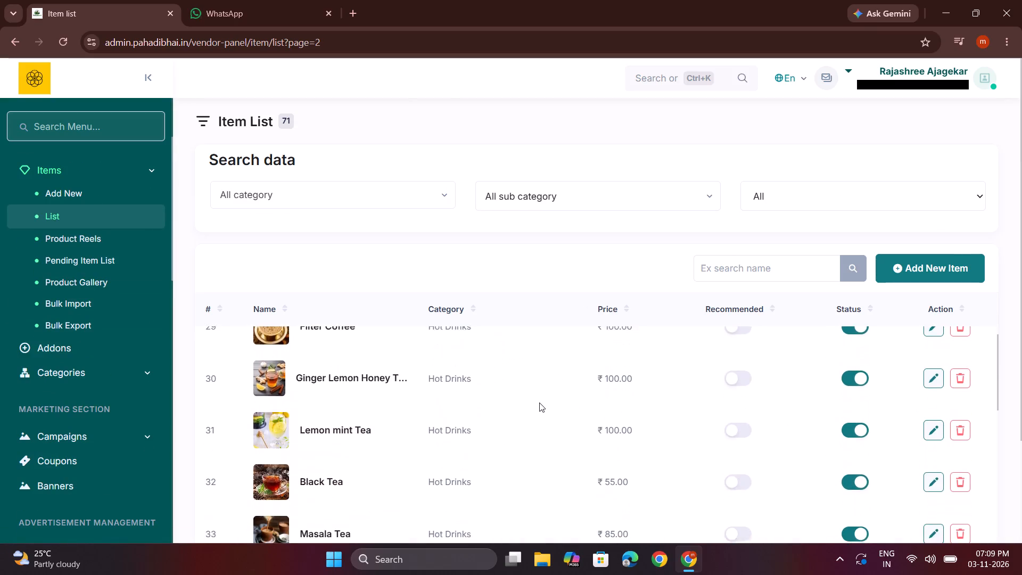
scroll(539, 402, down, 4)
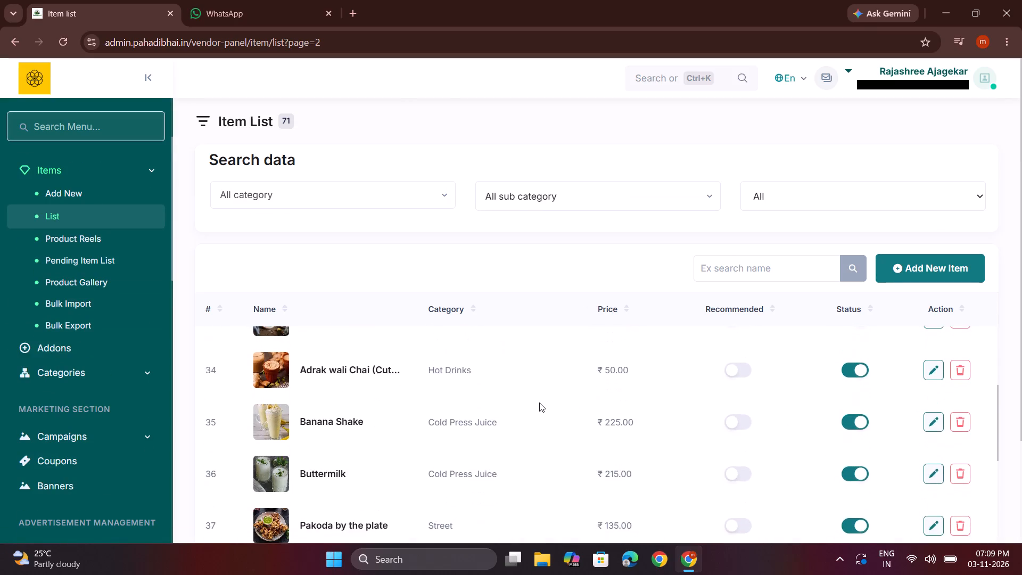
scroll(539, 402, down, 1)
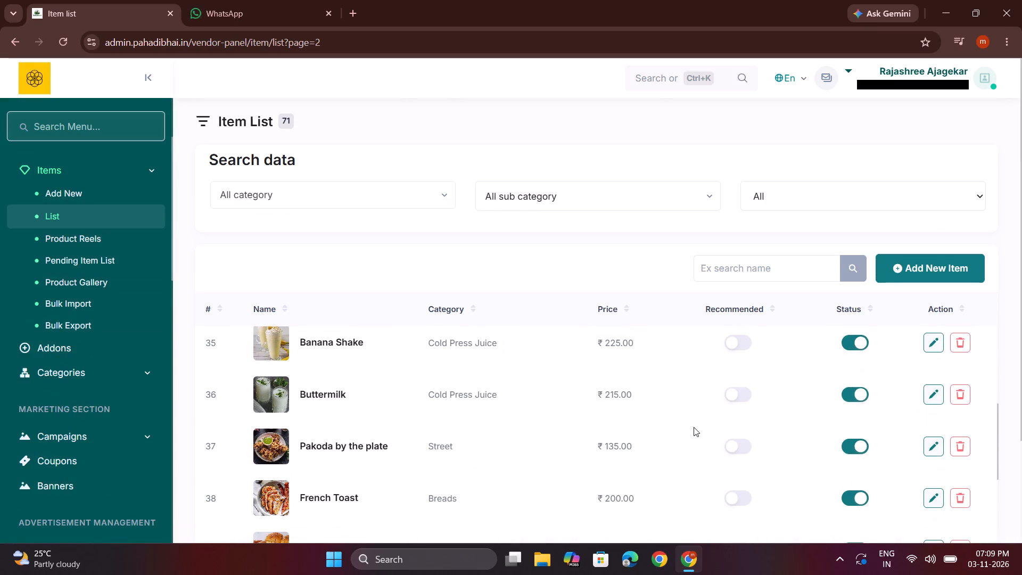
scroll(574, 369, up, 2)
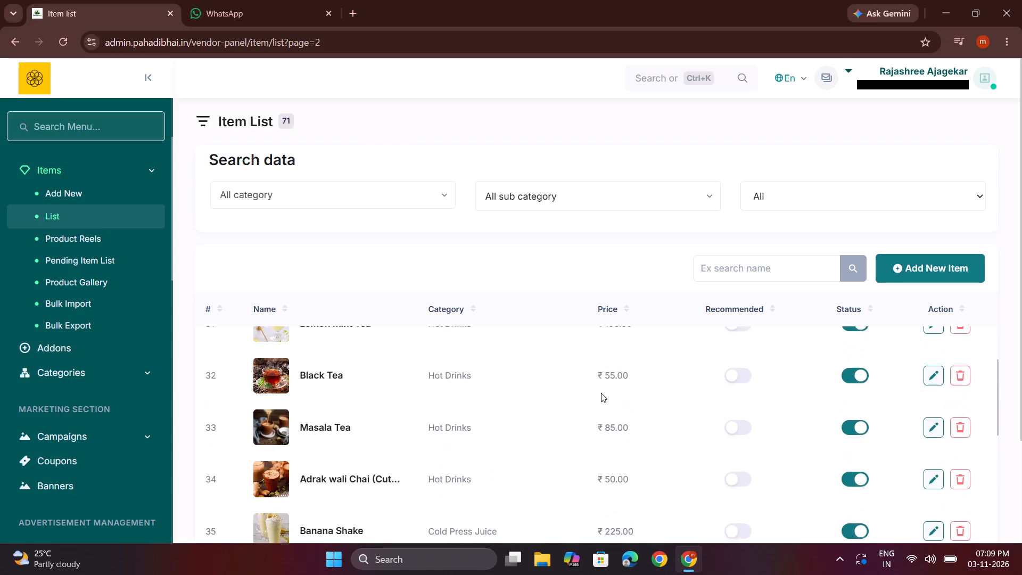
scroll(601, 393, up, 1)
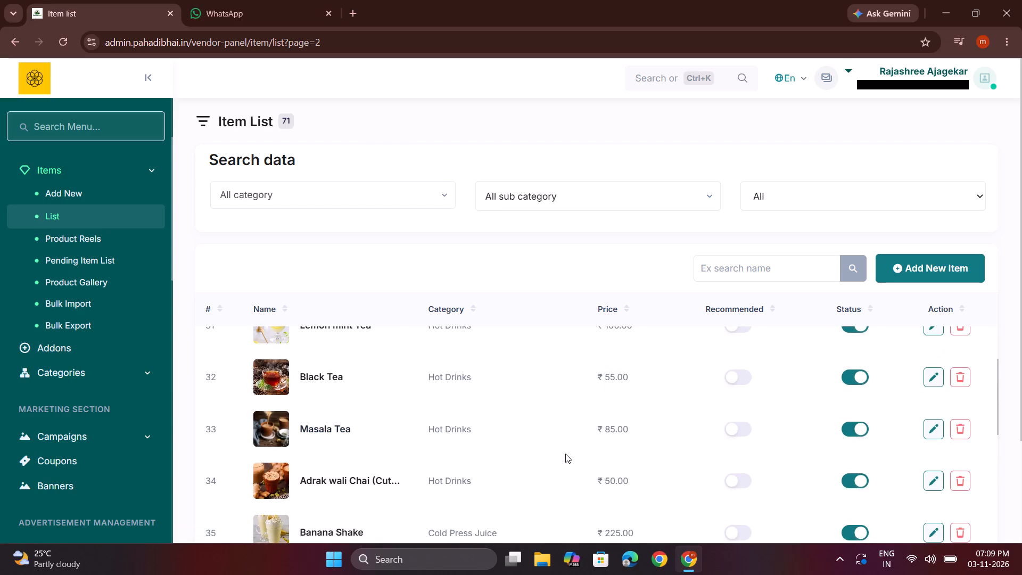
scroll(565, 454, up, 1)
scroll(565, 454, down, 1)
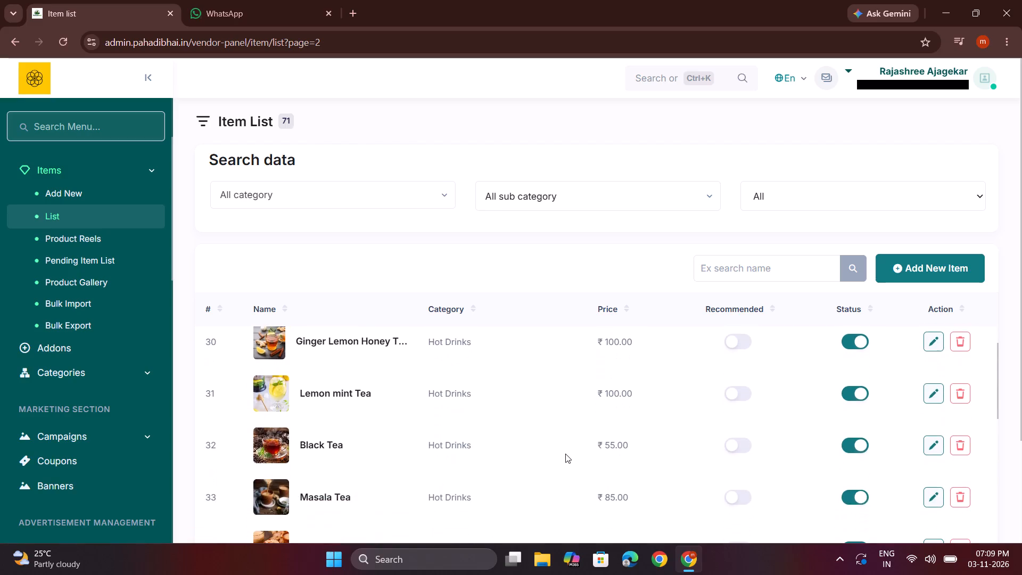
click(930, 446)
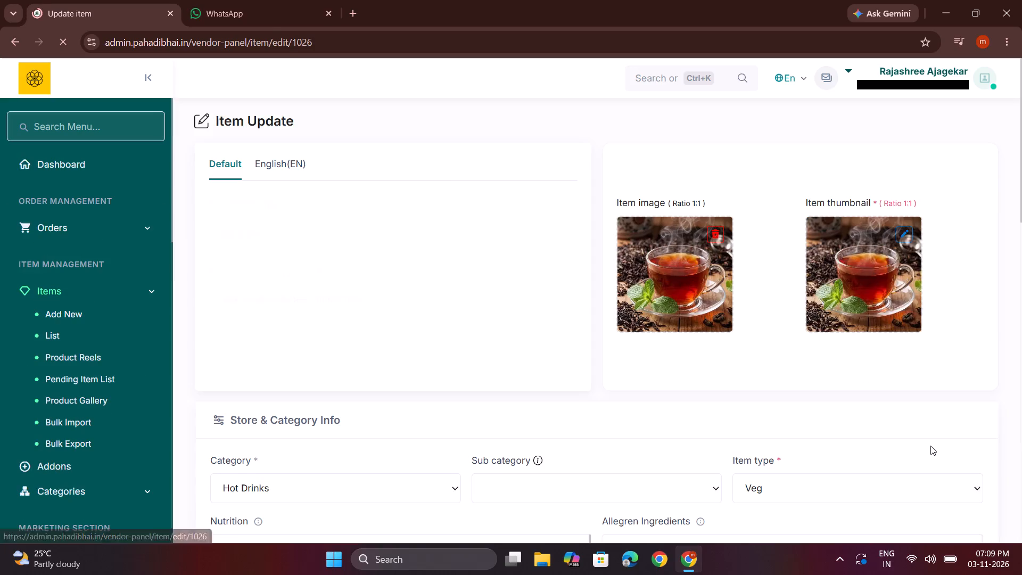
scroll(558, 399, down, 10)
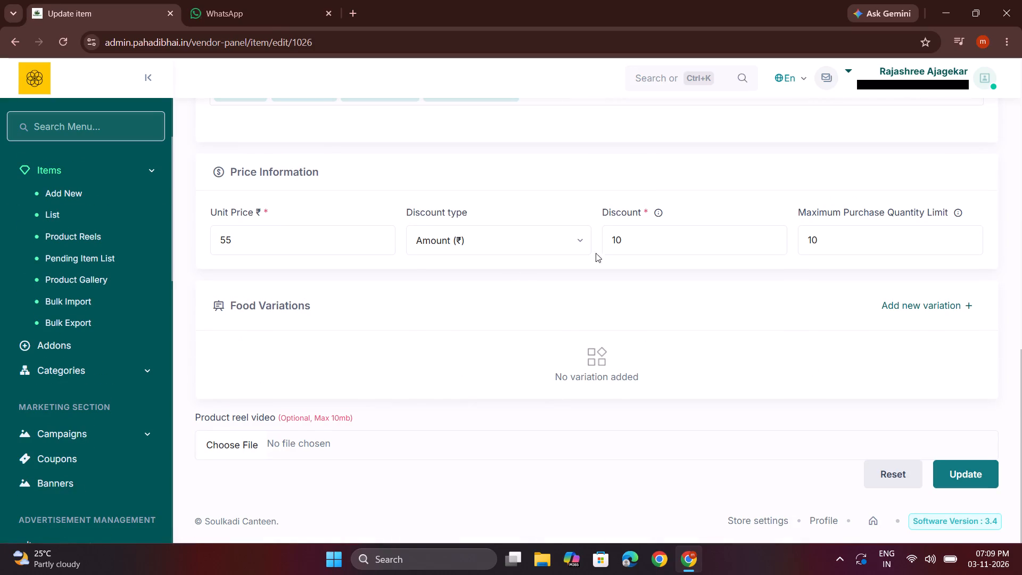
click(263, 239)
key(Left)
key(BackSpace)
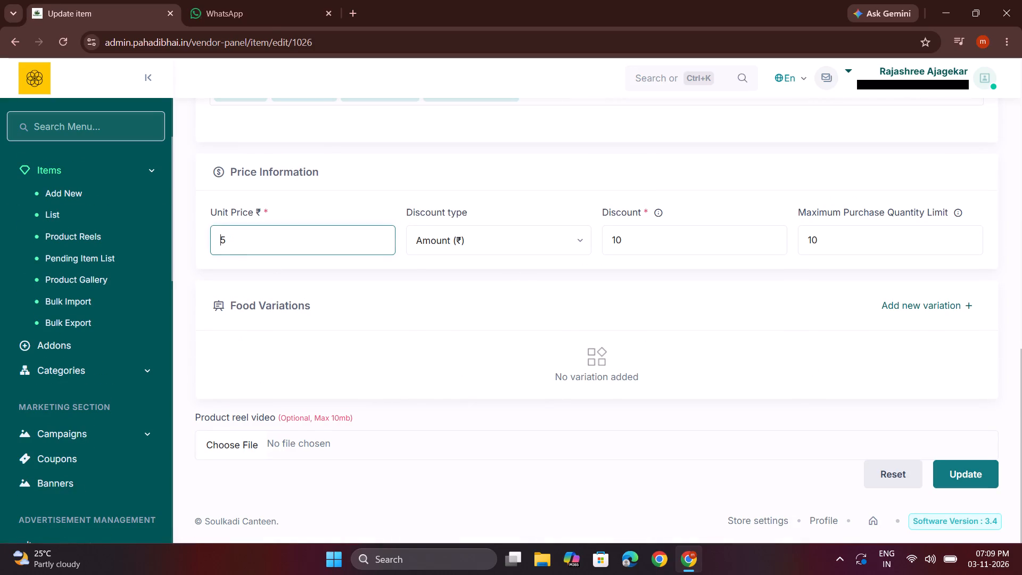
key(6)
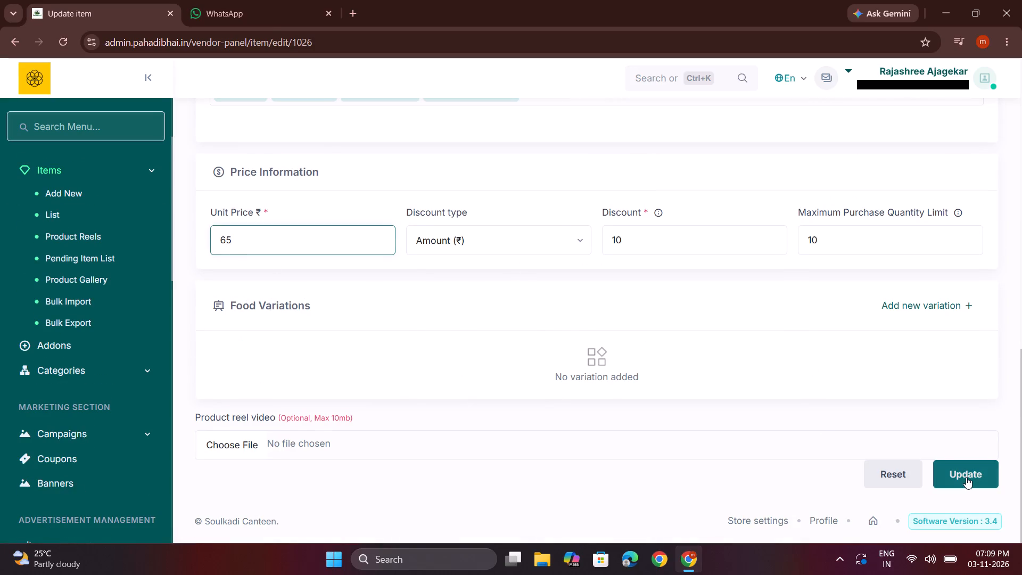
click(966, 477)
Return to the full item list from the pending approval page and go to page 2.
scroll(544, 321, up, 6)
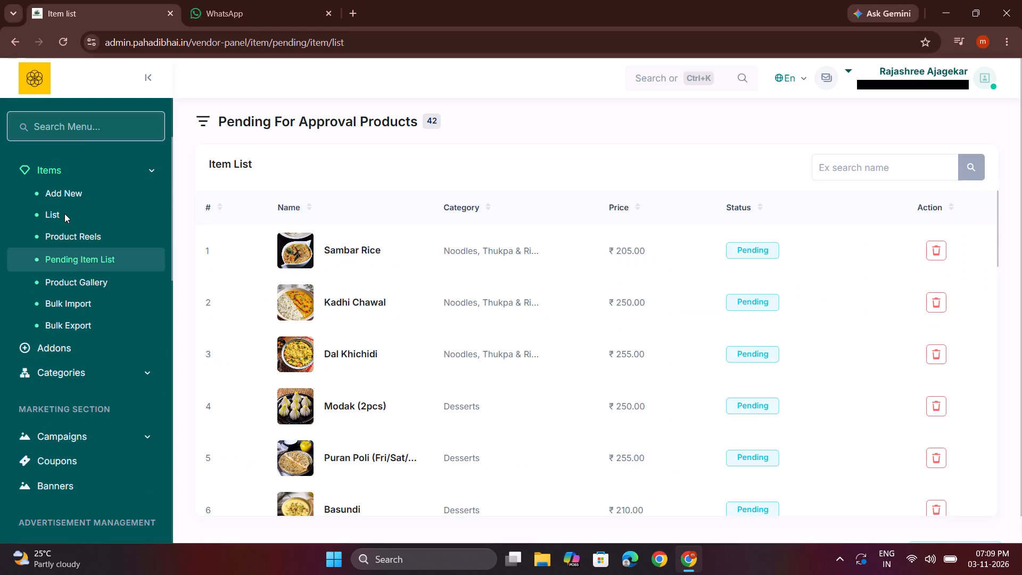
scroll(345, 283, up, 20)
scroll(345, 283, up, 4)
scroll(453, 240, up, 9)
scroll(873, 340, up, 6)
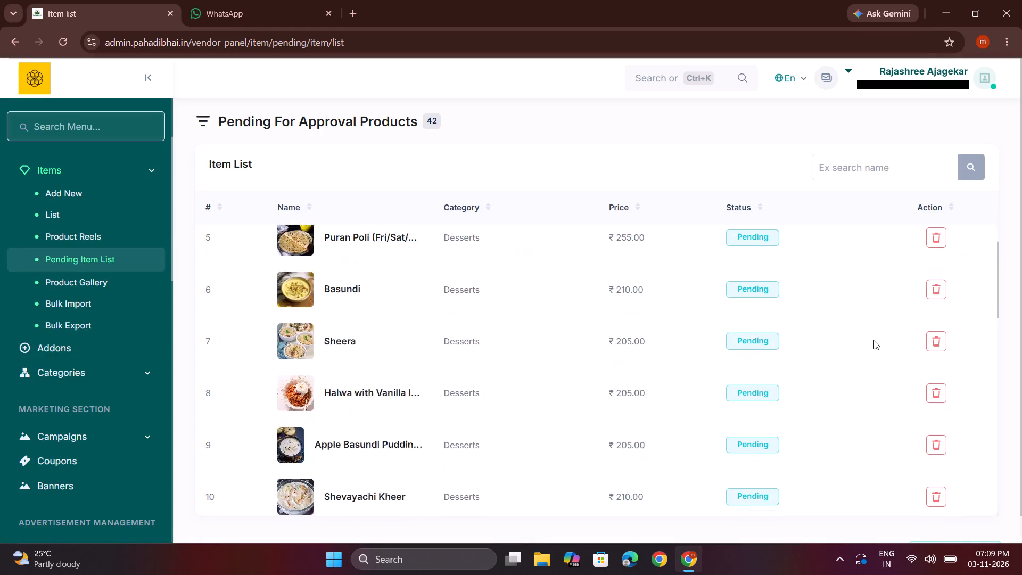
scroll(873, 340, up, 1)
click(103, 212)
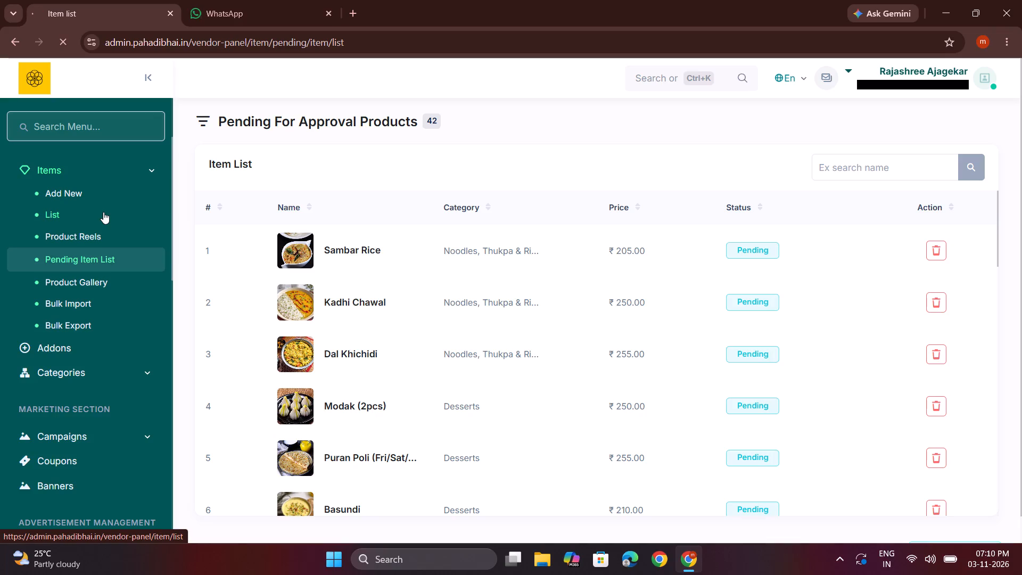
scroll(358, 384, down, 4)
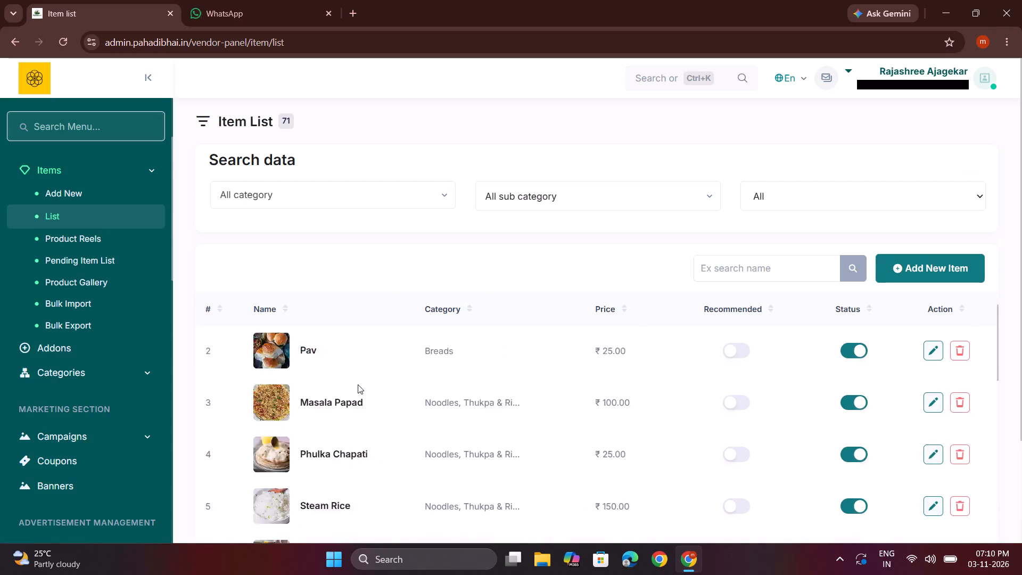
scroll(358, 384, down, 17)
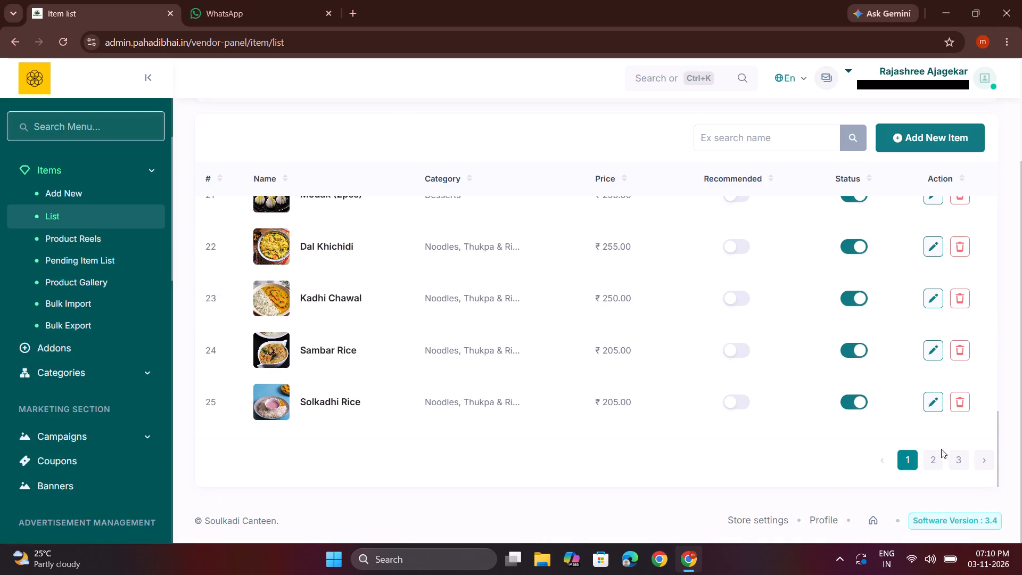
click(933, 457)
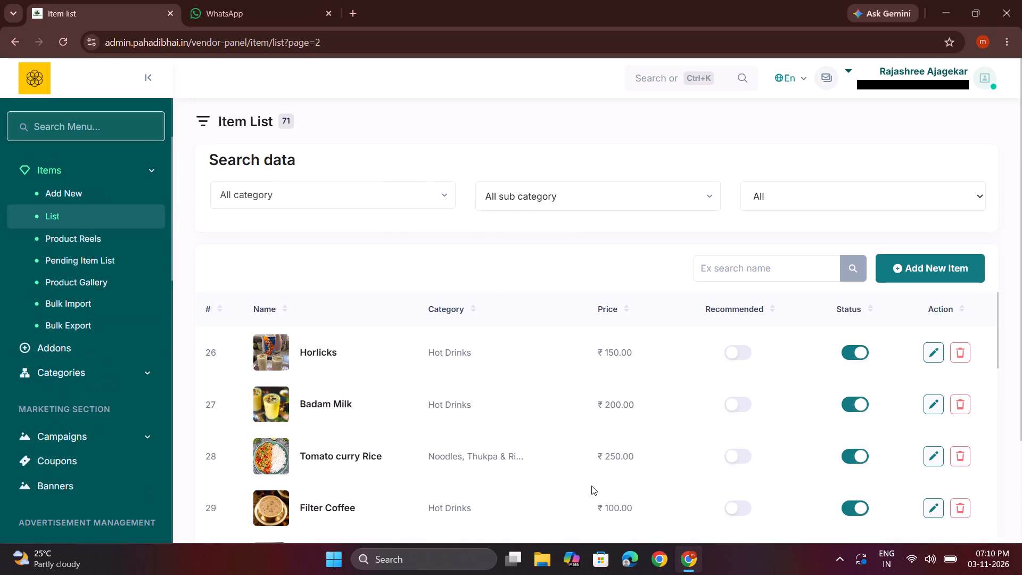
Open the Adrak wali Chai (Cutting) item, set its discount amount to ₹15, and submit the update.
scroll(591, 486, down, 1)
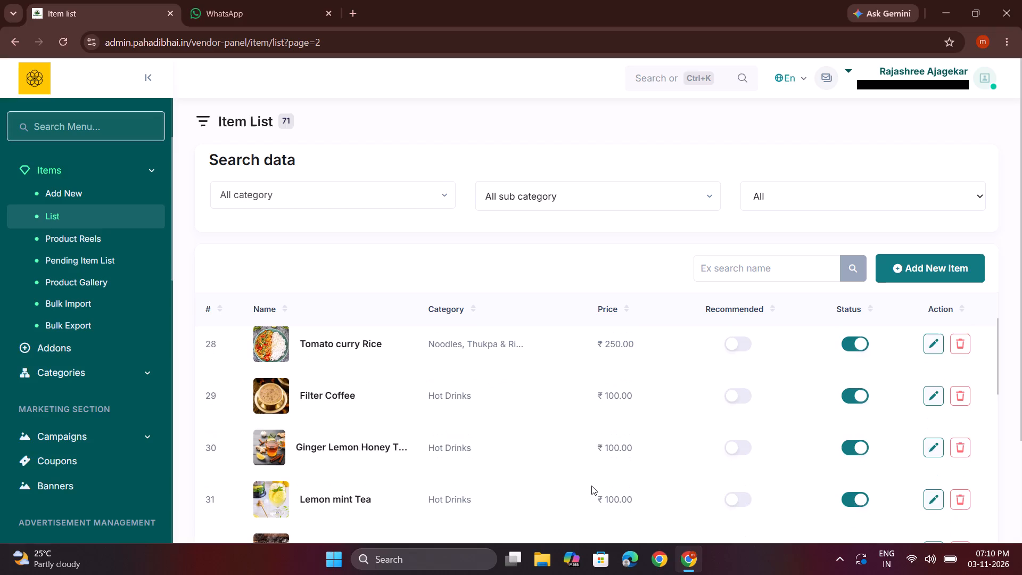
scroll(383, 513, down, 2)
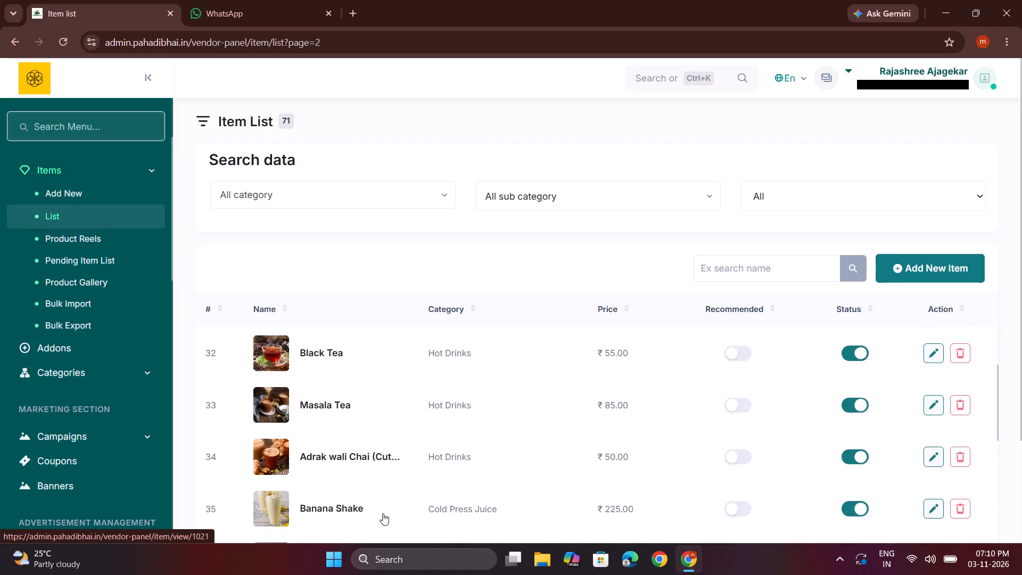
scroll(383, 513, down, 1)
scroll(418, 465, up, 1)
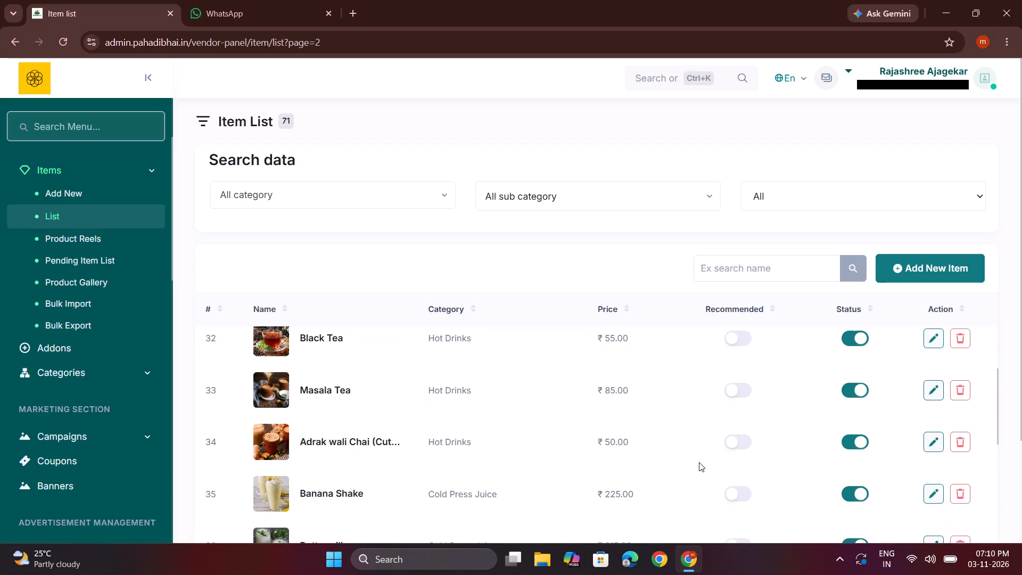
click(936, 439)
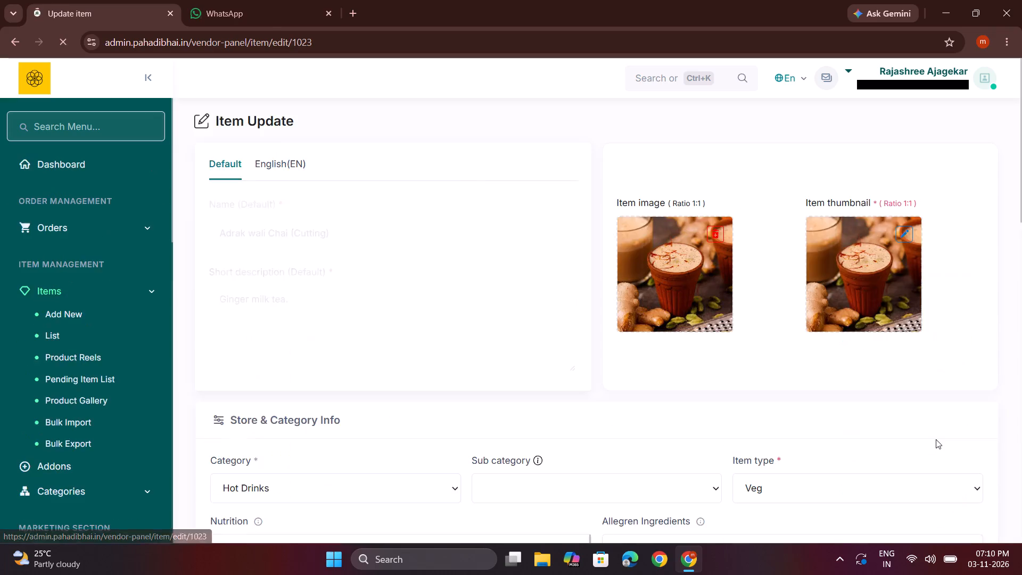
scroll(628, 351, down, 5)
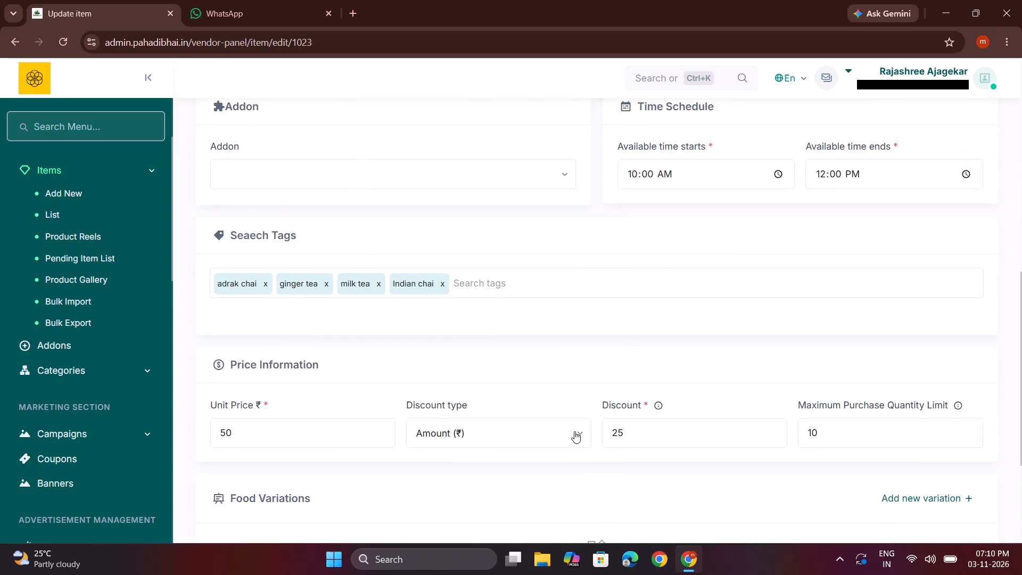
click(620, 433)
key(BackSpace)
key(1)
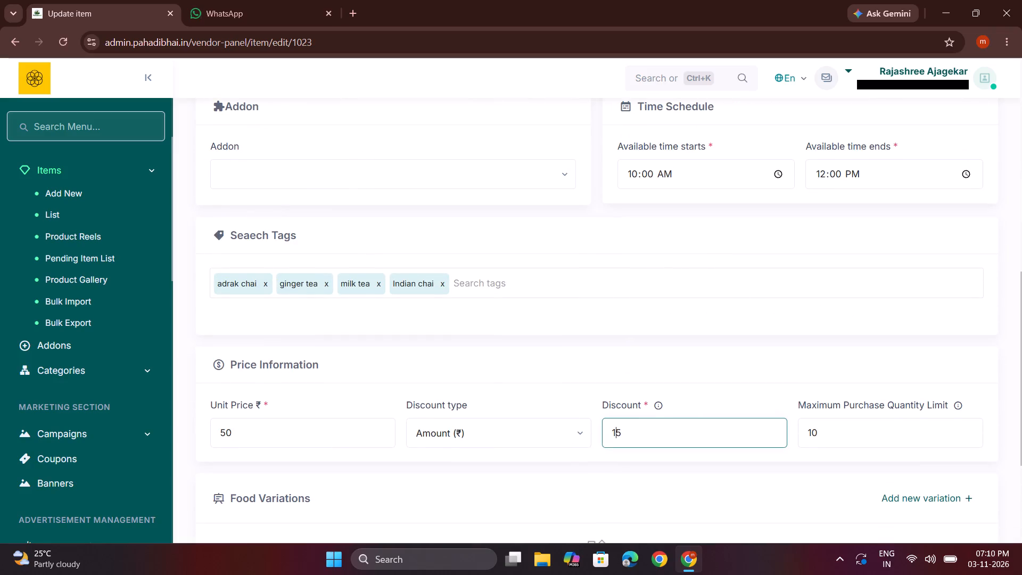
scroll(812, 321, down, 5)
click(947, 478)
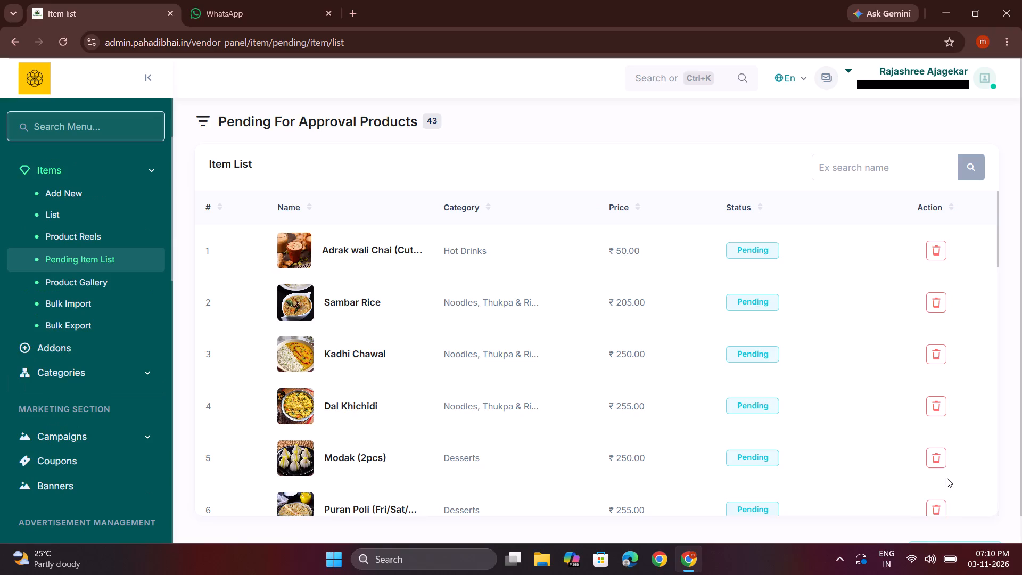
Return to the full item list from the pending approval page and go to page 2.
click(54, 207)
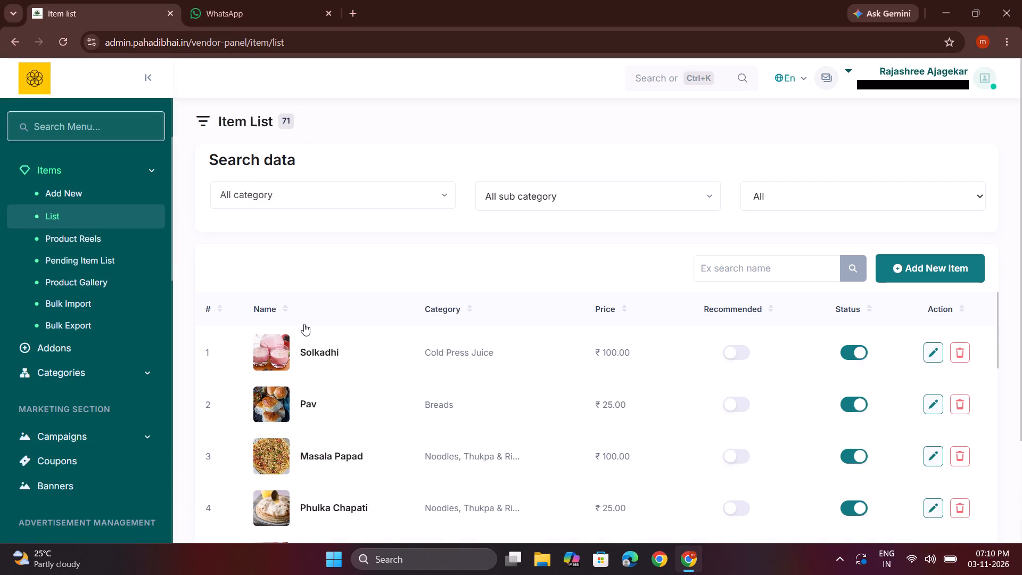
scroll(302, 324, down, 18)
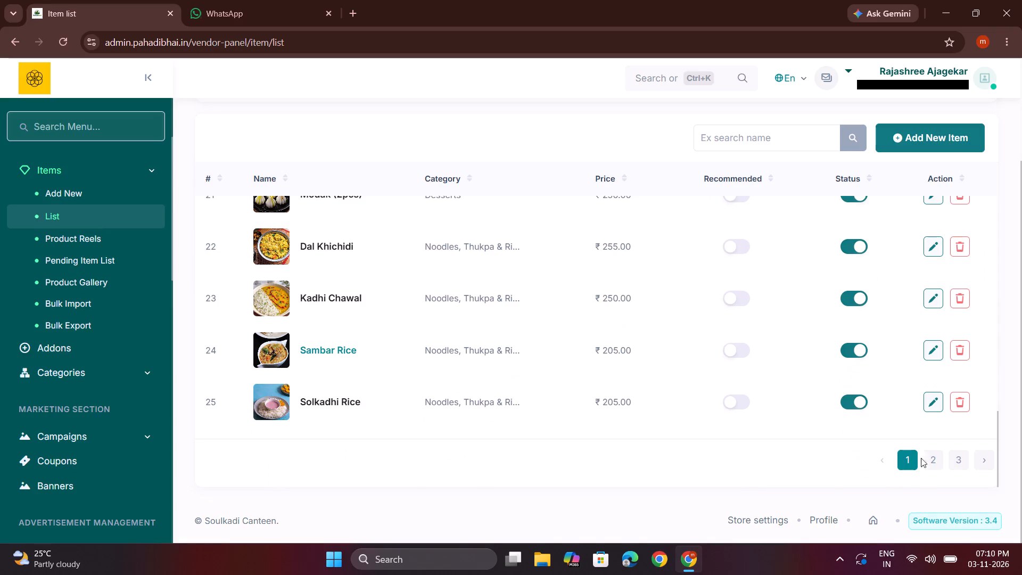
click(935, 458)
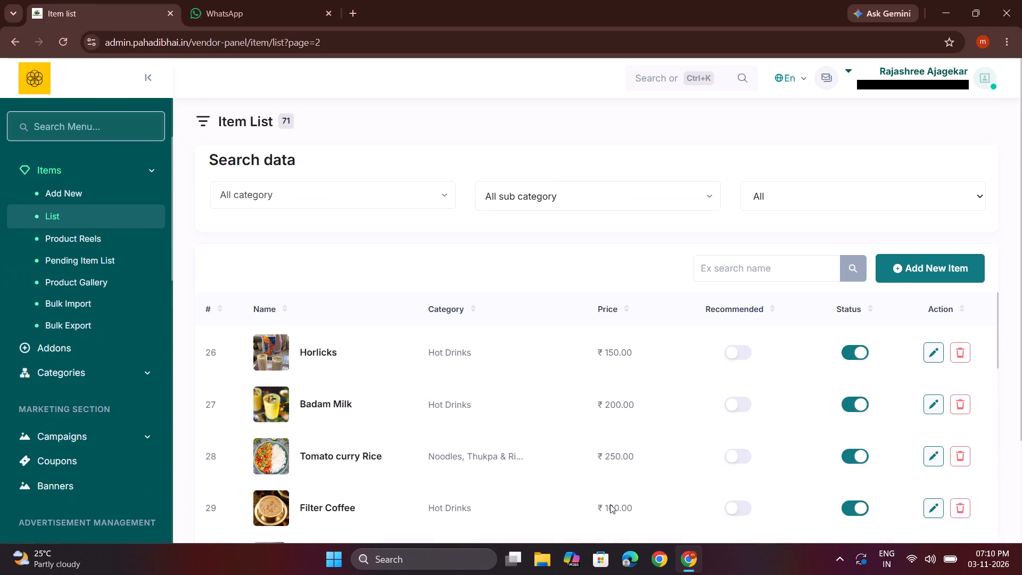
Open the Banana Shake item, set its discount amount to ₹10, and submit the update.
scroll(538, 467, down, 4)
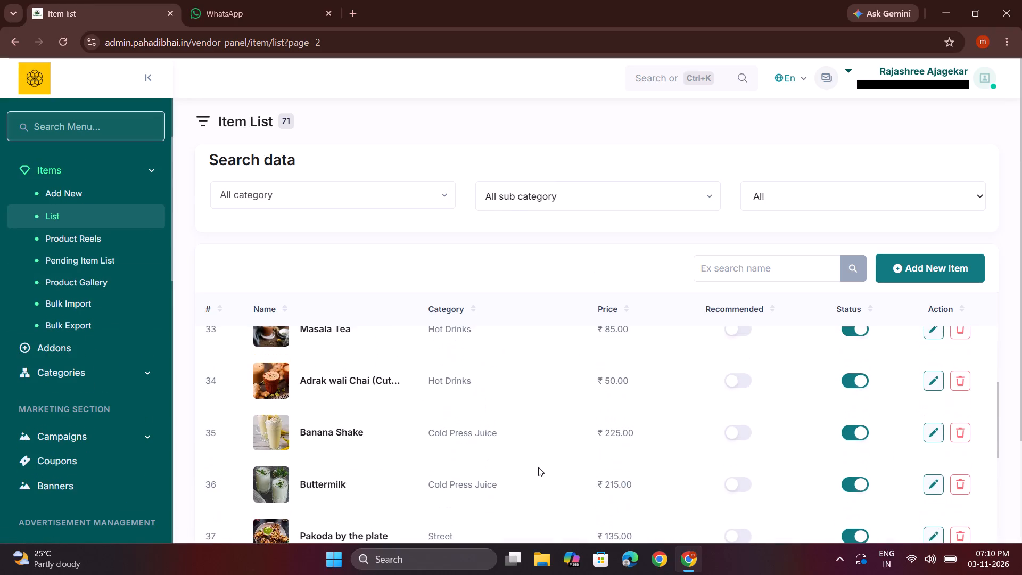
click(934, 437)
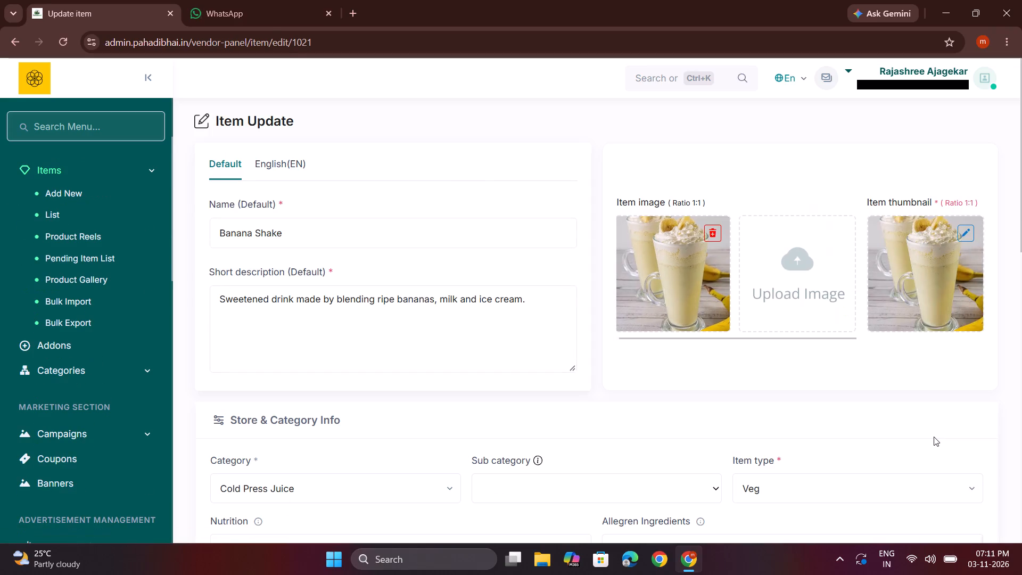
scroll(863, 440, down, 3)
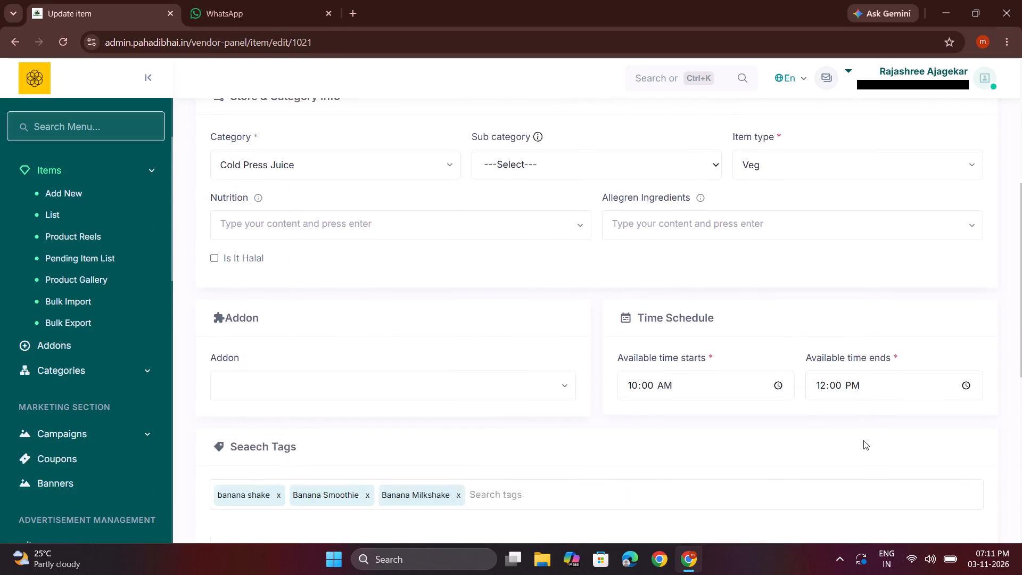
scroll(863, 440, down, 5)
click(655, 294)
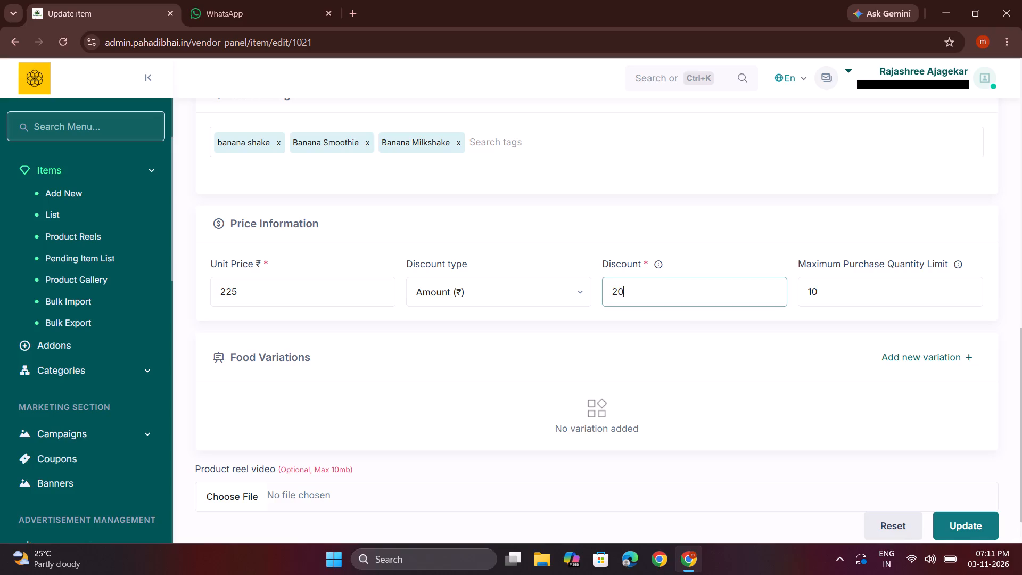
key(Left)
key(BackSpace)
key(1)
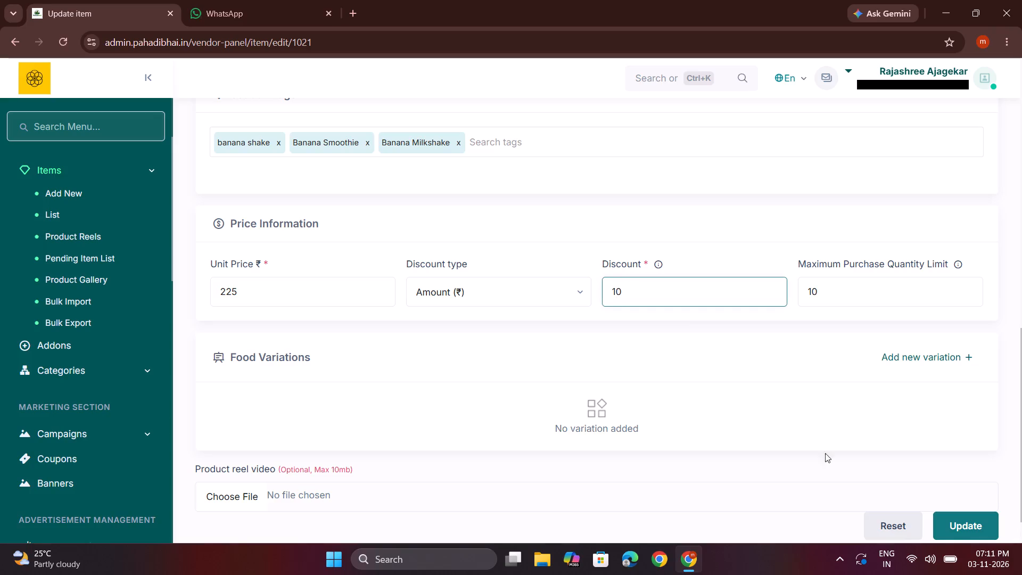
click(968, 522)
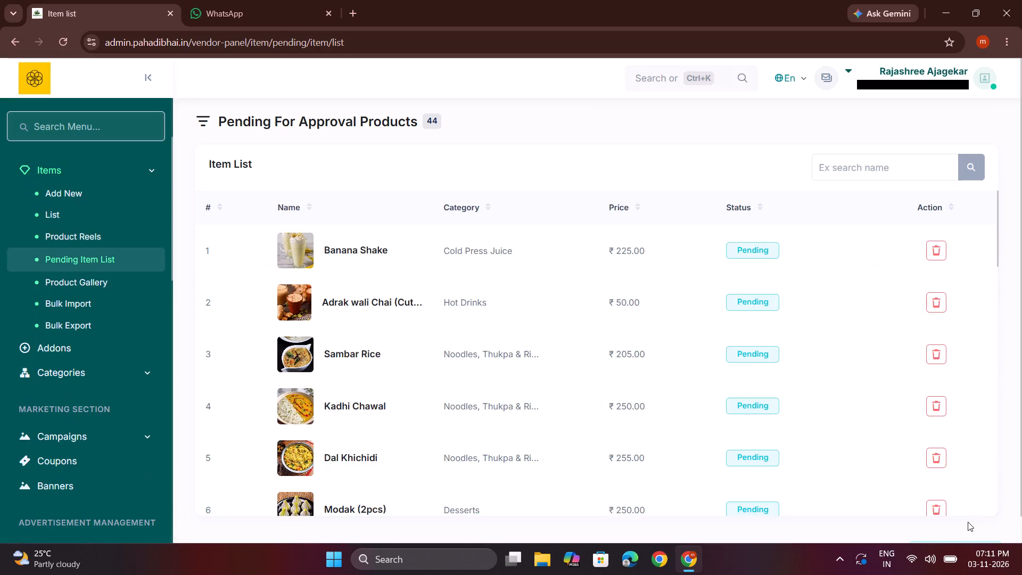
Return to the full item list from the pending approval page and go to page 2.
scroll(617, 406, down, 2)
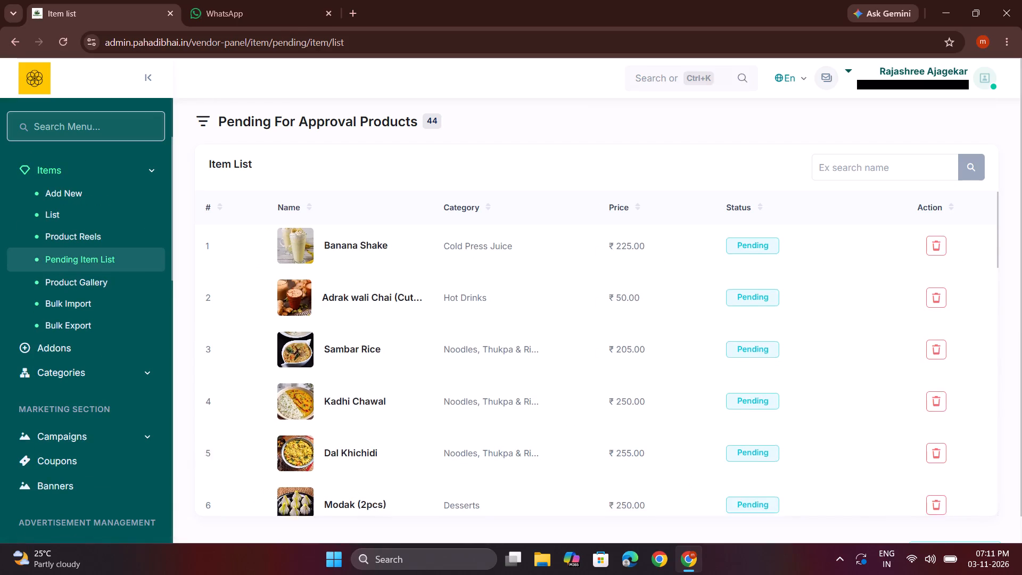
scroll(617, 406, down, 7)
scroll(345, 313, up, 20)
scroll(345, 313, up, 3)
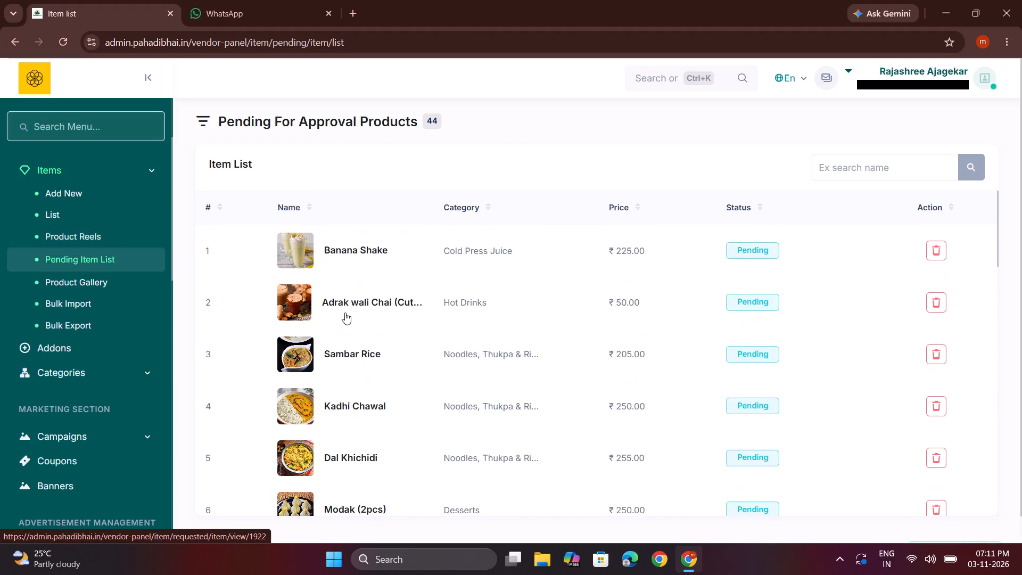
scroll(345, 313, up, 3)
click(57, 217)
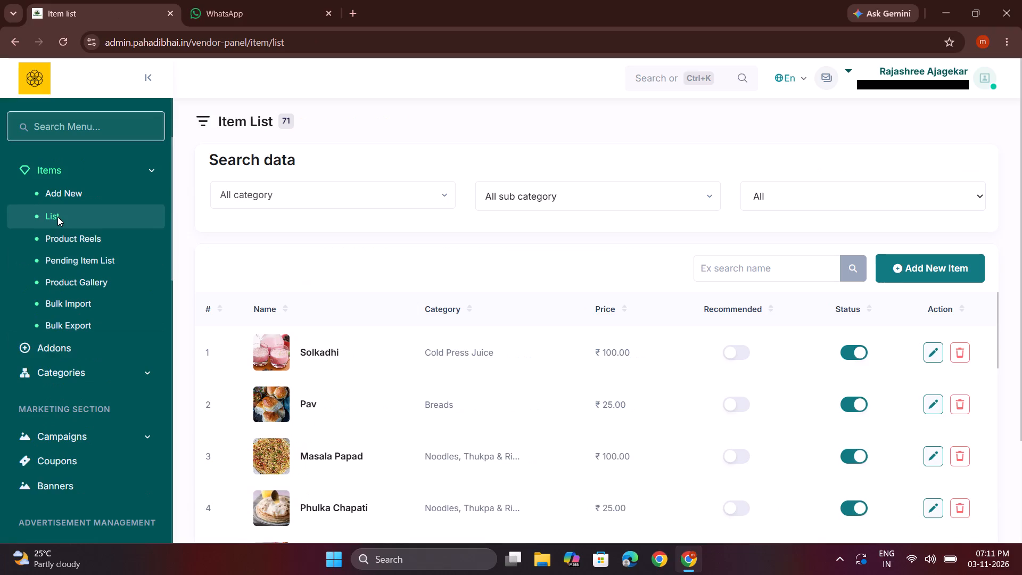
scroll(391, 431, down, 20)
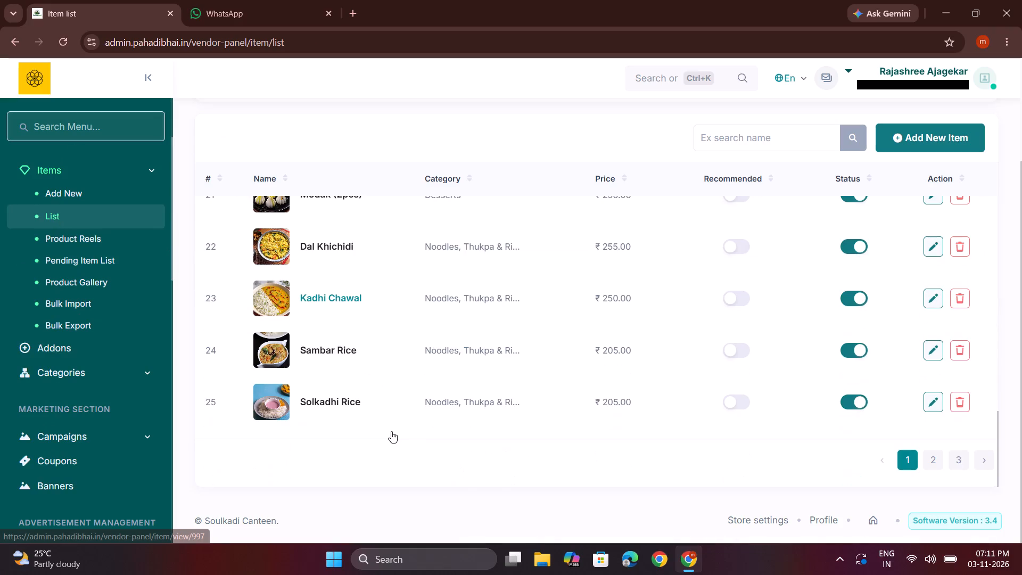
click(933, 462)
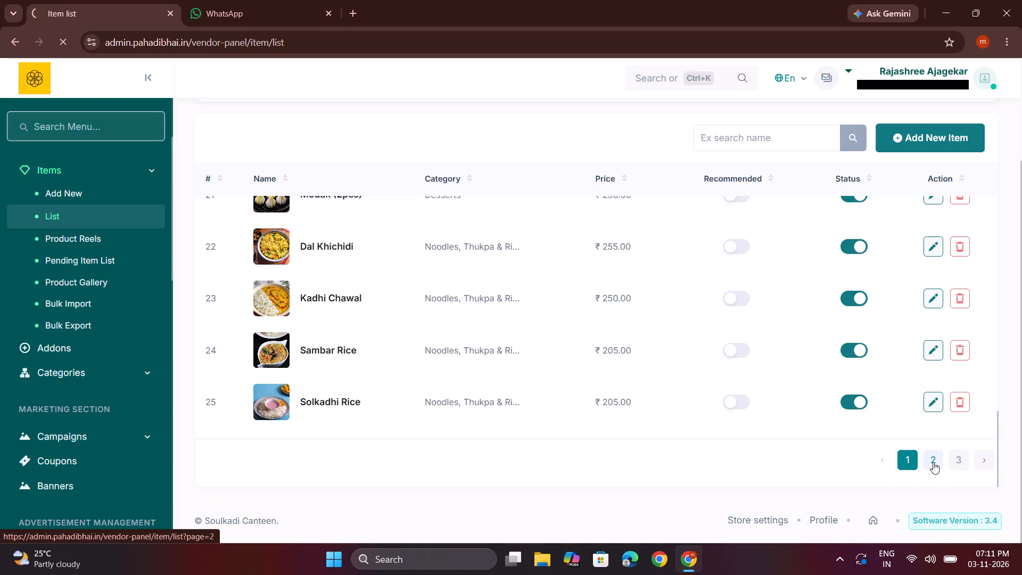
Open the Buttermilk item, set its discount amount to ₹20, and submit the update.
scroll(517, 388, down, 3)
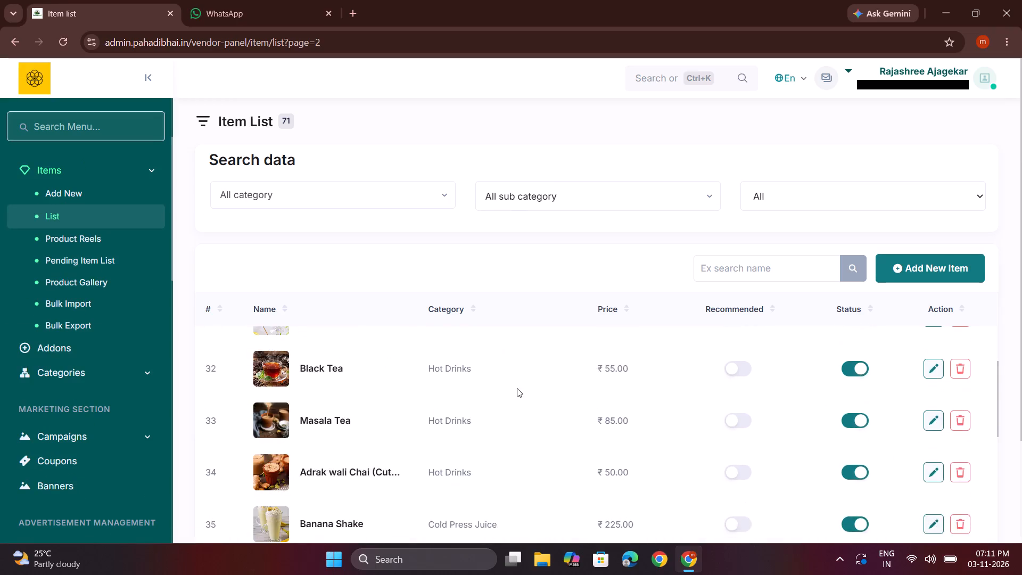
scroll(517, 388, down, 2)
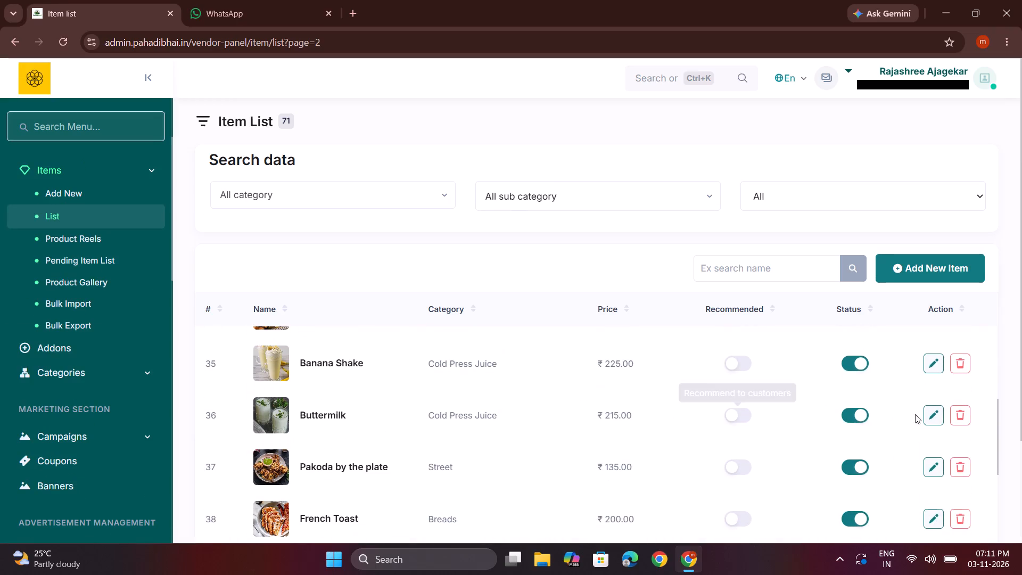
click(932, 420)
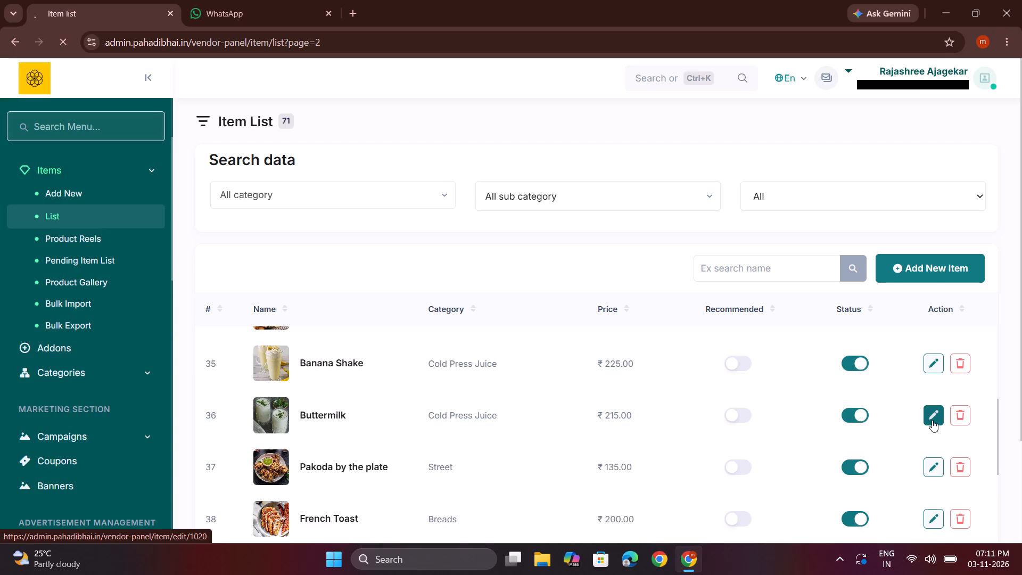
scroll(521, 329, down, 7)
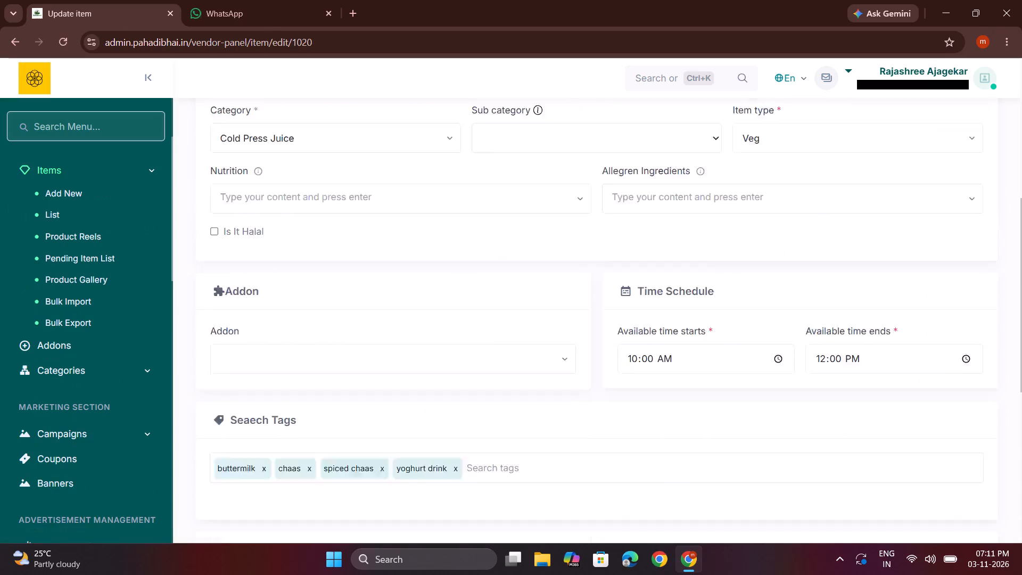
scroll(521, 329, down, 2)
click(613, 239)
key(Right)
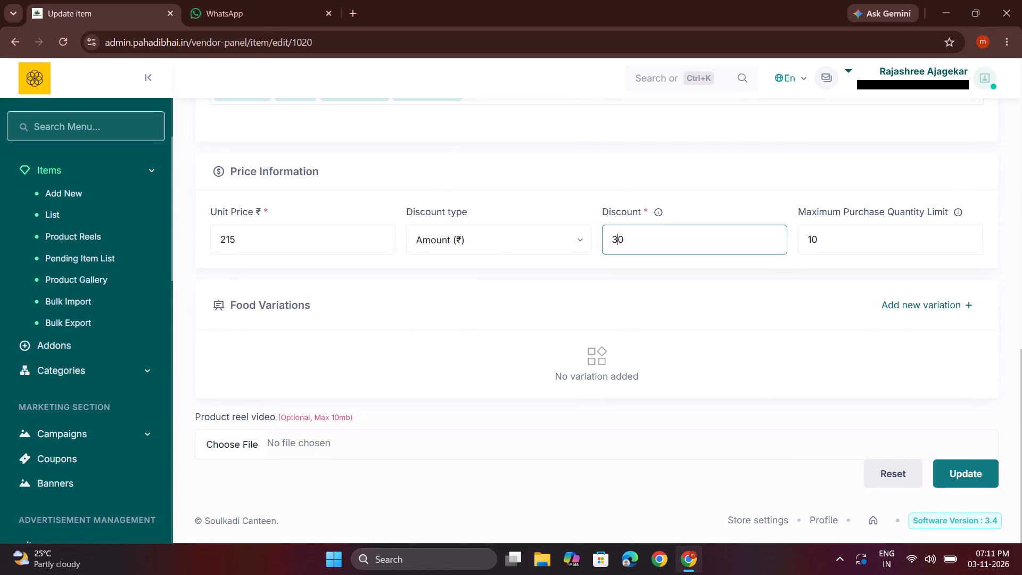
key(BackSpace)
key(2)
click(966, 465)
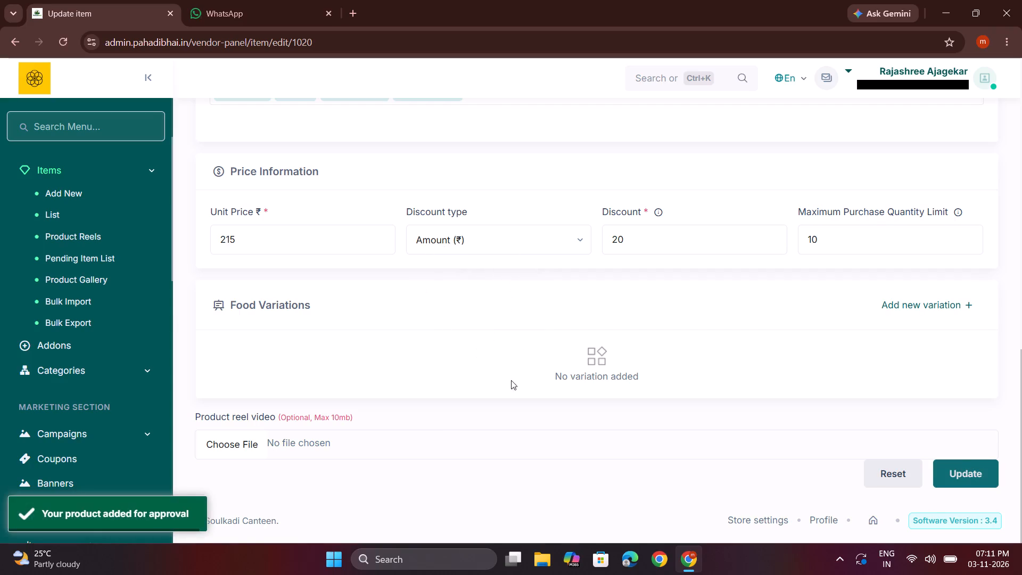
Return to the full item list after the Buttermilk update and go to page 2.
click(68, 216)
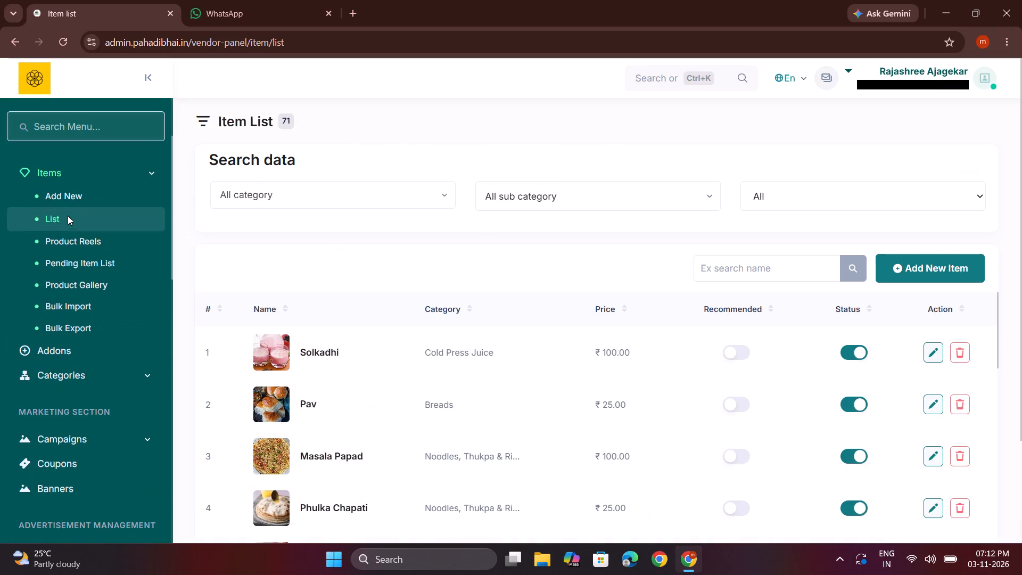
scroll(520, 408, down, 20)
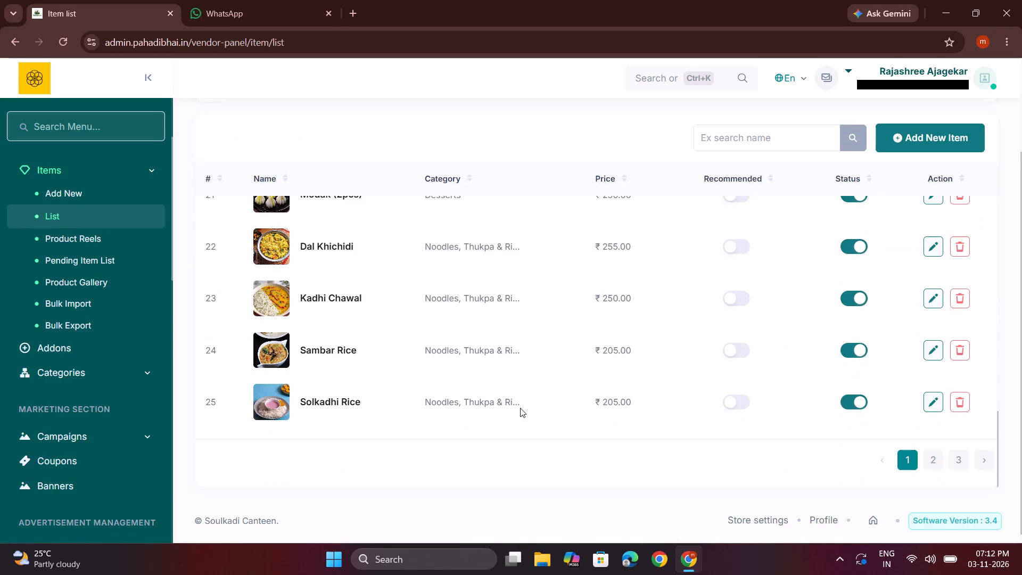
click(934, 458)
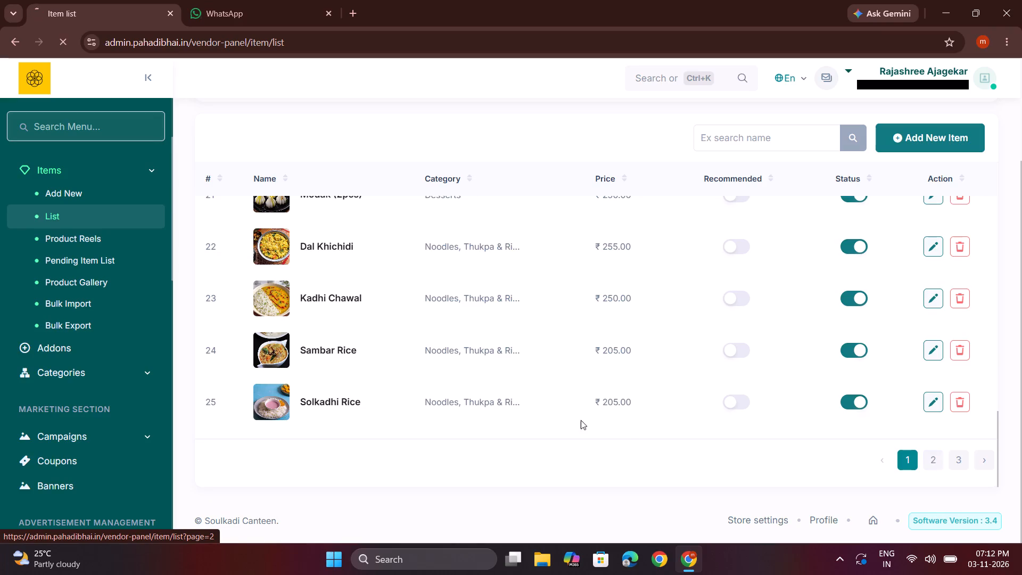
Open the Pakoda by the plate item, set its unit price to ₹145, and submit the update.
scroll(461, 415, down, 5)
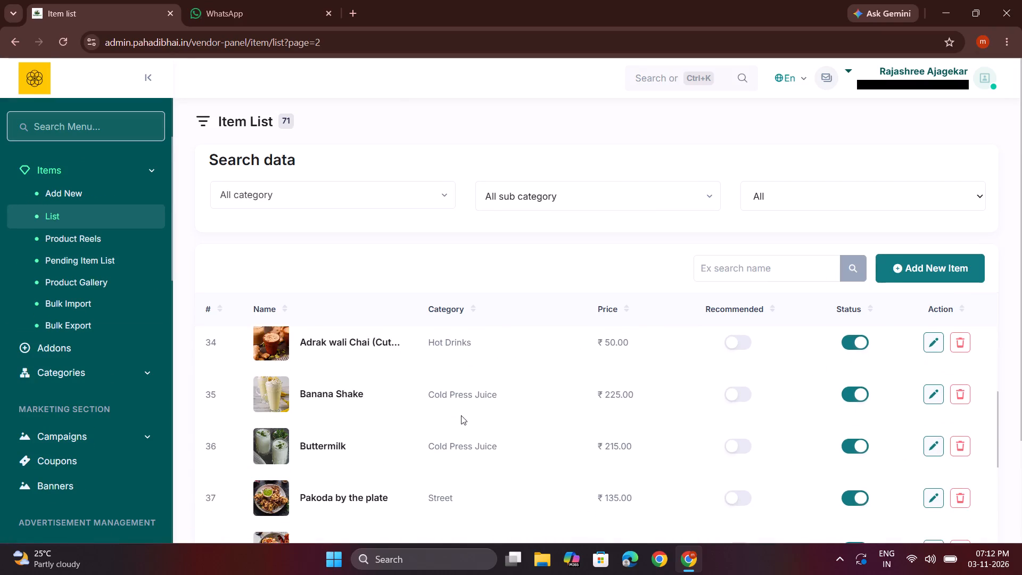
scroll(461, 415, down, 1)
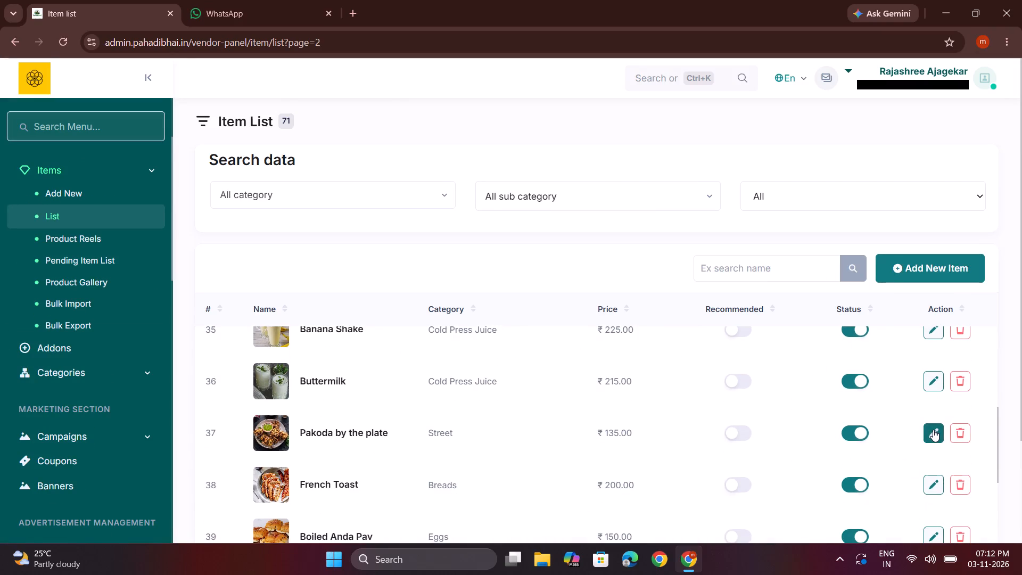
click(933, 430)
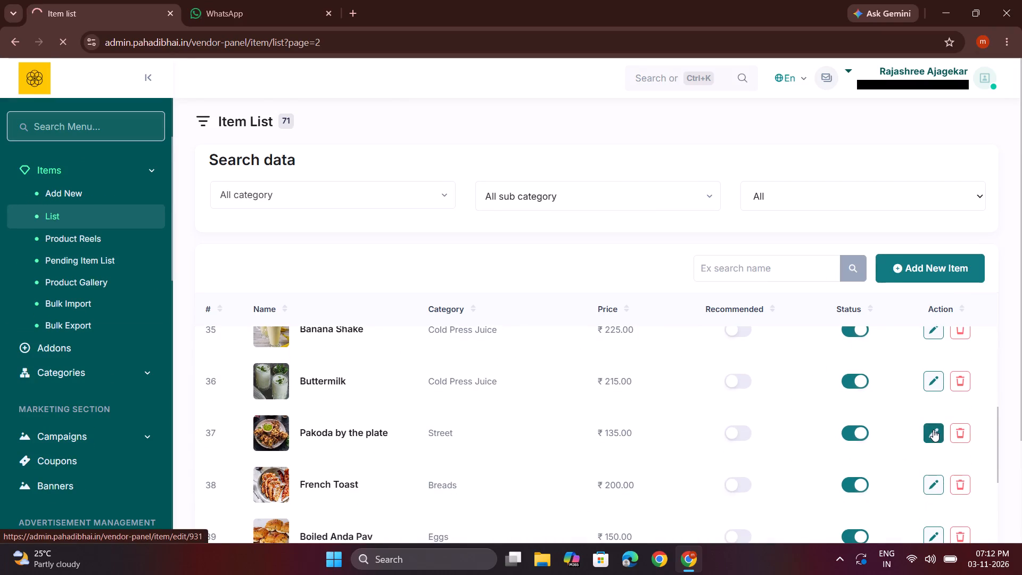
scroll(291, 407, down, 5)
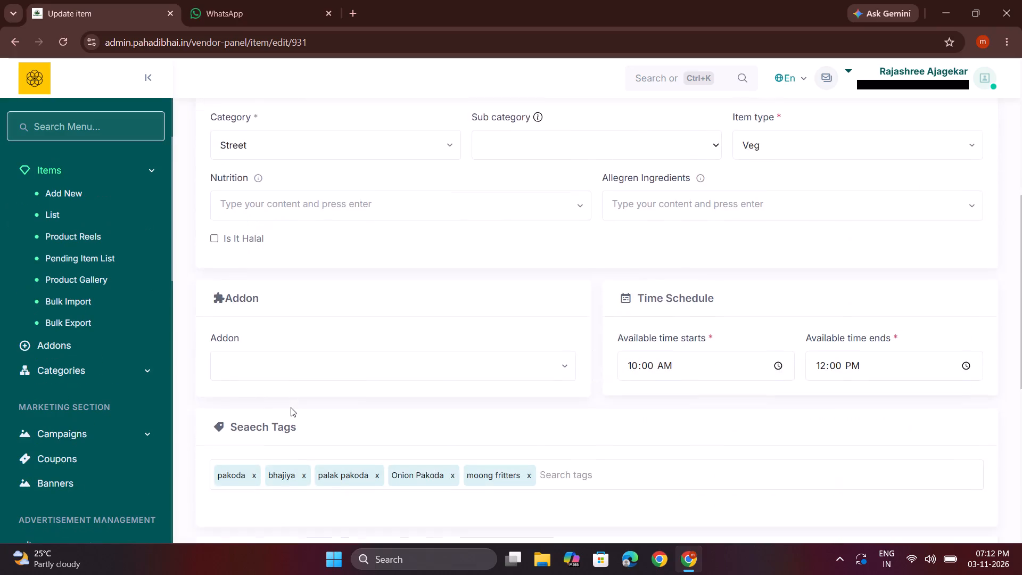
scroll(596, 420, down, 3)
click(221, 351)
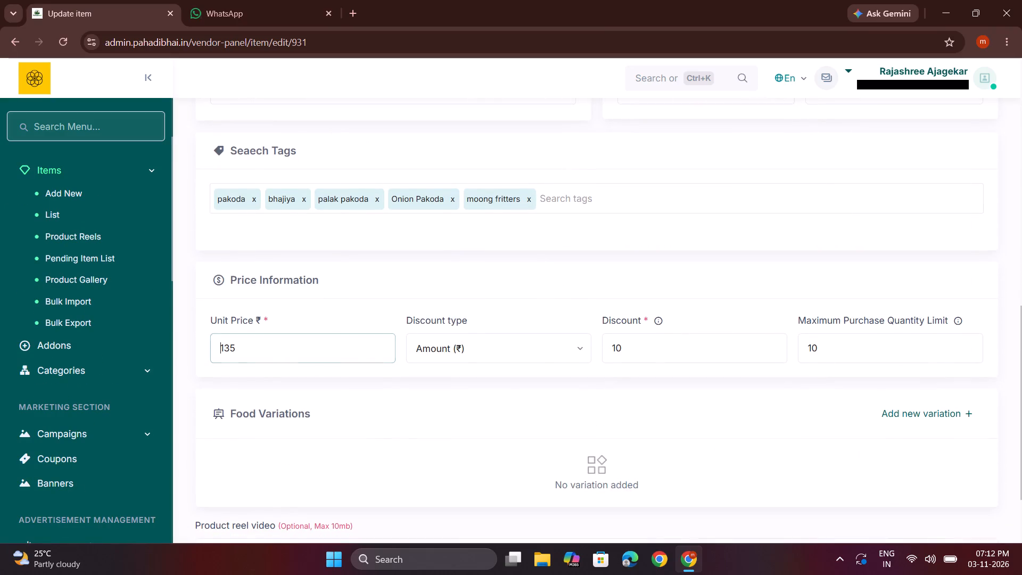
key(Right)
key(Right)
key(BackSpace)
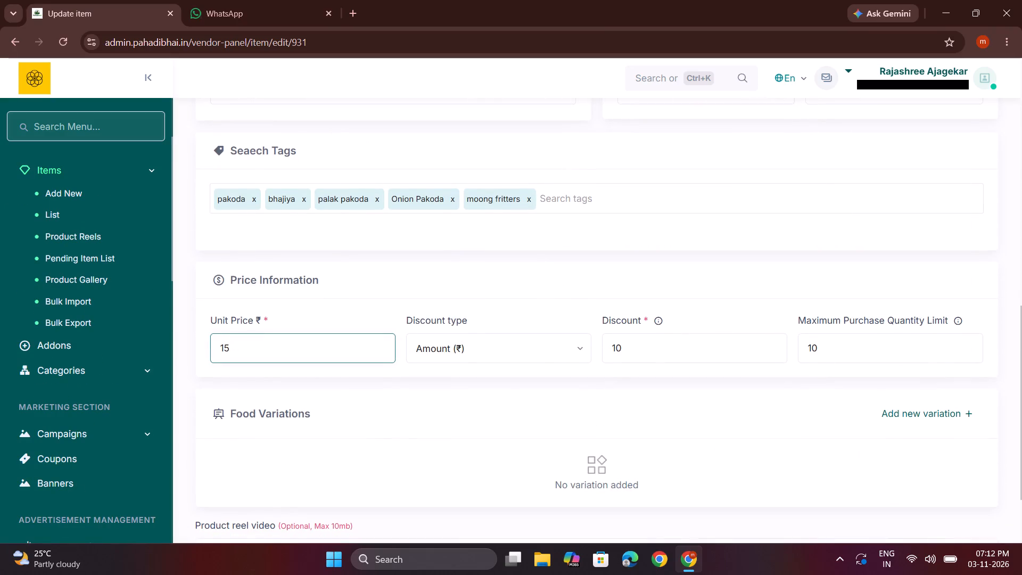
key(4)
scroll(524, 429, down, 5)
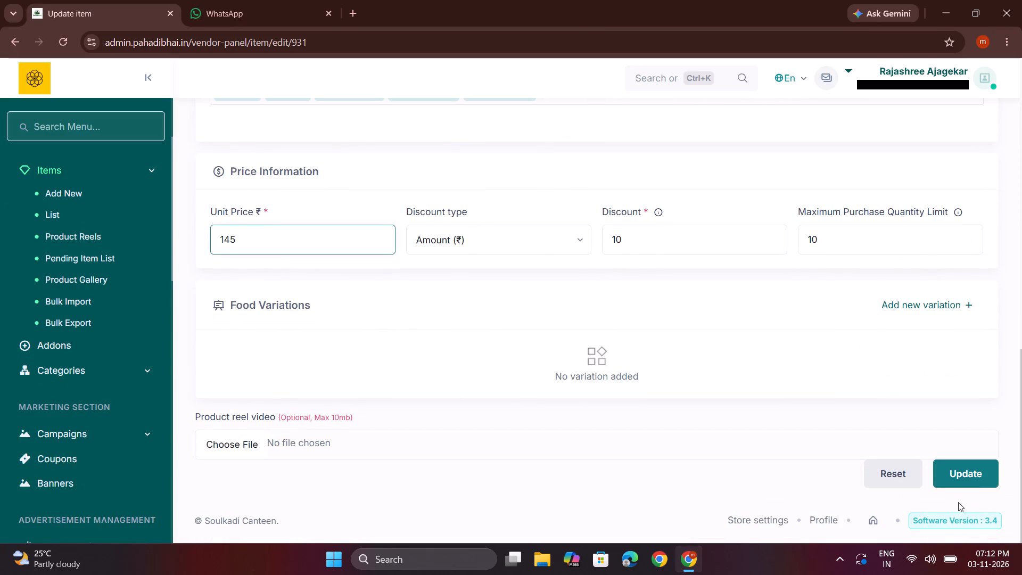
click(973, 478)
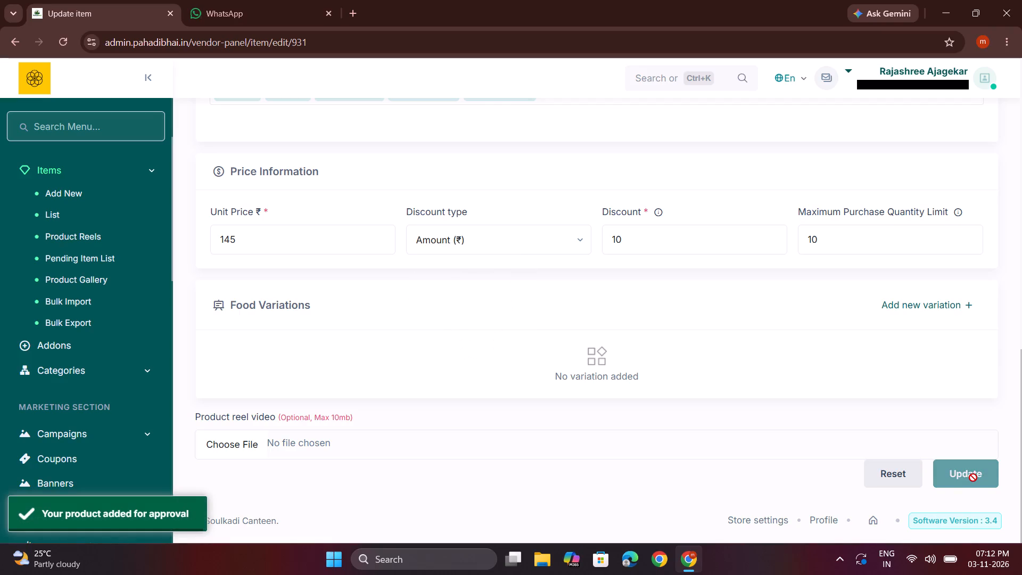
Return to the full item list after the Pakoda update and go to page 2.
click(98, 209)
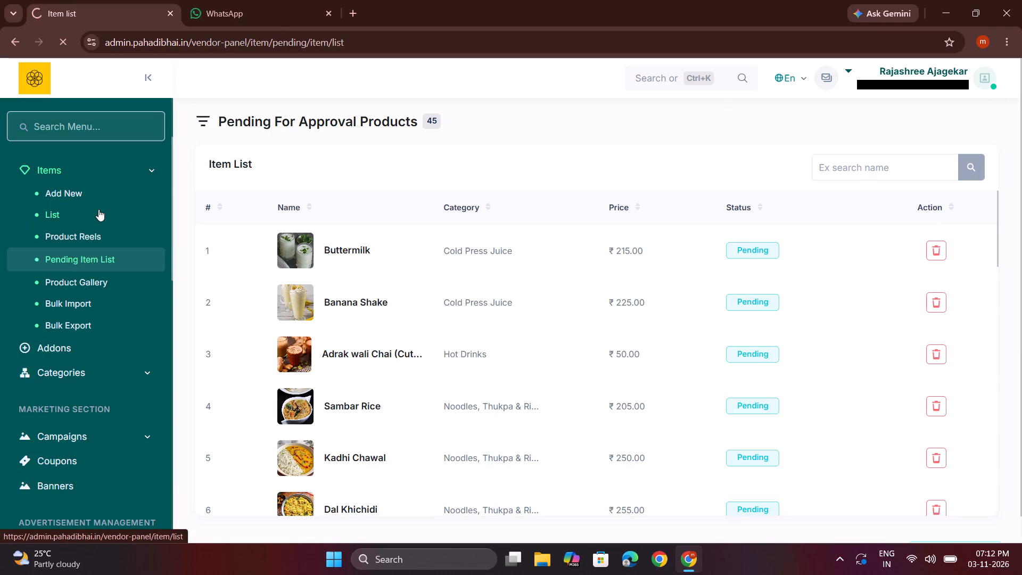
scroll(307, 282, up, 3)
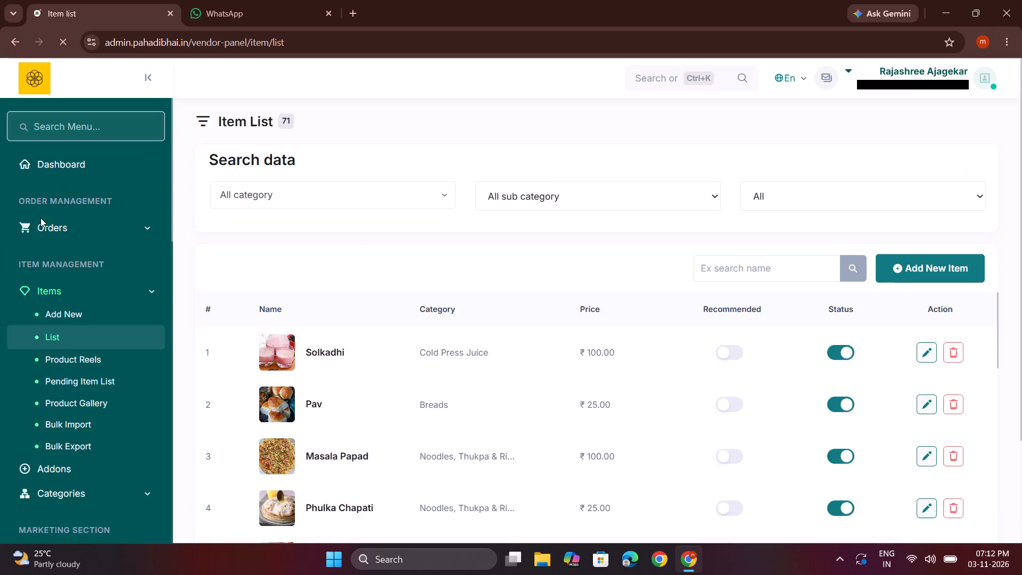
click(40, 218)
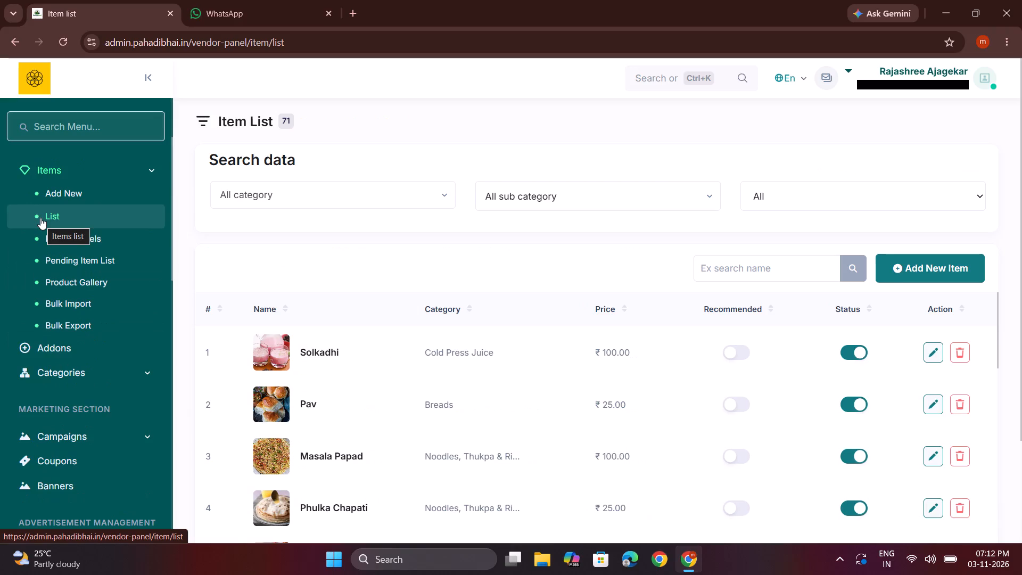
scroll(363, 389, down, 17)
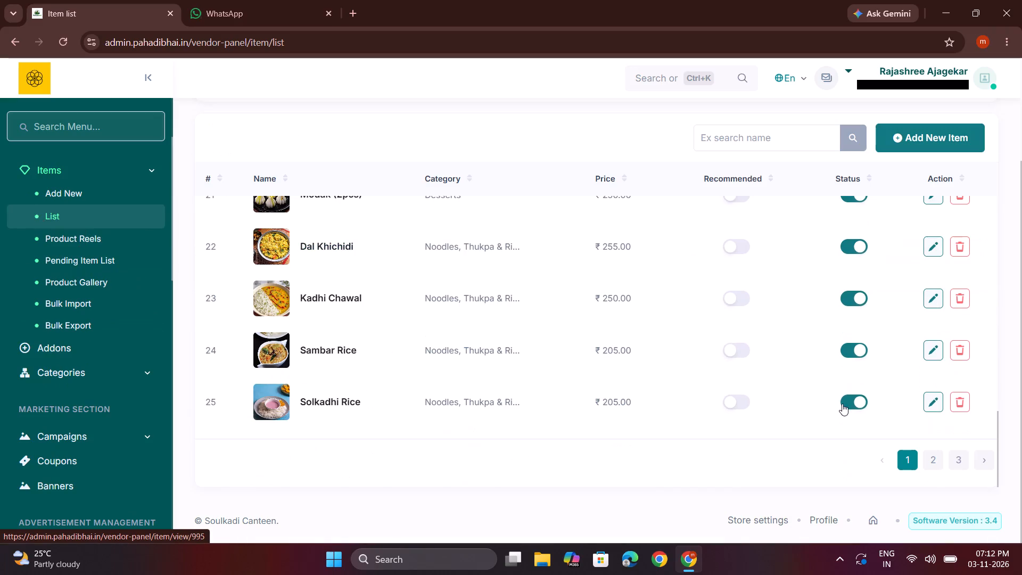
click(935, 466)
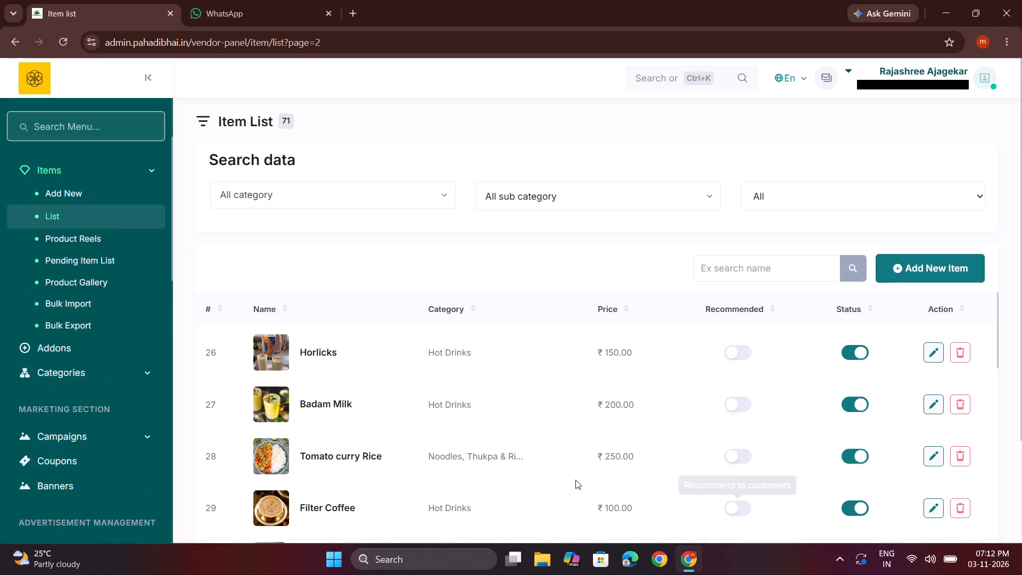
Open the French Toast item, set its unit price to ₹210, and submit the update.
scroll(575, 480, down, 6)
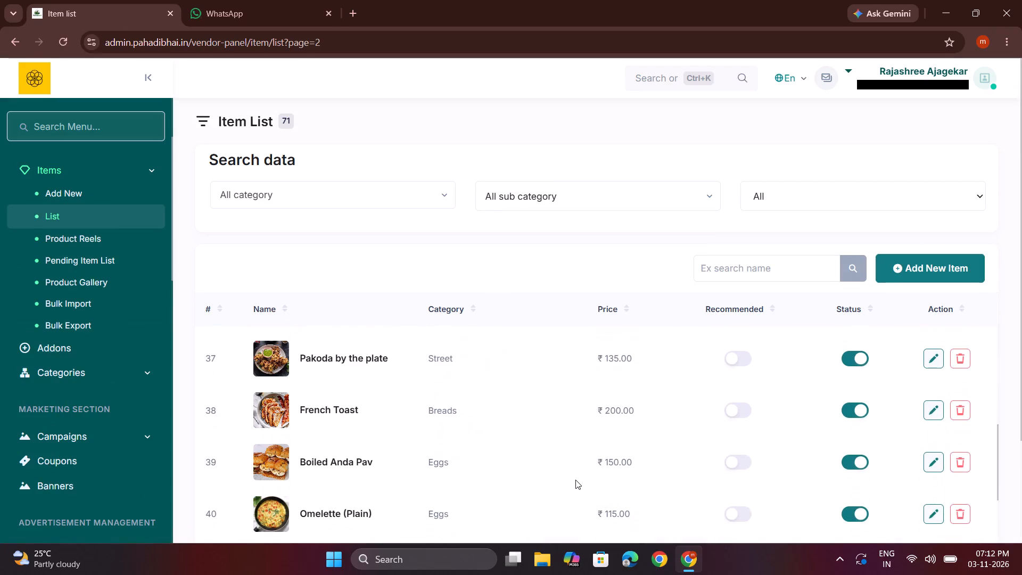
scroll(575, 480, down, 1)
click(936, 405)
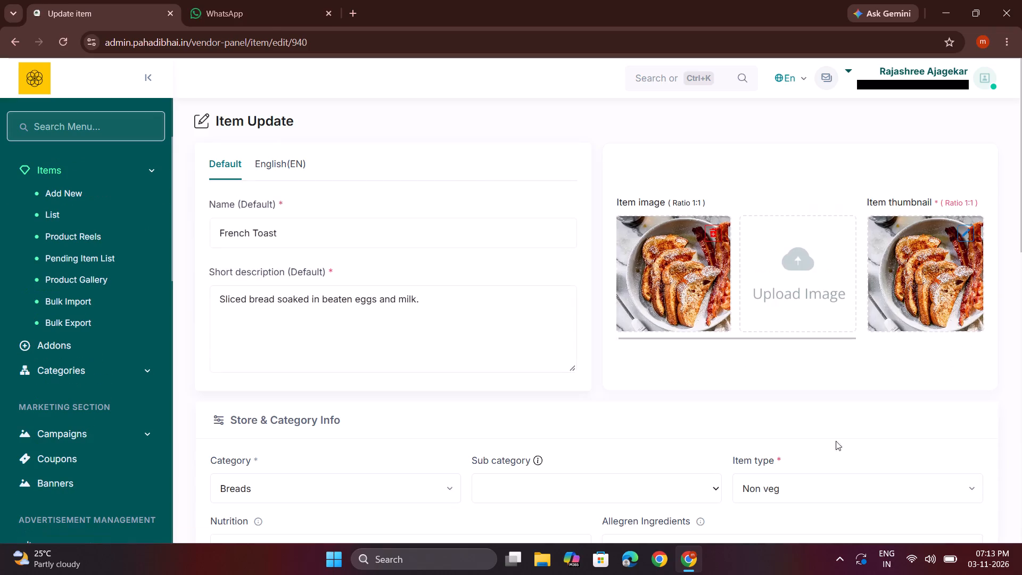
scroll(448, 471, down, 9)
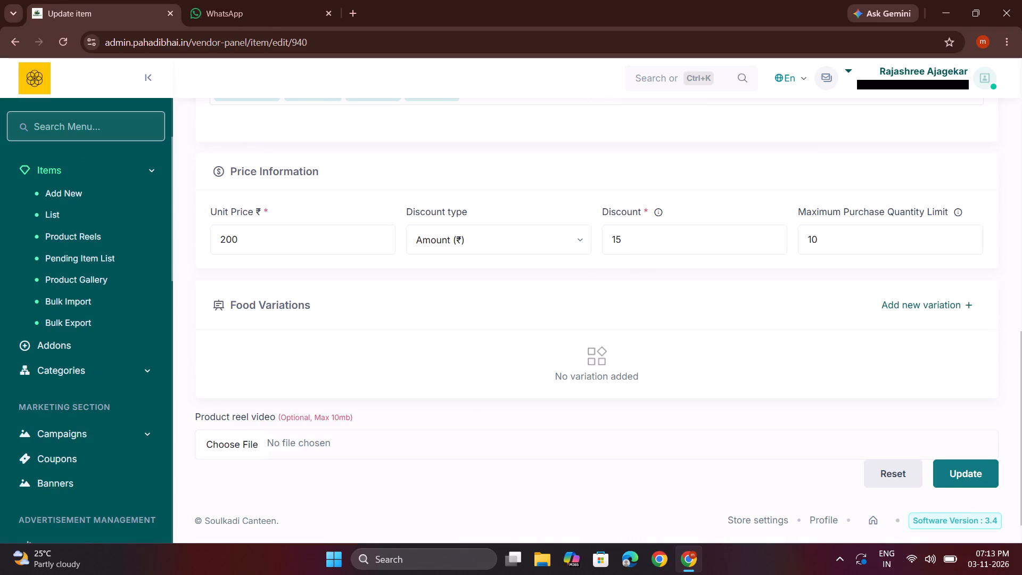
click(306, 234)
key(Left)
key(BackSpace)
key(1)
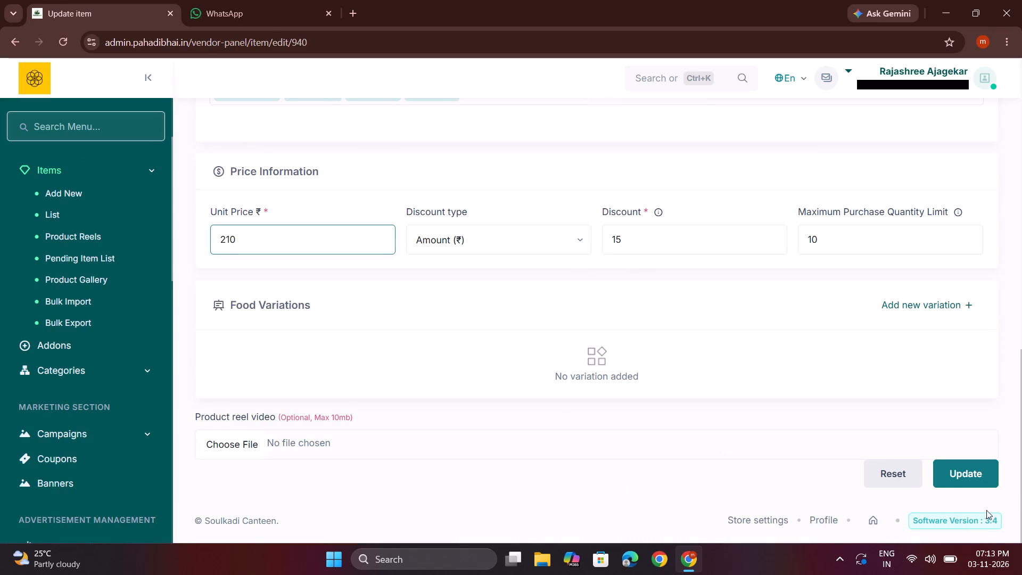
click(972, 482)
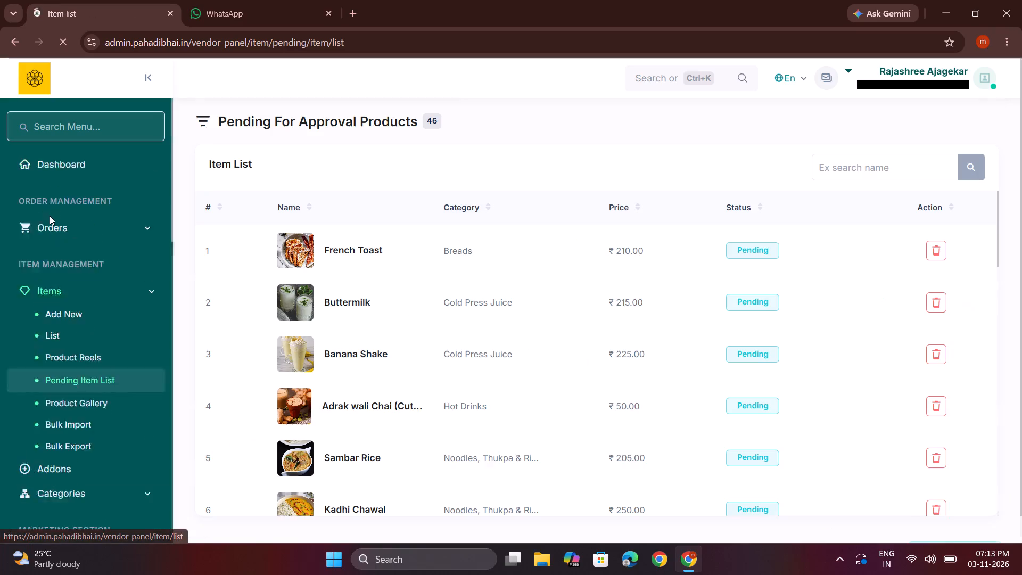
Return to the full item list after the French Toast update and go to page 2.
click(56, 218)
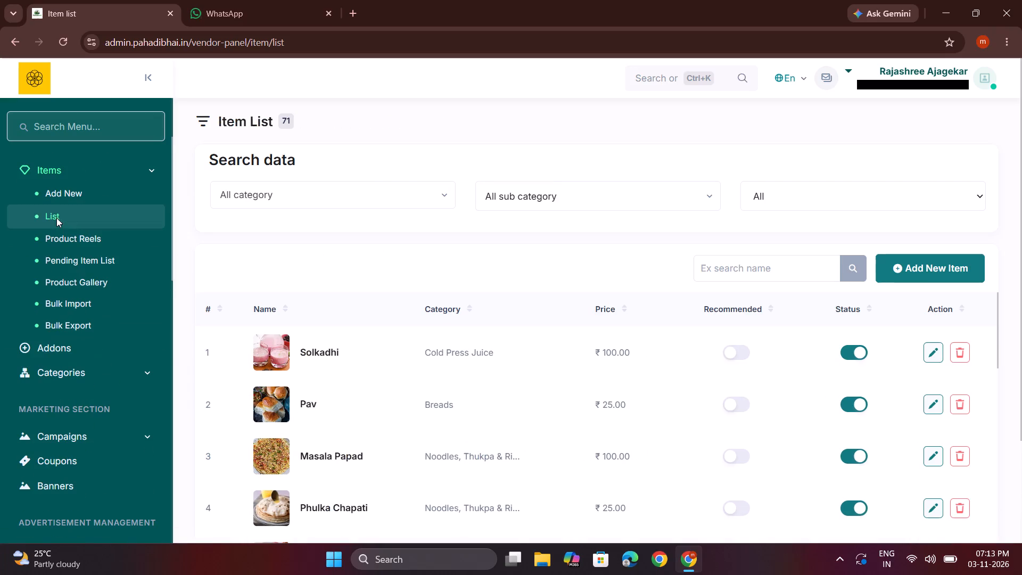
scroll(806, 417, down, 19)
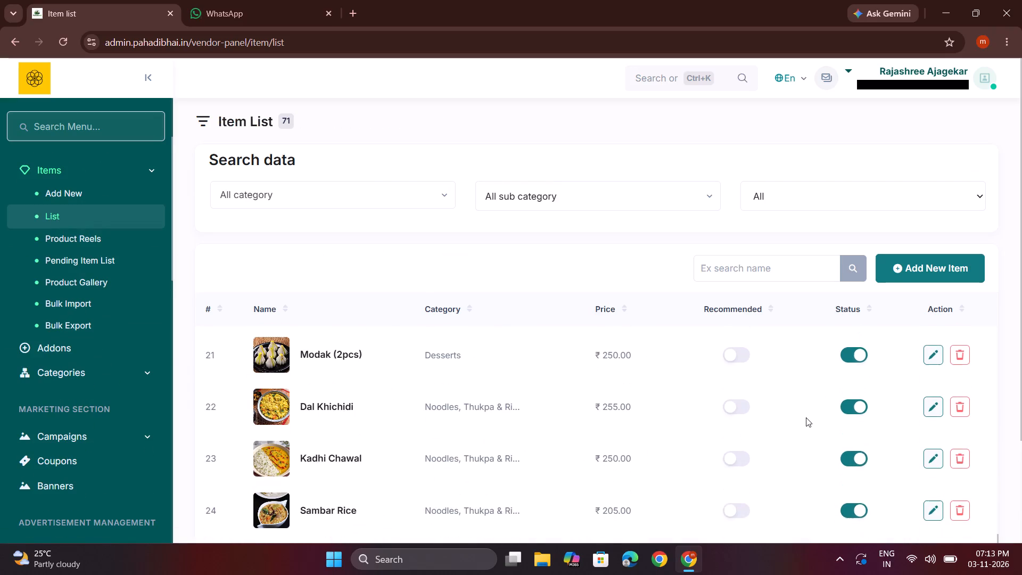
scroll(765, 472, down, 7)
click(941, 466)
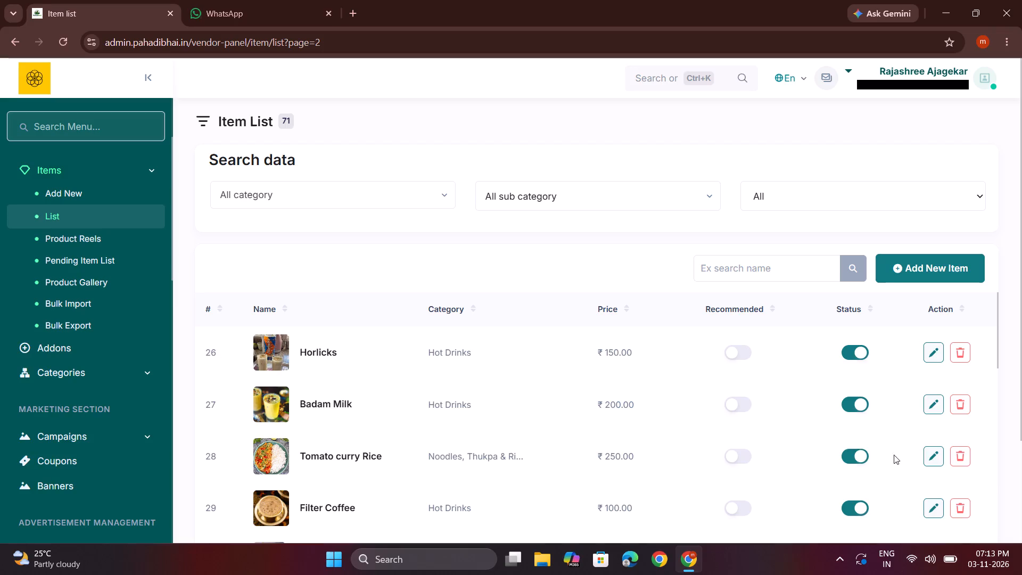
Open the Boiled Anda Pav item, set its discount to ₹15, and submit the update.
scroll(619, 413, down, 17)
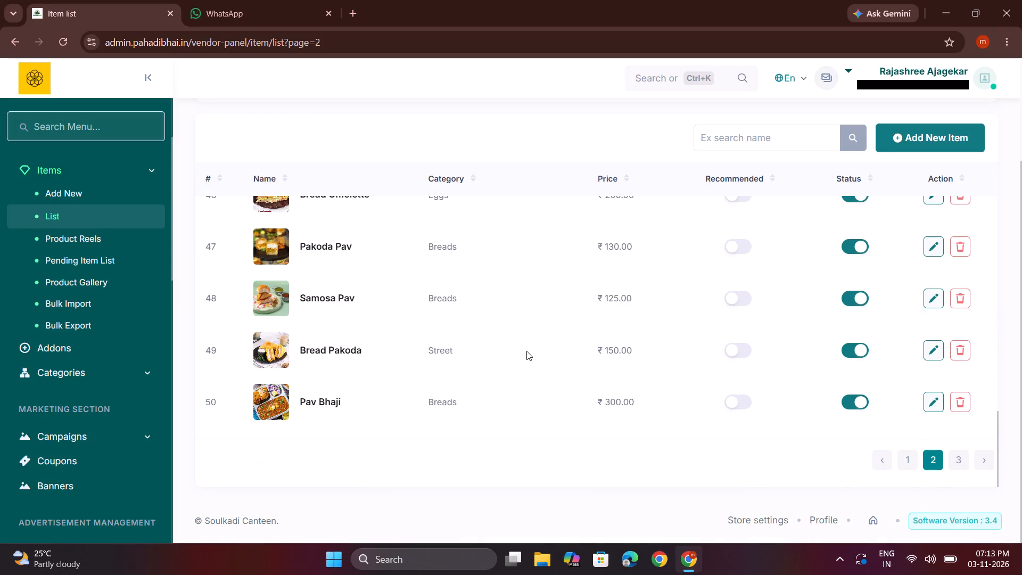
scroll(526, 350, up, 4)
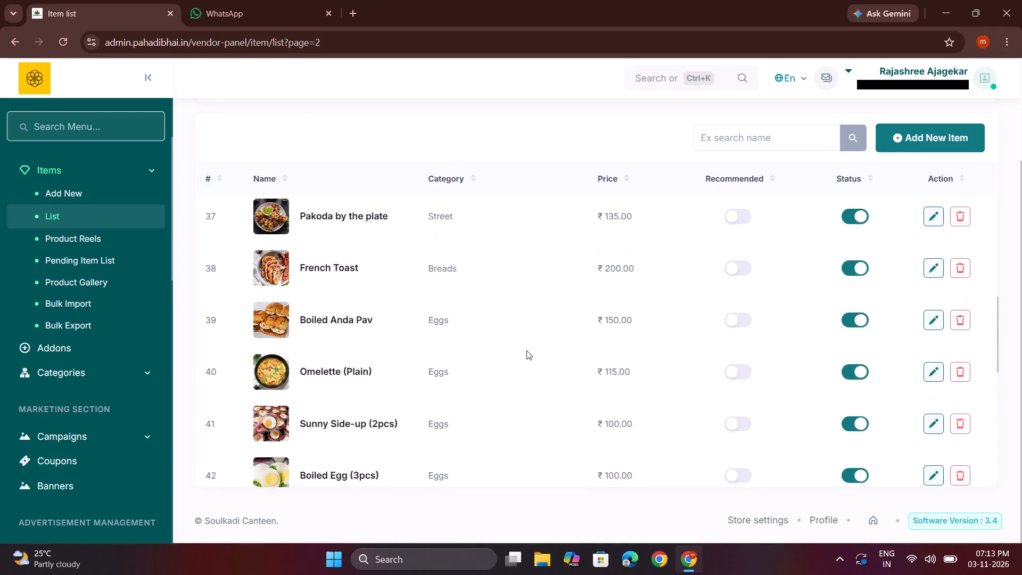
scroll(526, 350, up, 2)
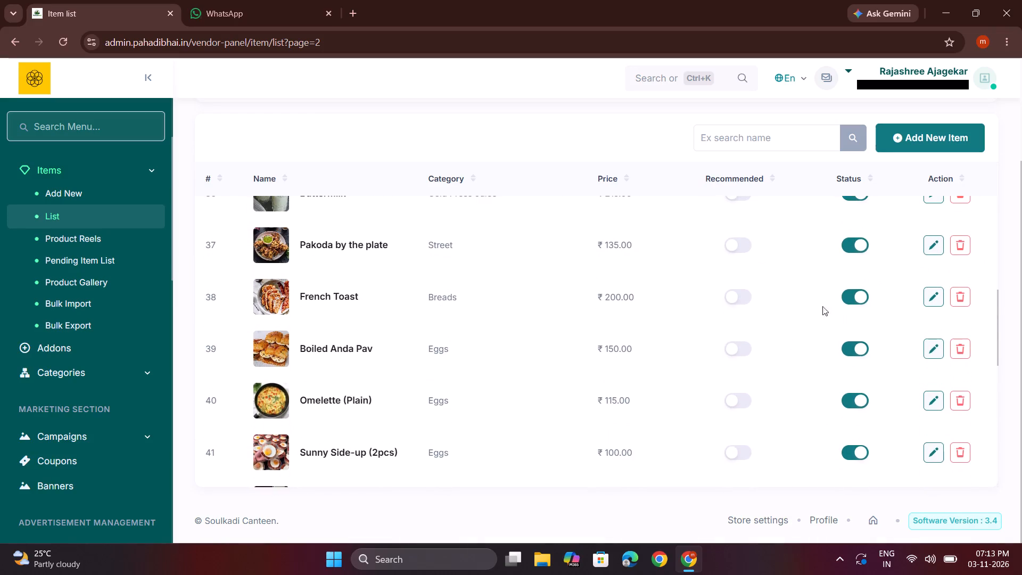
click(935, 356)
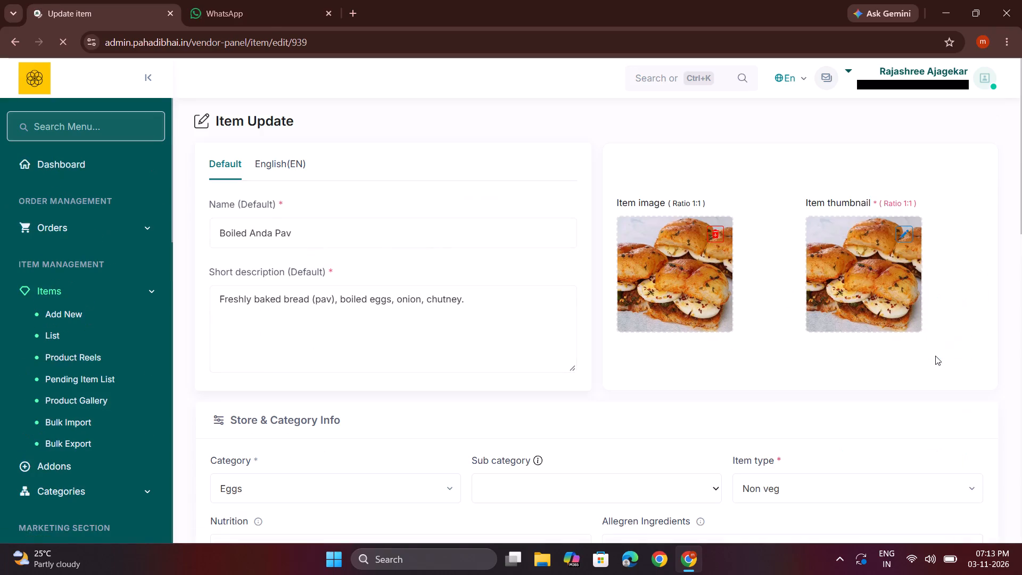
scroll(643, 366, down, 9)
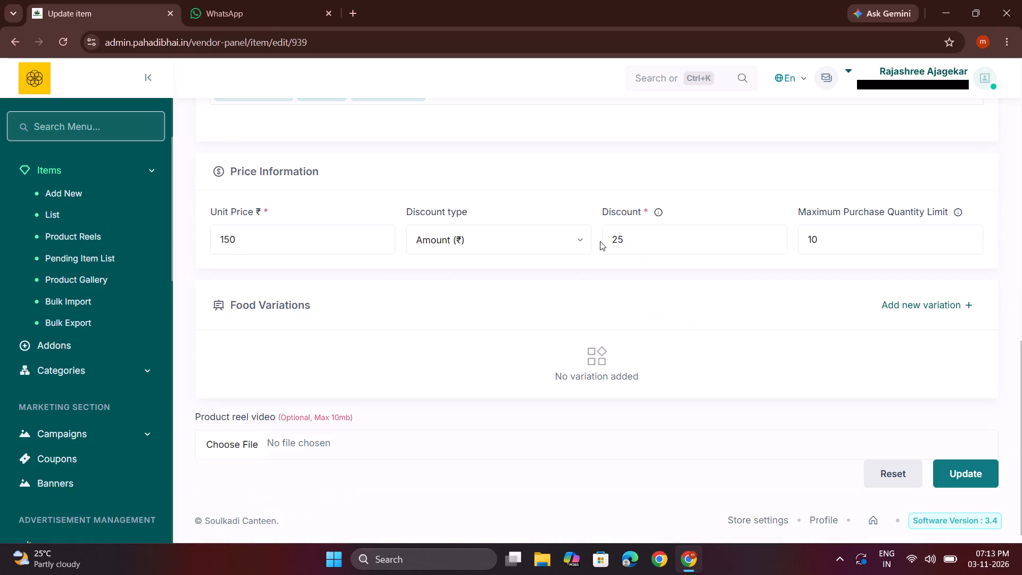
click(616, 237)
key(BackSpace)
key(1)
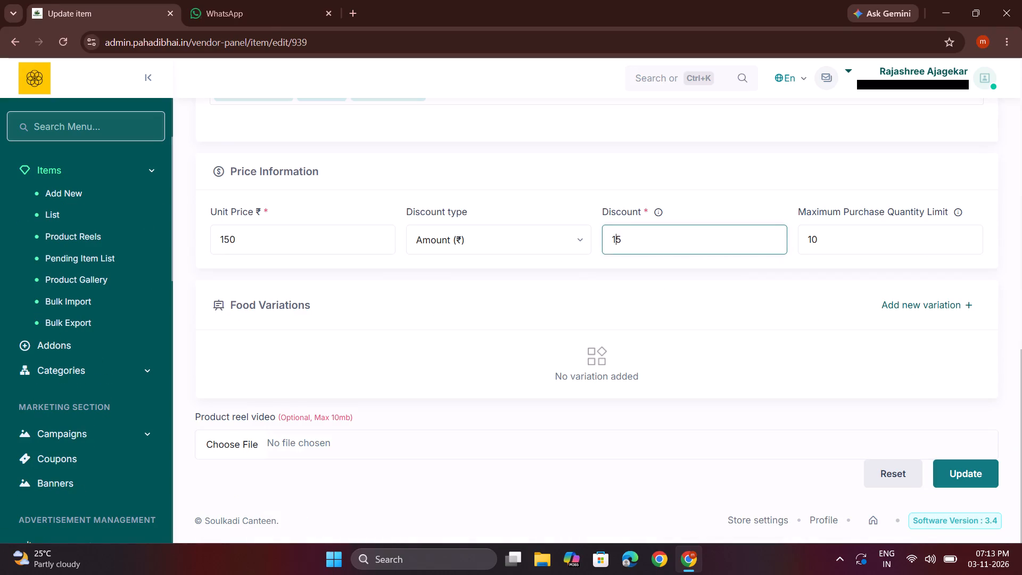
click(954, 473)
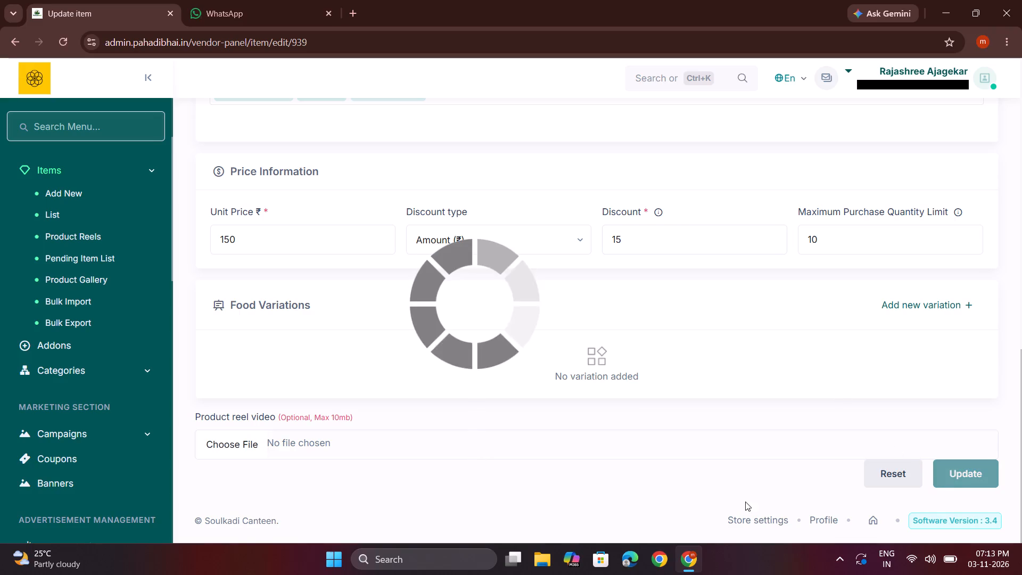
Return to the full item list after the Boiled Anda Pav update and go to page 2.
click(60, 214)
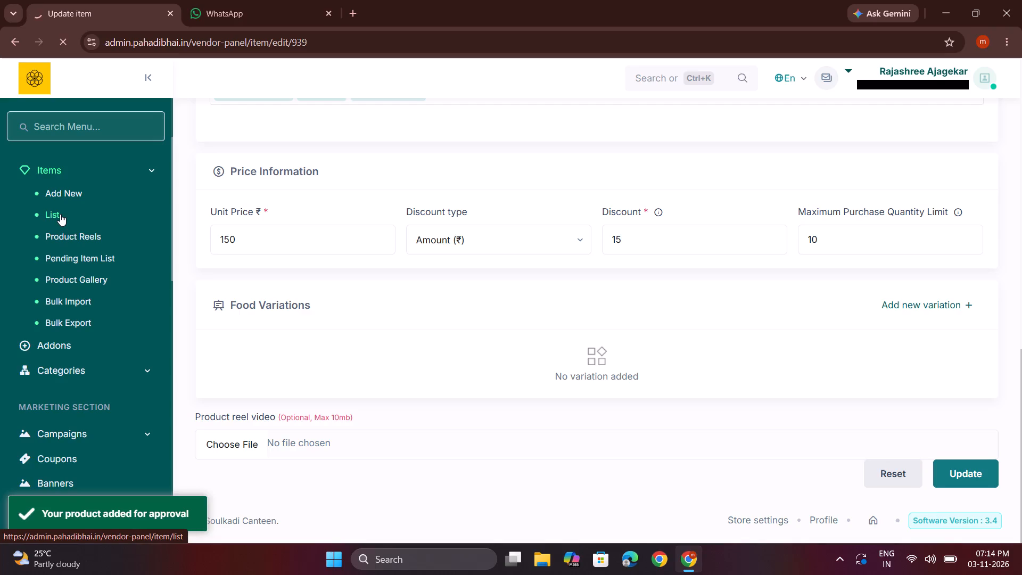
click(60, 214)
scroll(445, 351, down, 12)
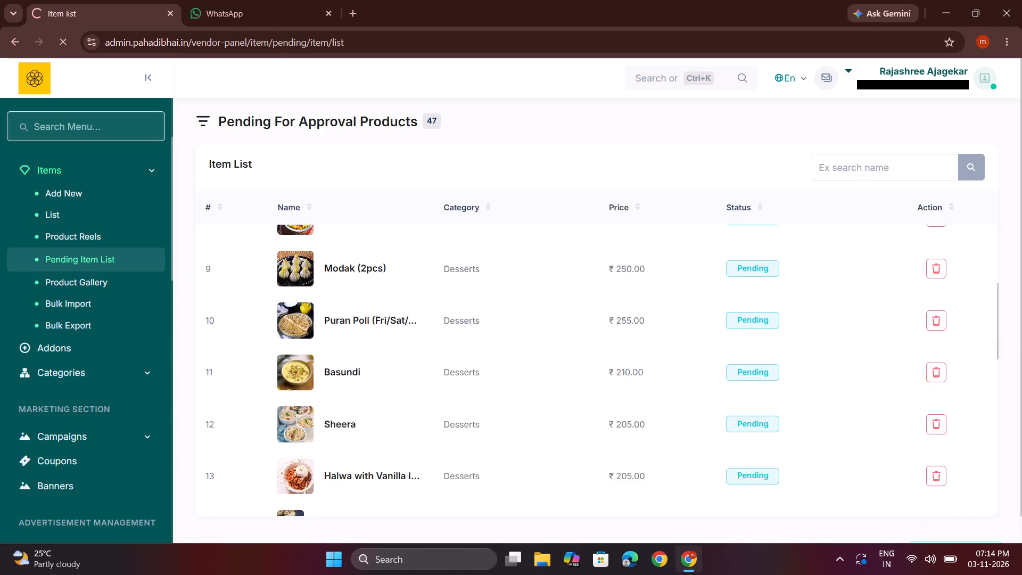
scroll(445, 351, down, 7)
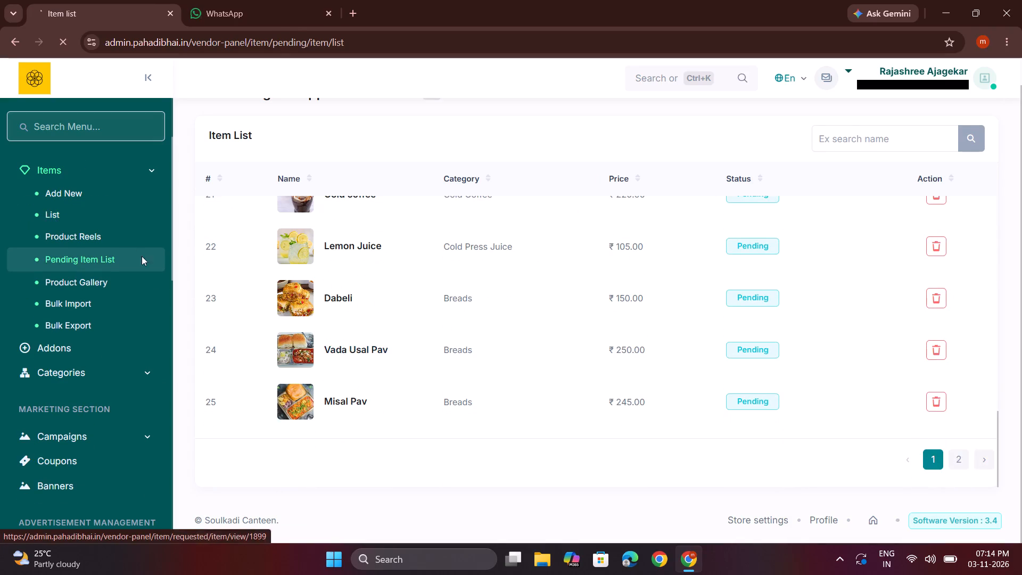
scroll(428, 408, down, 11)
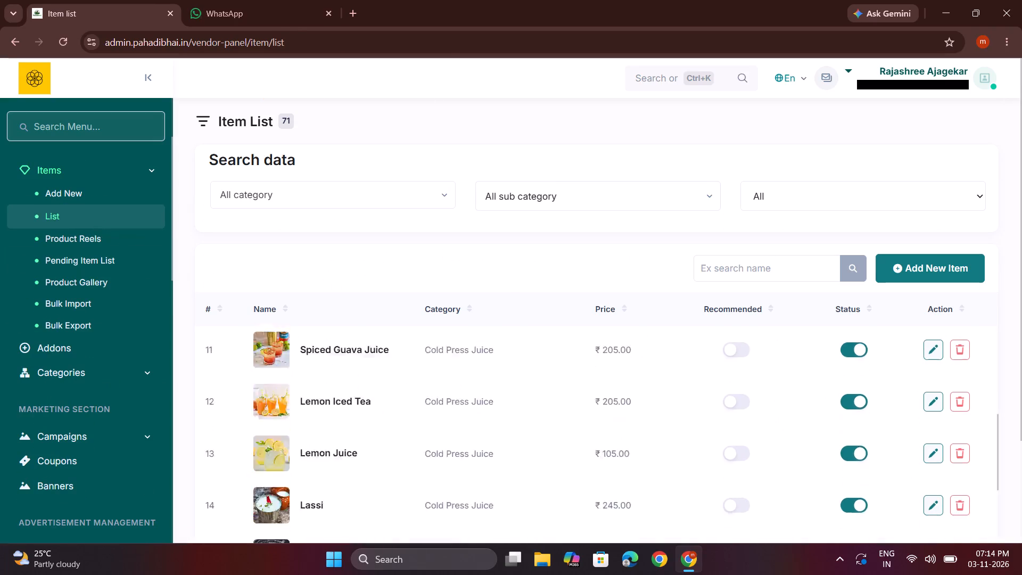
scroll(428, 408, down, 11)
click(933, 463)
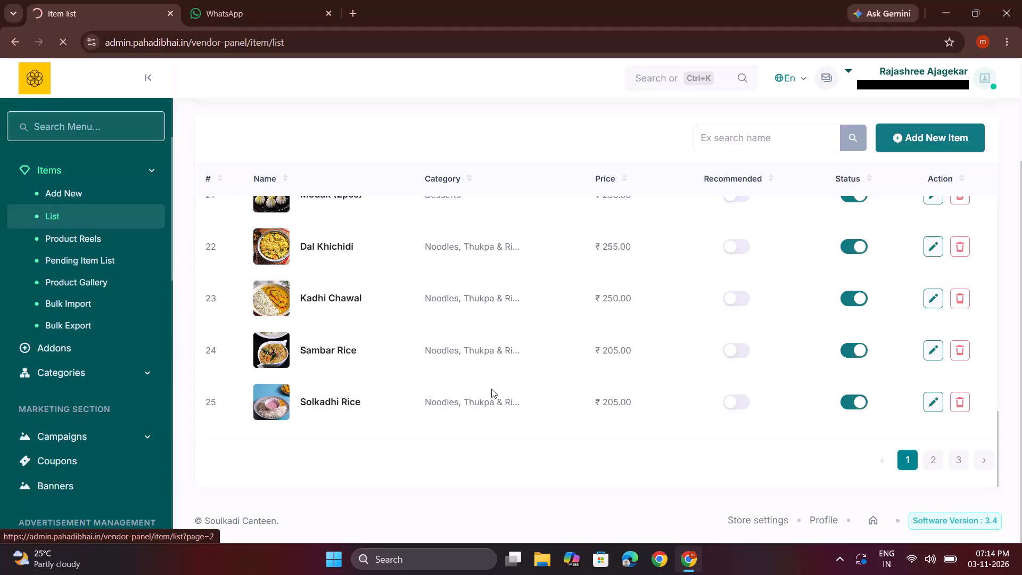
Open the Omelette (Plain) item, set its unit price to ₹125, and submit the update.
scroll(453, 462, down, 13)
scroll(453, 462, up, 4)
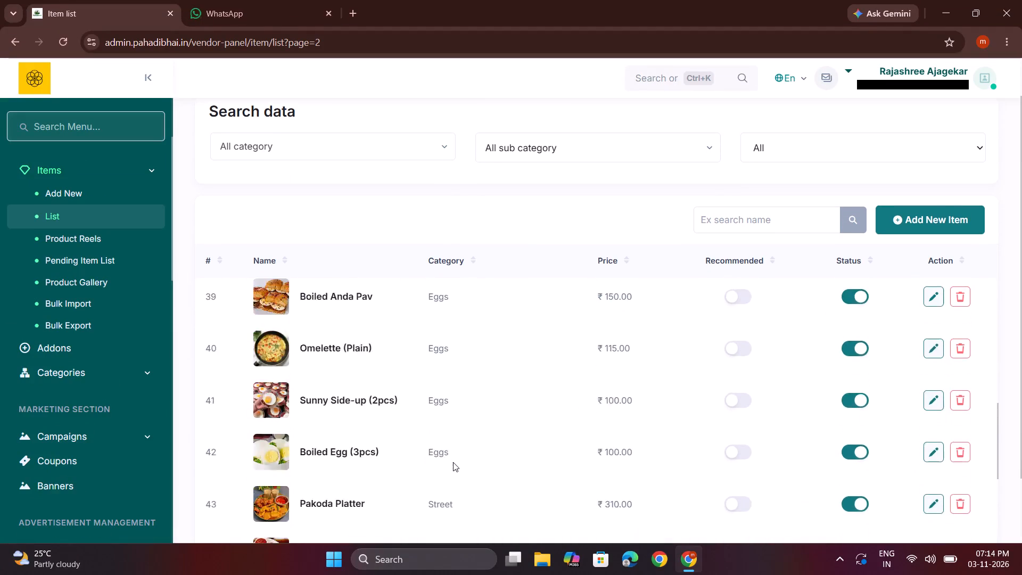
scroll(453, 462, up, 2)
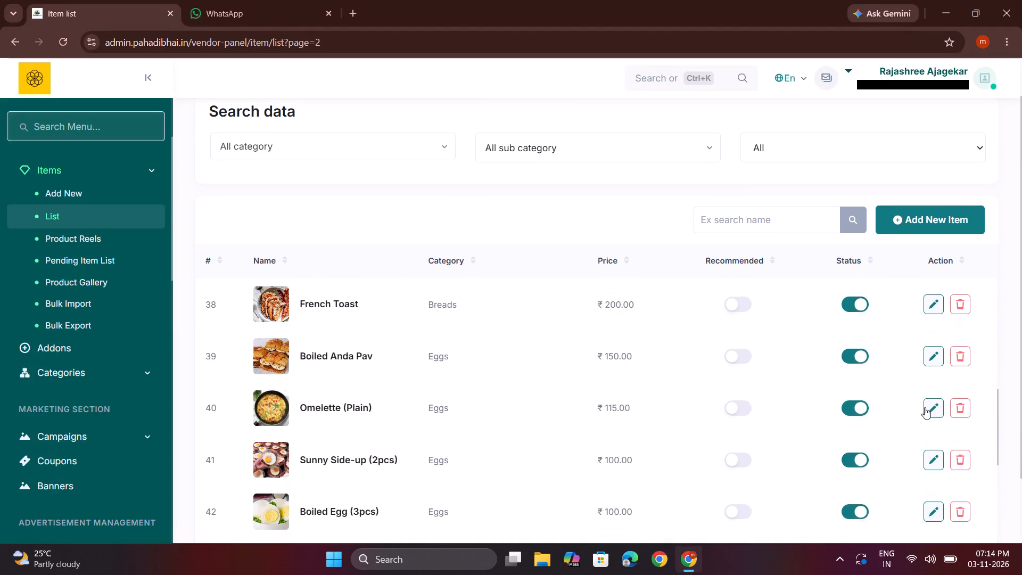
click(934, 411)
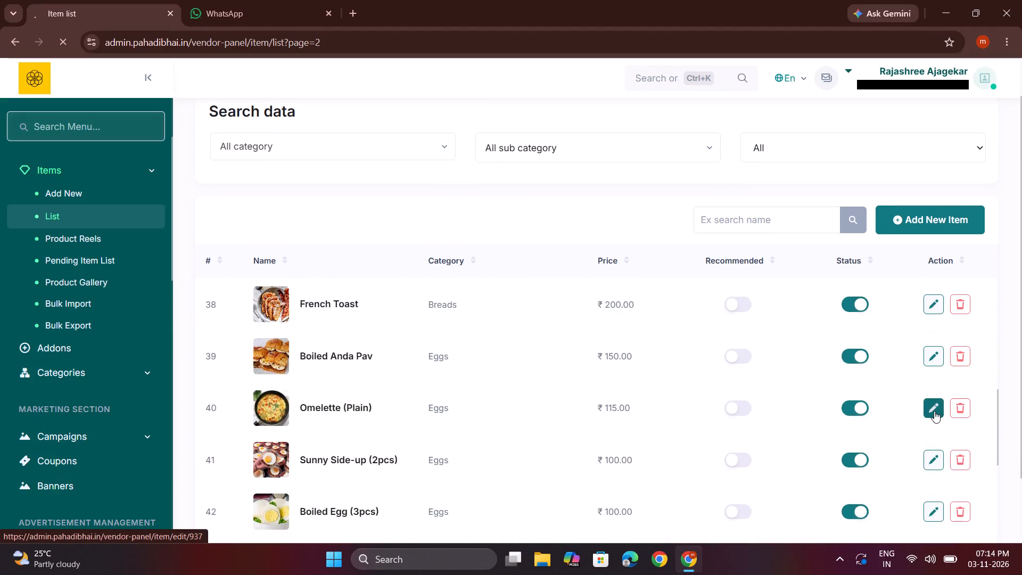
scroll(458, 432, down, 4)
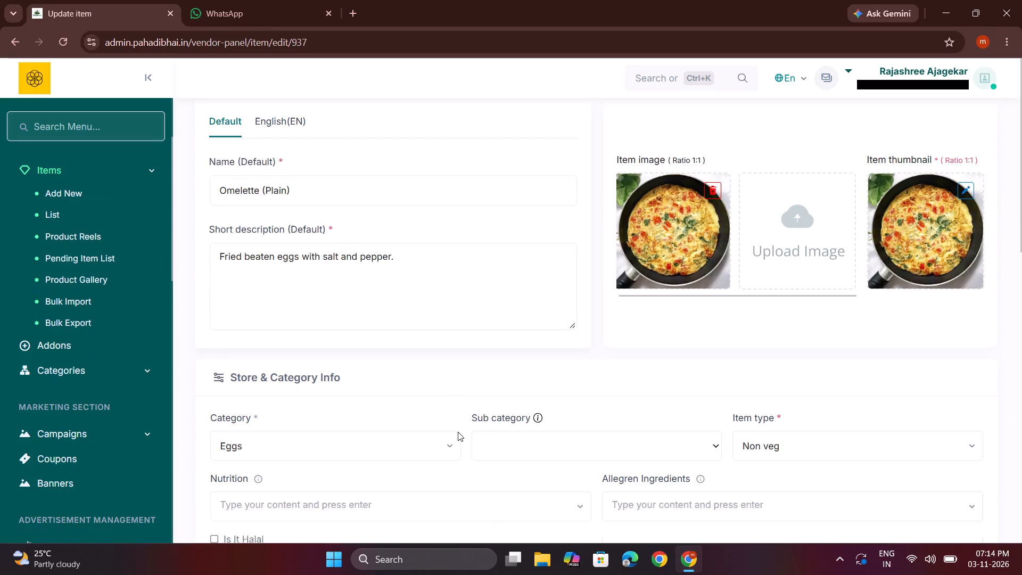
scroll(458, 432, down, 7)
click(253, 233)
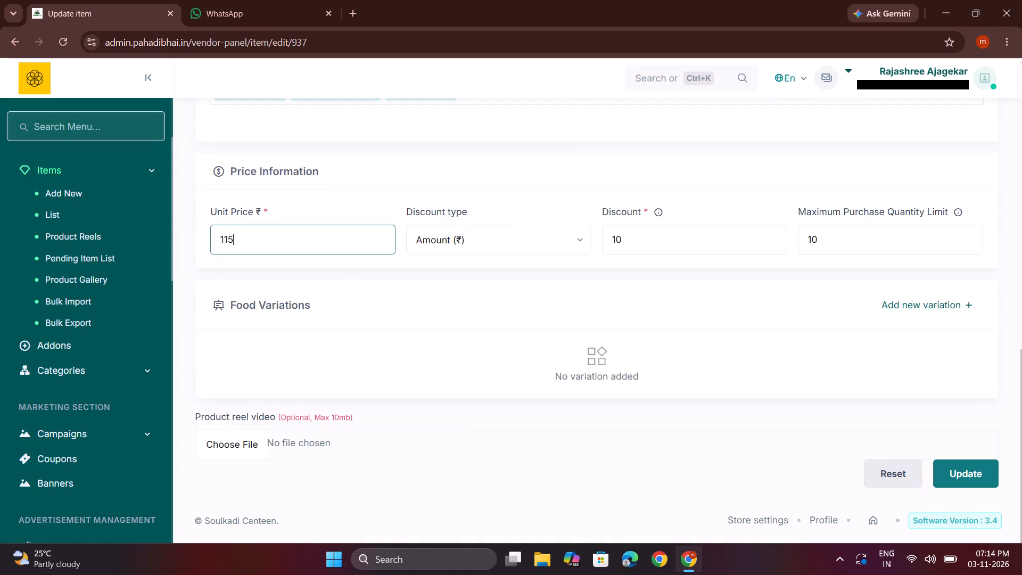
key(Left)
key(BackSpace)
key(2)
click(971, 480)
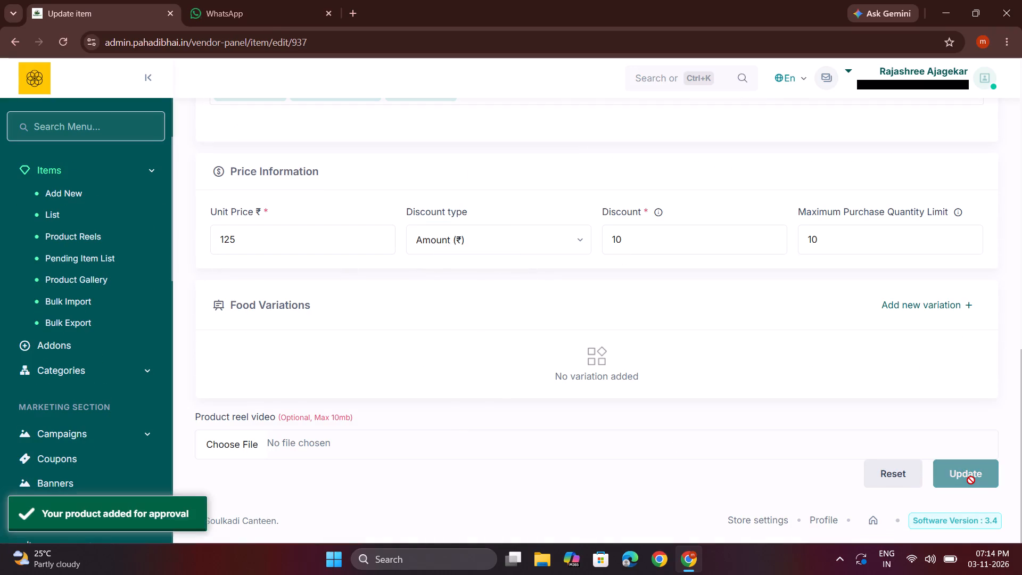
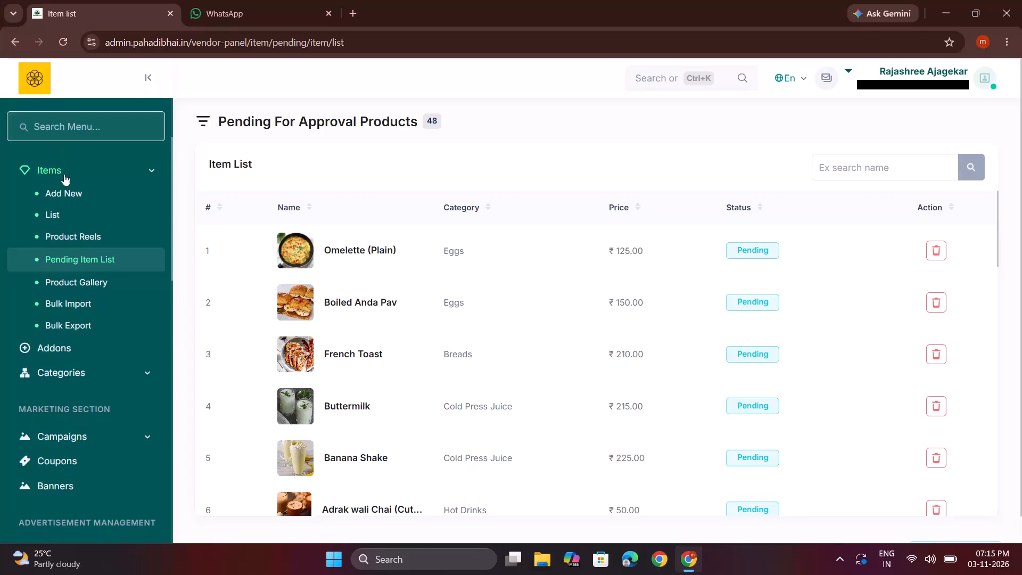
Return to the full item list after the Omelette (Plain) update and go to page 2.
click(57, 218)
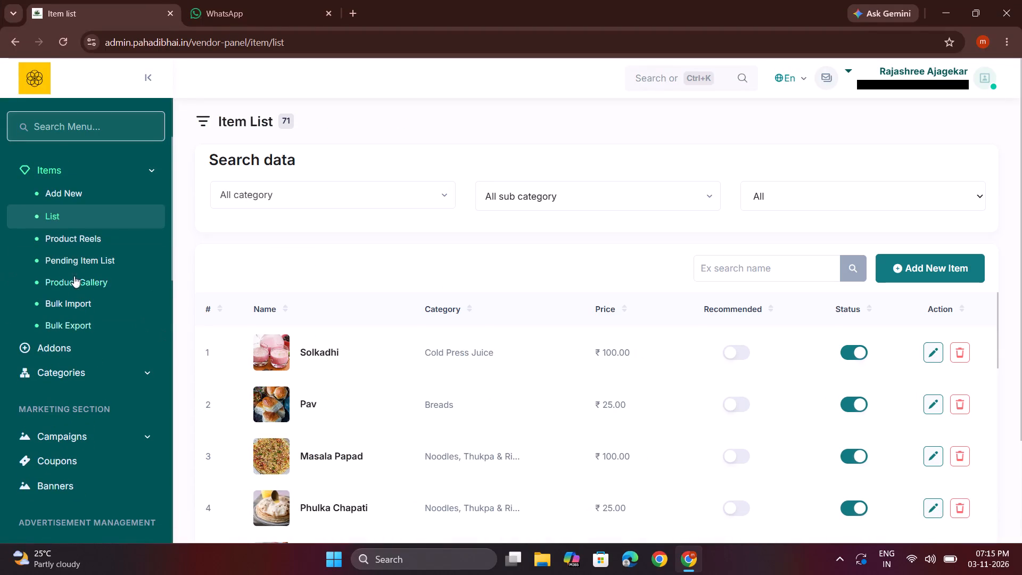
scroll(333, 391, down, 20)
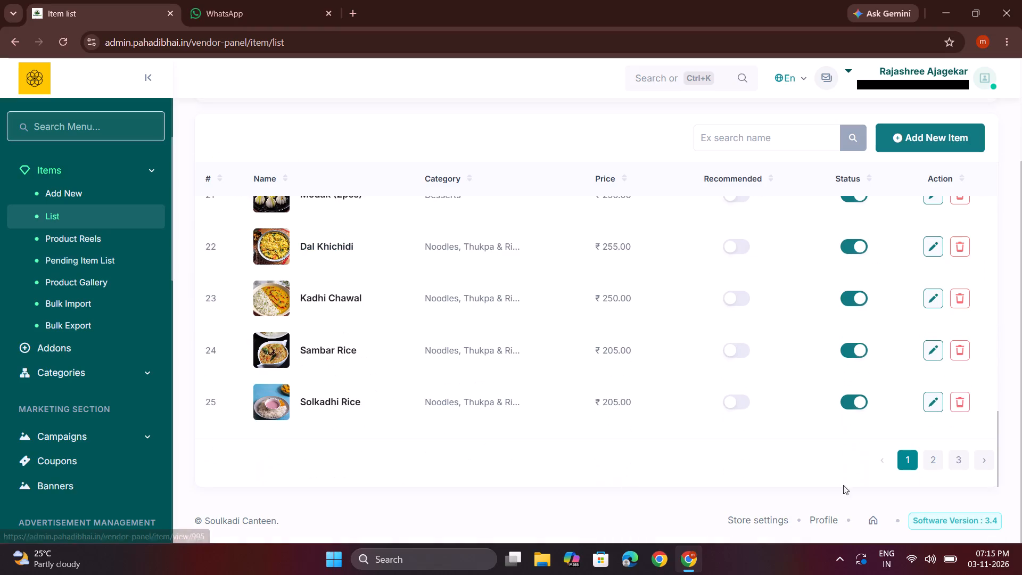
click(931, 461)
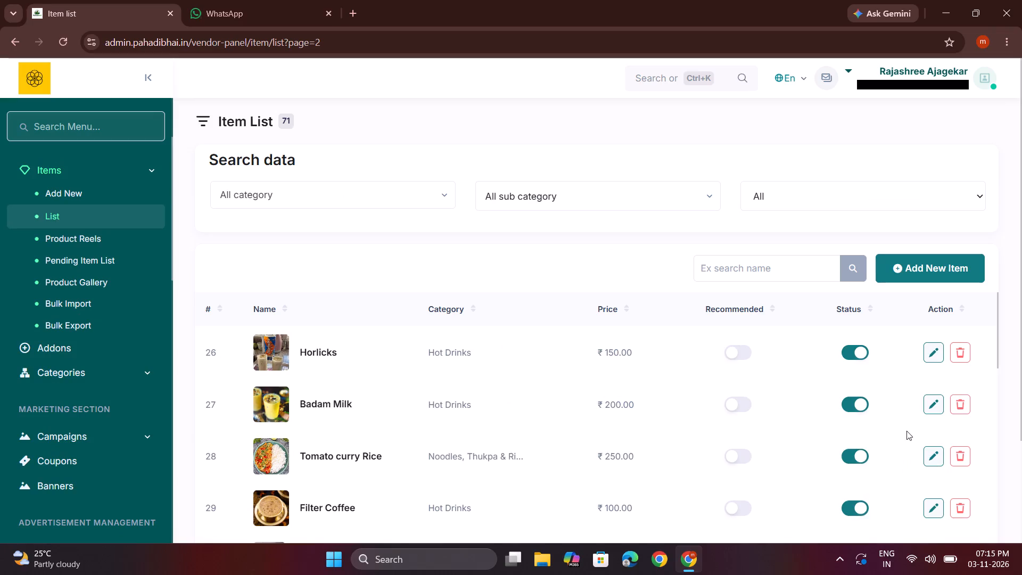
Open the Sunny Side-up (2pcs) item, set its unit price to ₹110, and submit the update.
scroll(826, 441, down, 17)
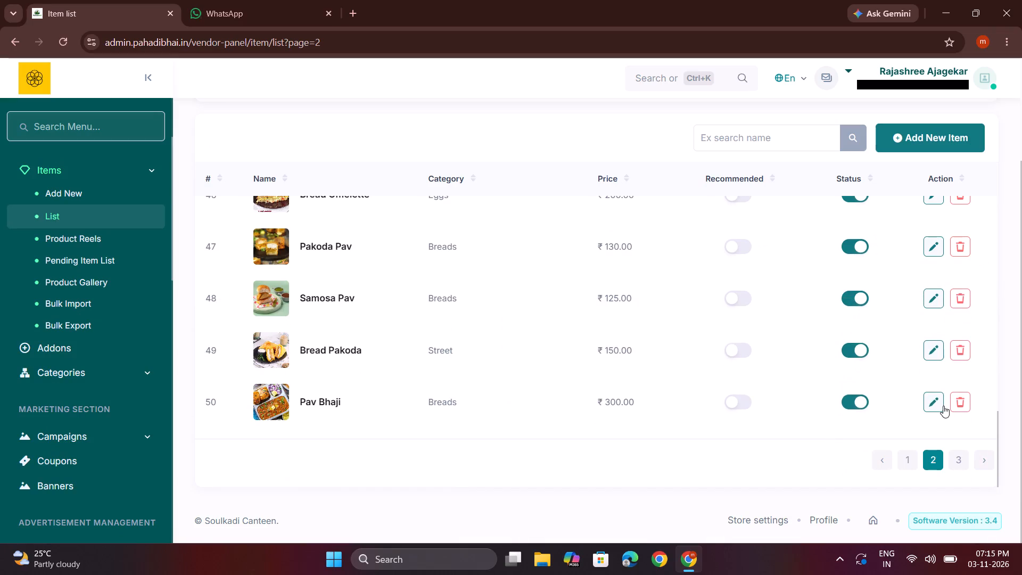
scroll(467, 297, up, 1)
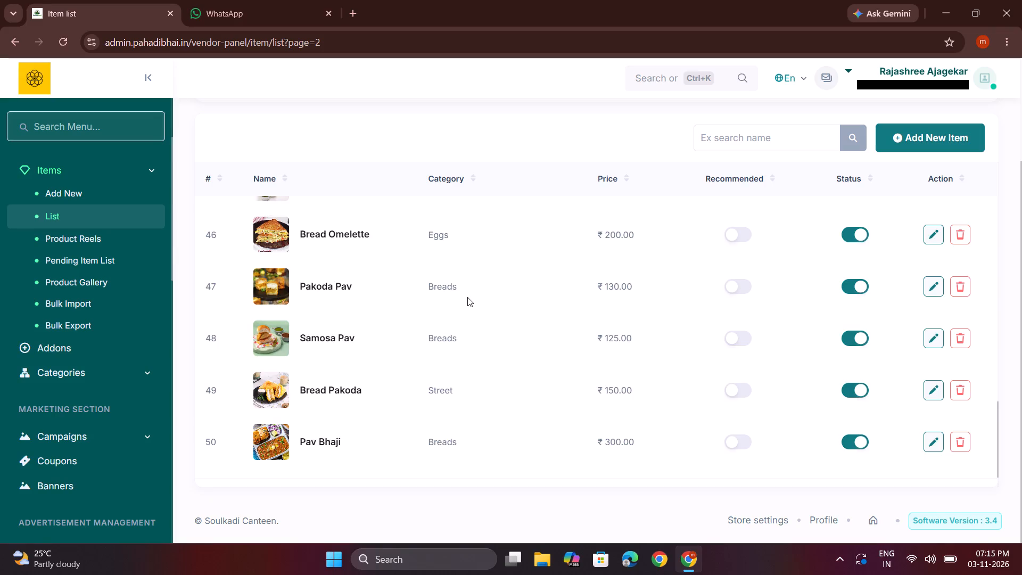
scroll(467, 297, up, 1)
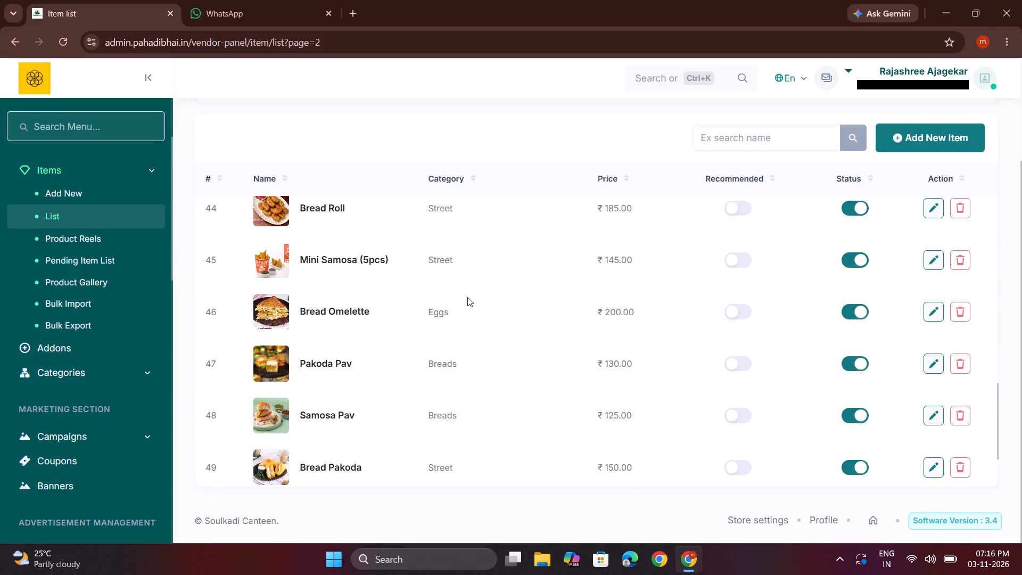
scroll(467, 297, up, 2)
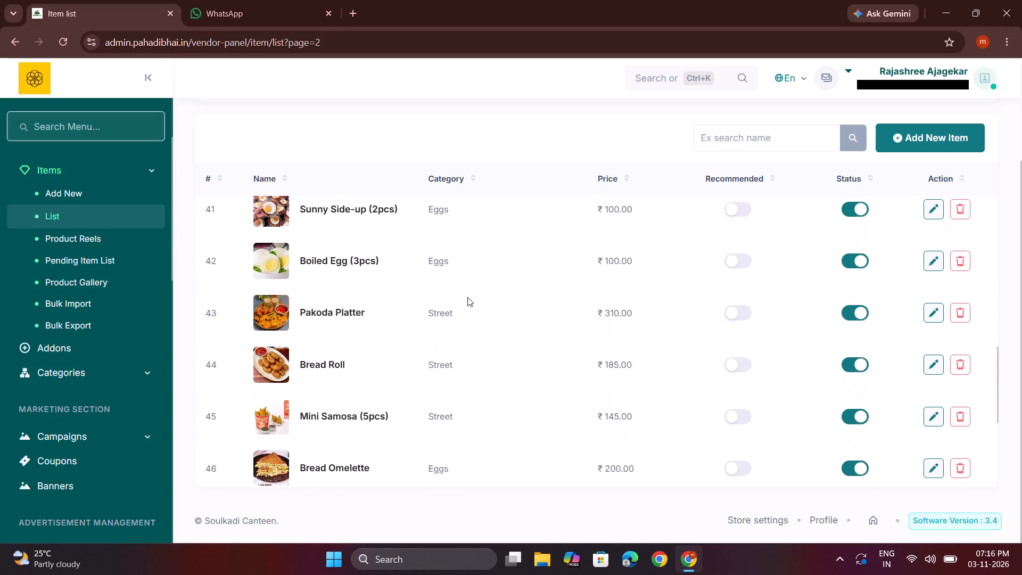
scroll(467, 297, up, 2)
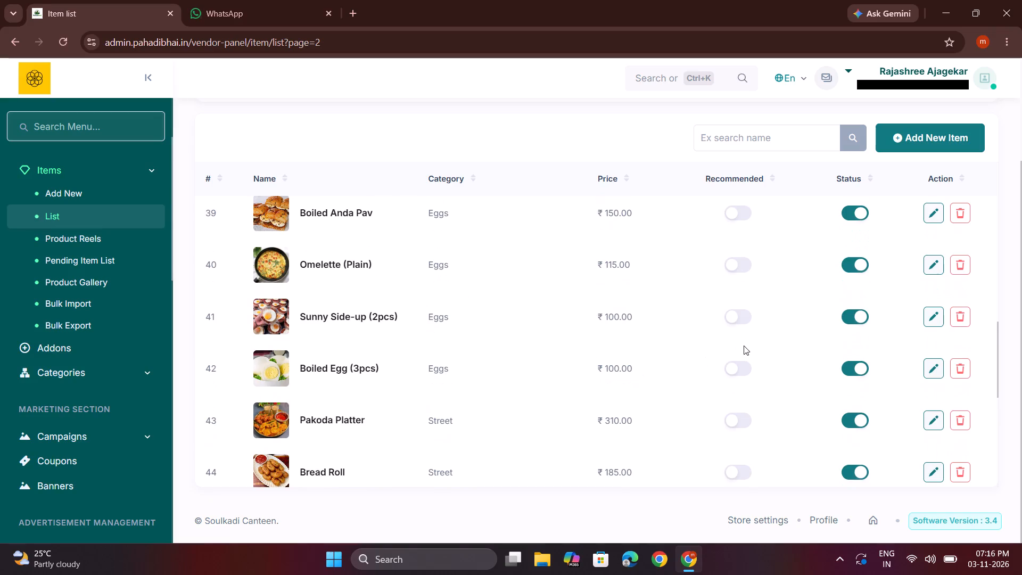
click(937, 317)
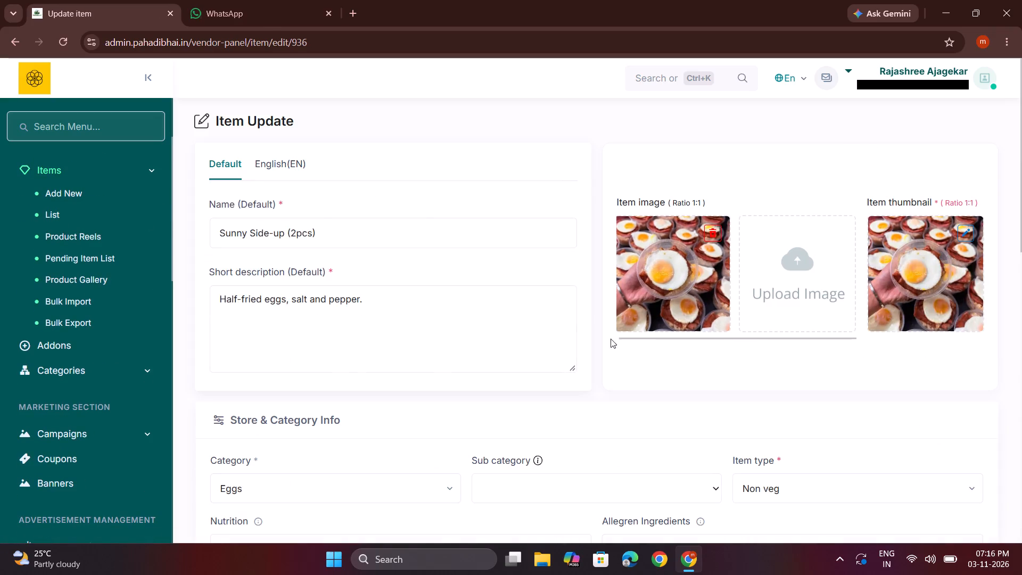
scroll(599, 324, down, 11)
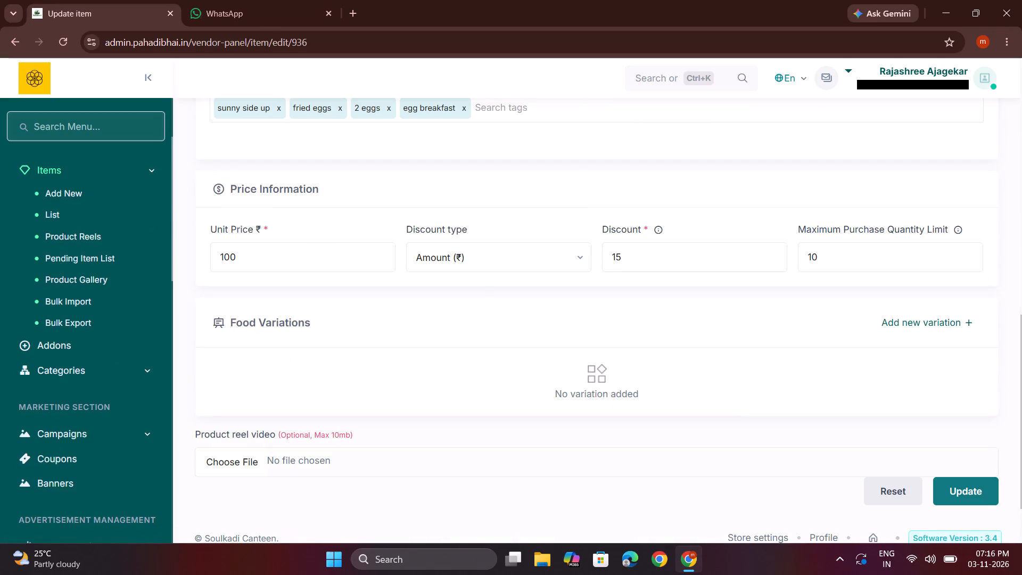
click(326, 249)
key(Left)
key(BackSpace)
key(1)
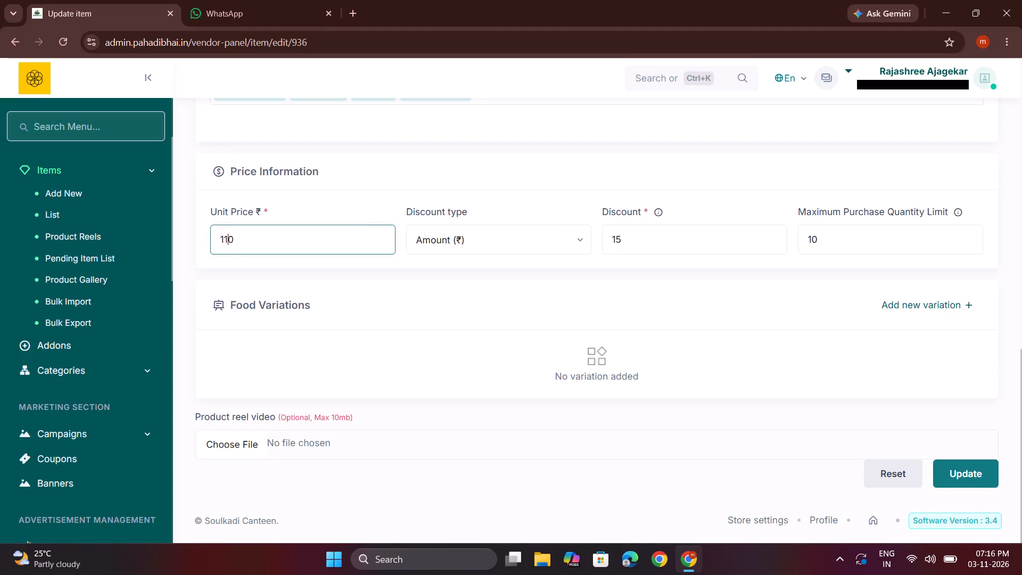
click(983, 477)
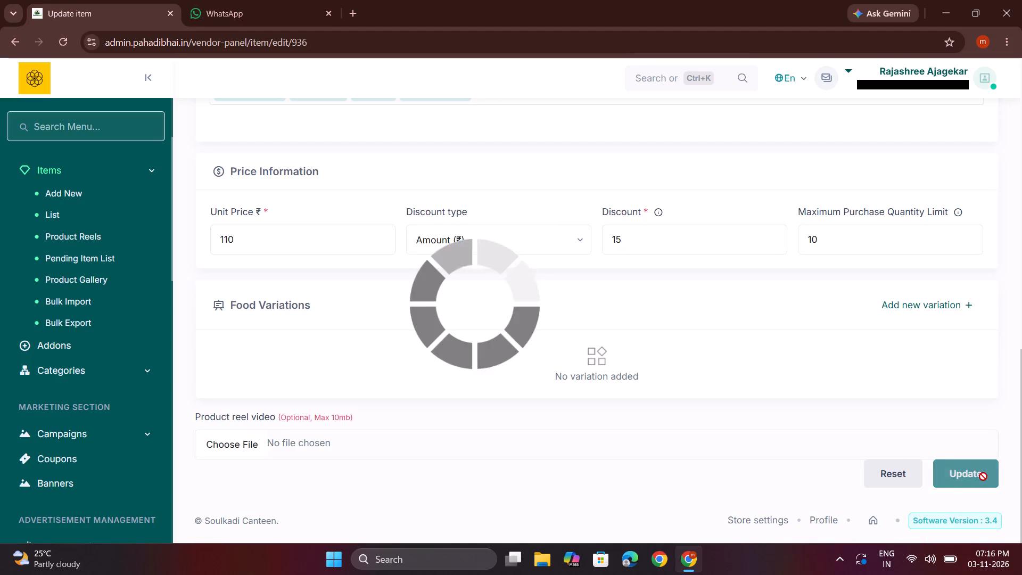
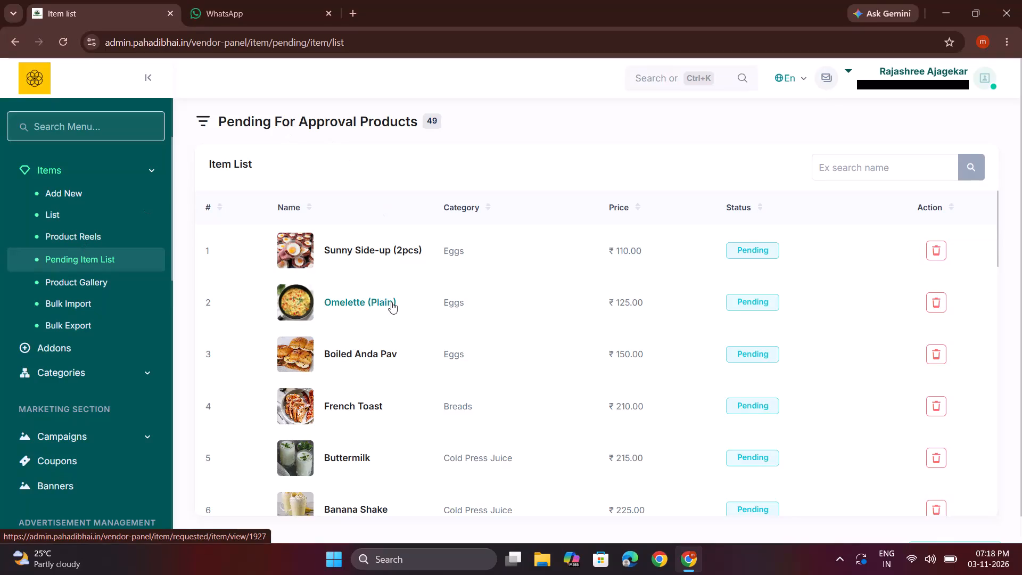
Return to the full item list after the Sunny Side-up (2pcs) update and go to page 2.
click(91, 212)
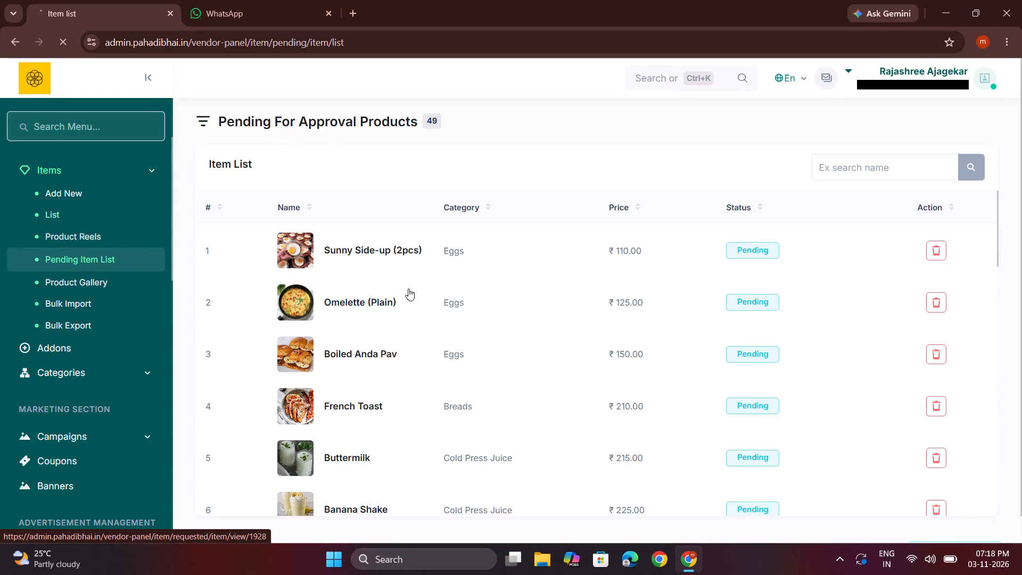
scroll(515, 408, down, 9)
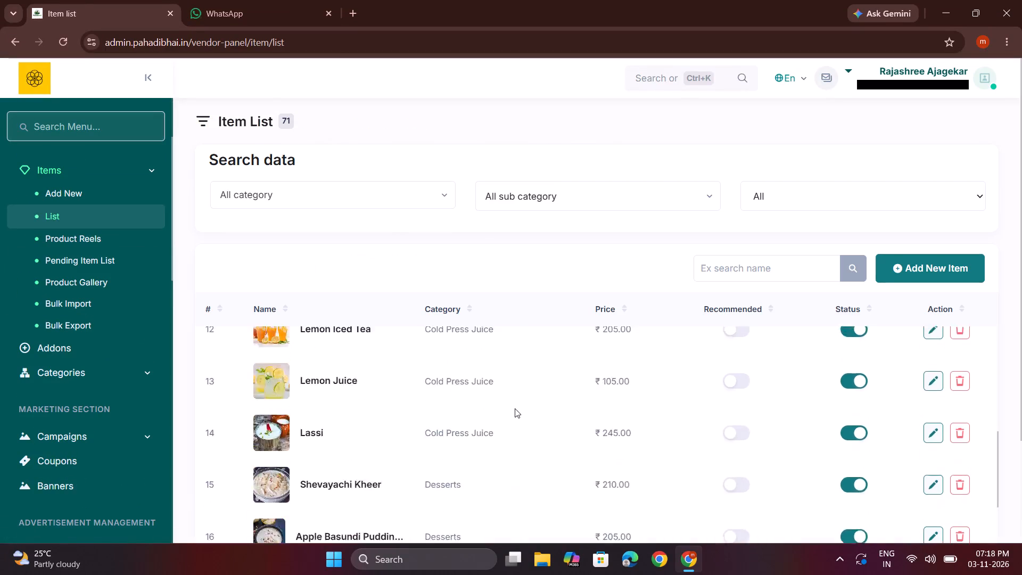
scroll(515, 408, down, 8)
click(930, 454)
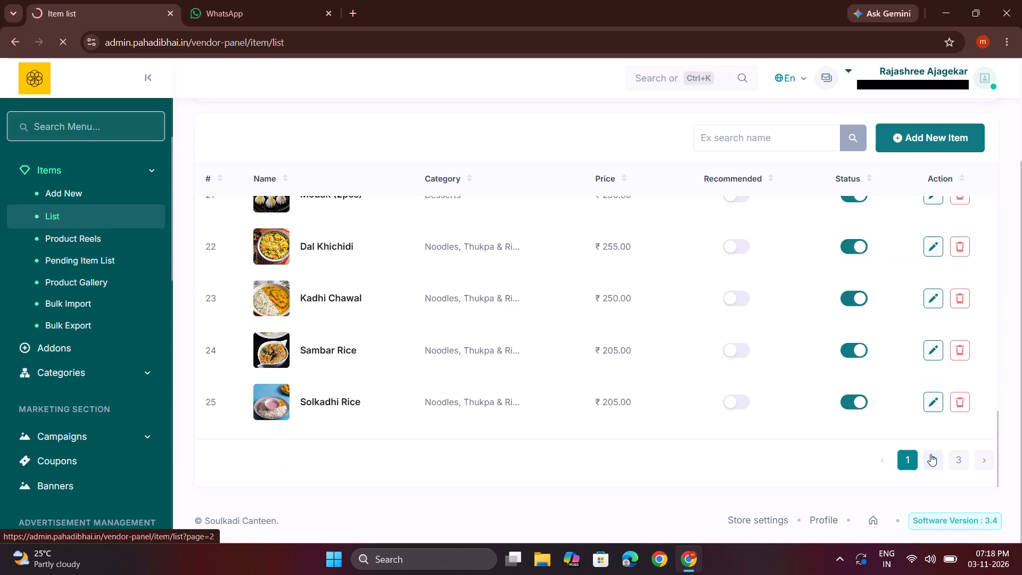
Open the Boiled Egg (3pcs) item, set its discount to ₹15, and submit the update.
scroll(530, 431, down, 5)
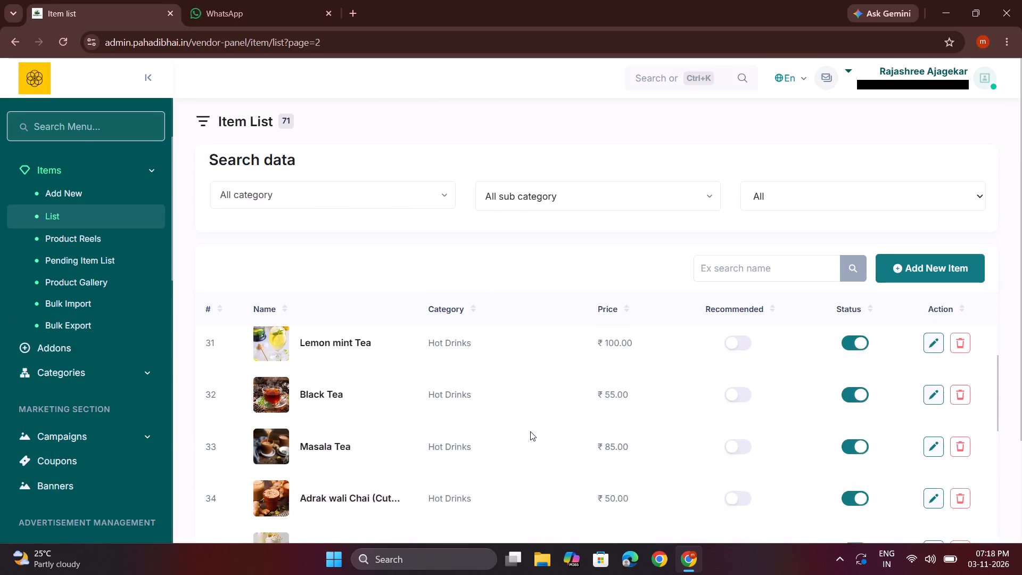
scroll(530, 431, down, 8)
scroll(530, 431, up, 2)
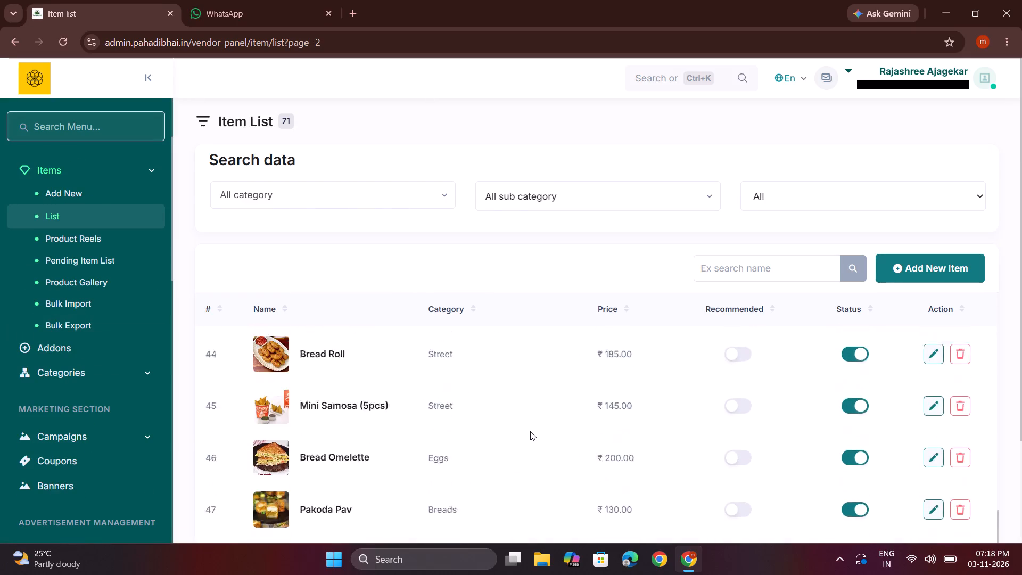
scroll(530, 431, up, 2)
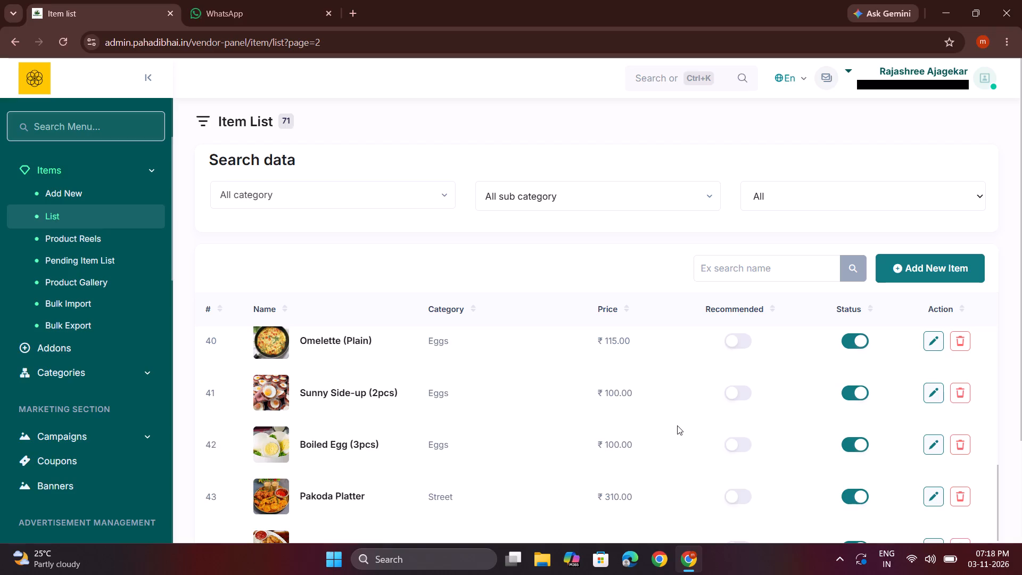
click(930, 443)
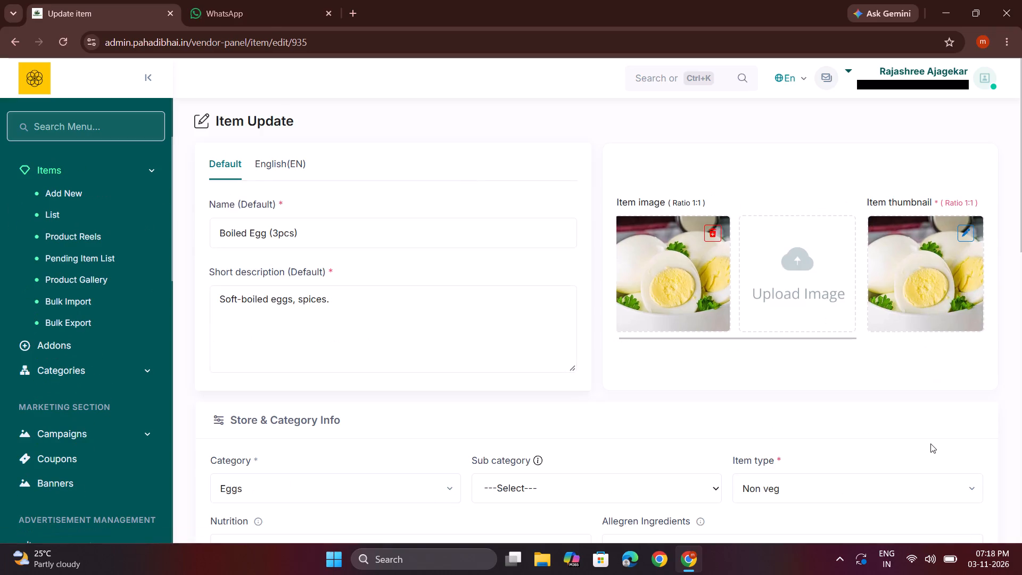
scroll(711, 362, down, 9)
click(617, 236)
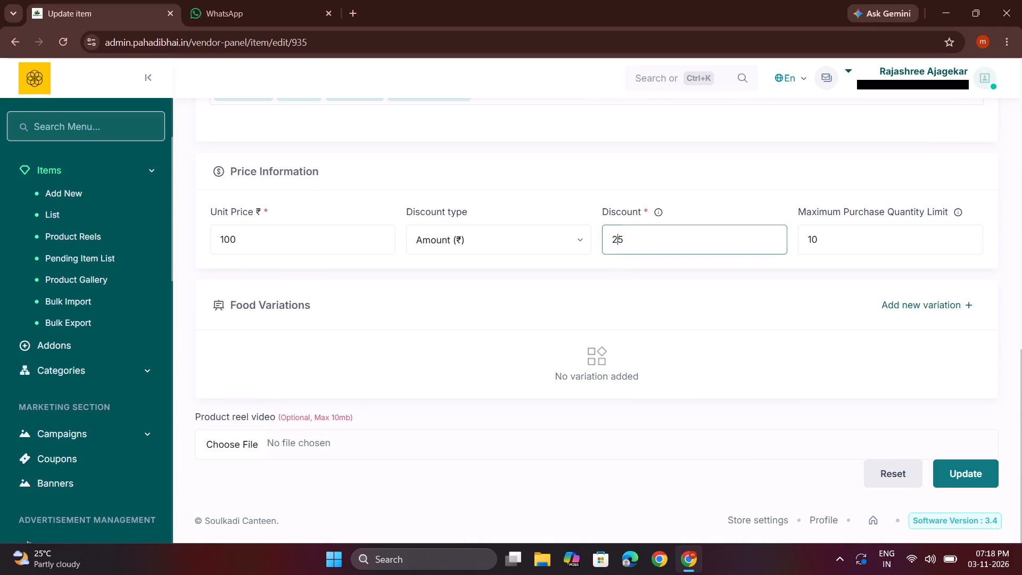
key(BackSpace)
key(1)
click(965, 471)
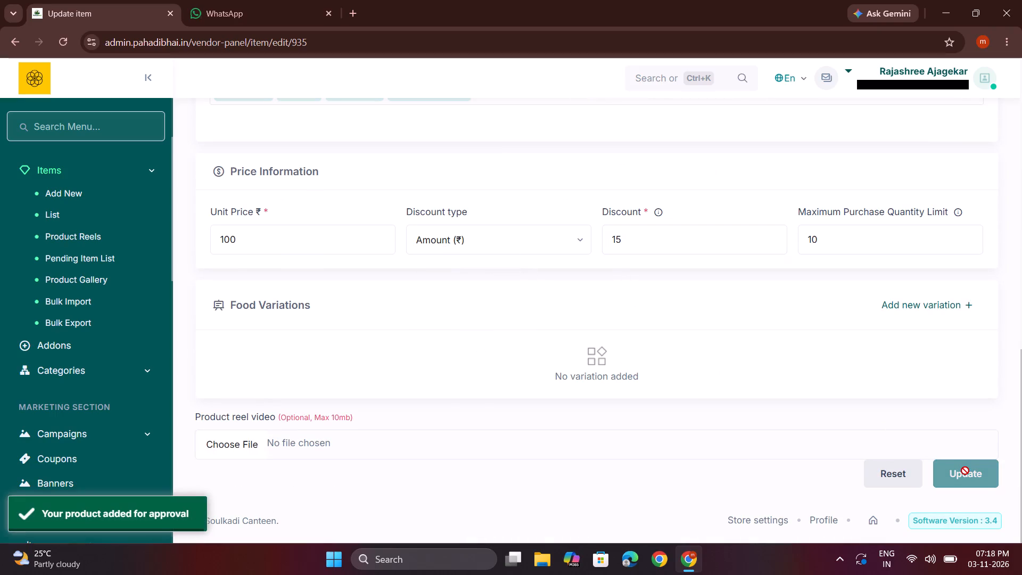
Return to the full item list after the Boiled Egg (3pcs) update and go to page 2.
click(89, 212)
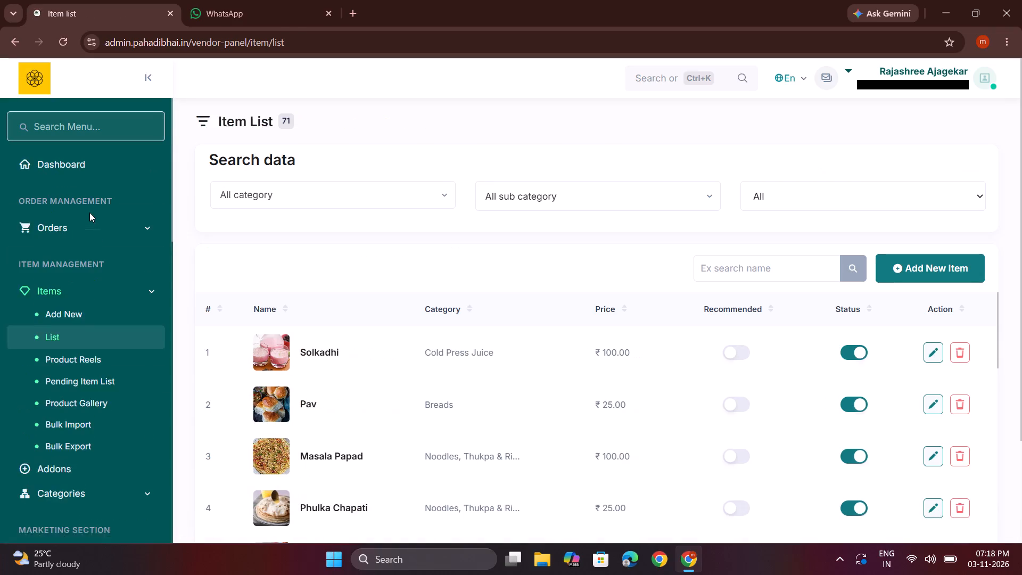
scroll(492, 407, down, 14)
scroll(492, 407, down, 10)
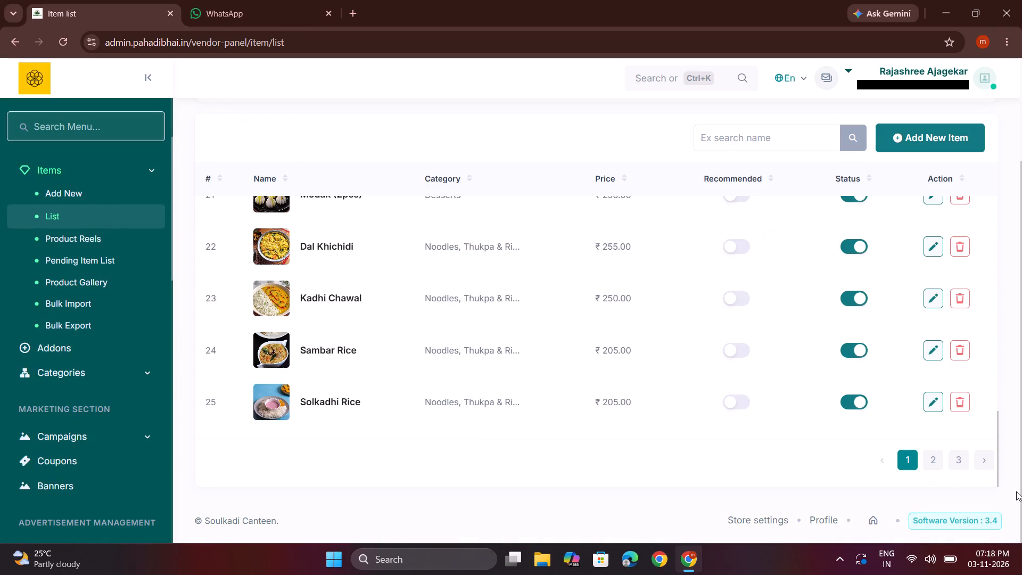
click(928, 460)
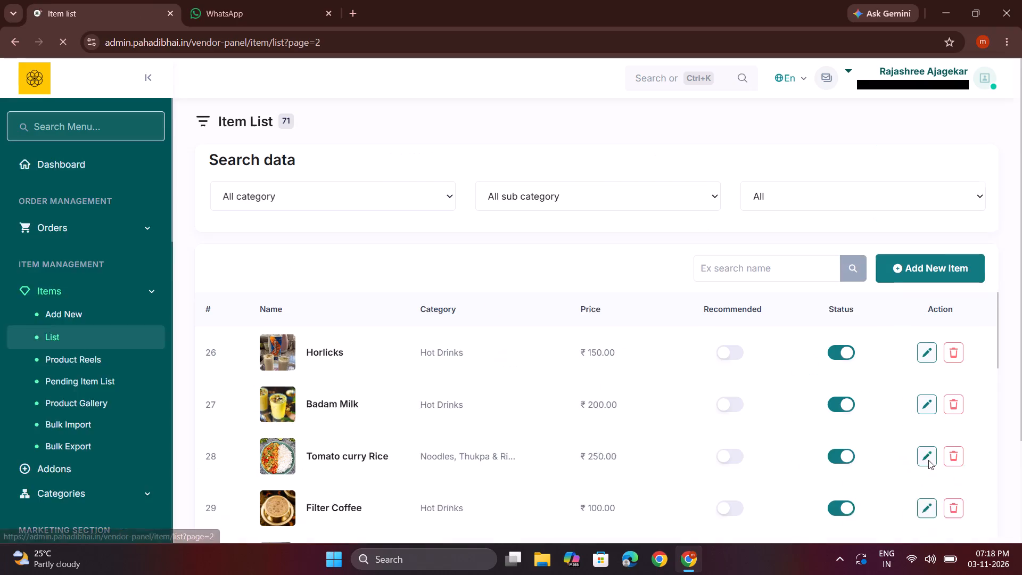
Open the Pakoda Platter item, set its discount to ₹20, and submit the update.
scroll(713, 420, down, 3)
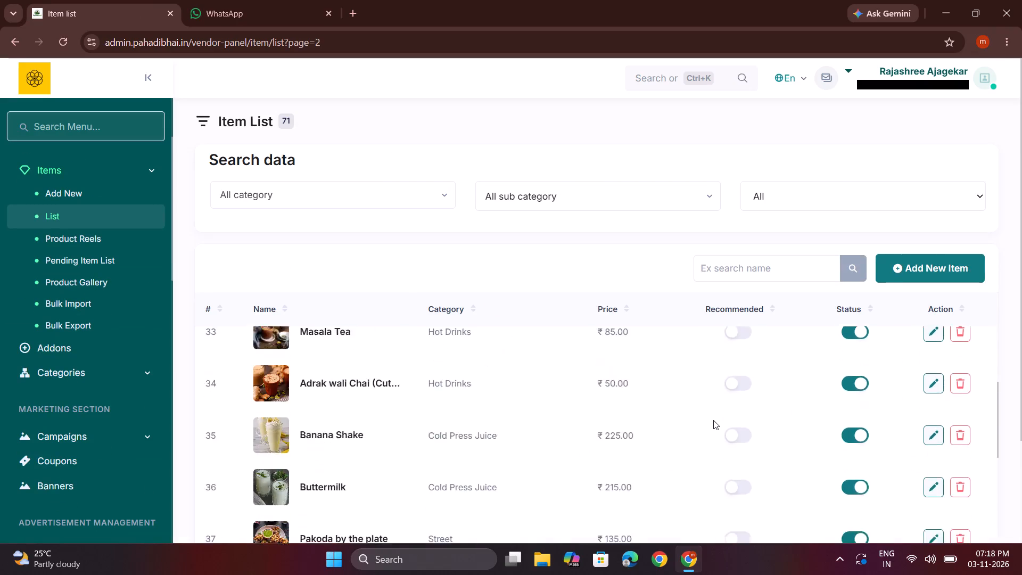
scroll(713, 420, down, 3)
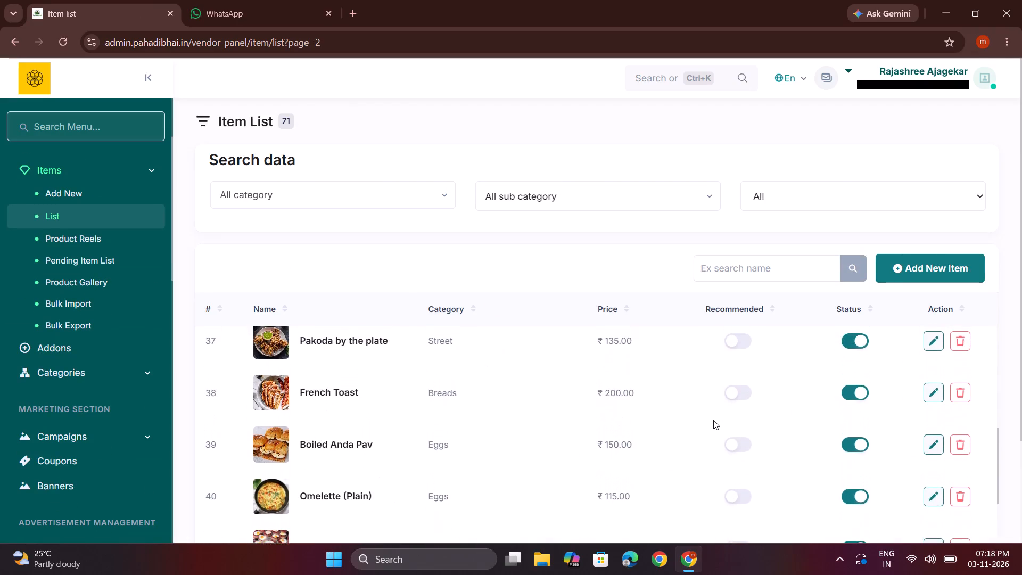
scroll(713, 420, down, 3)
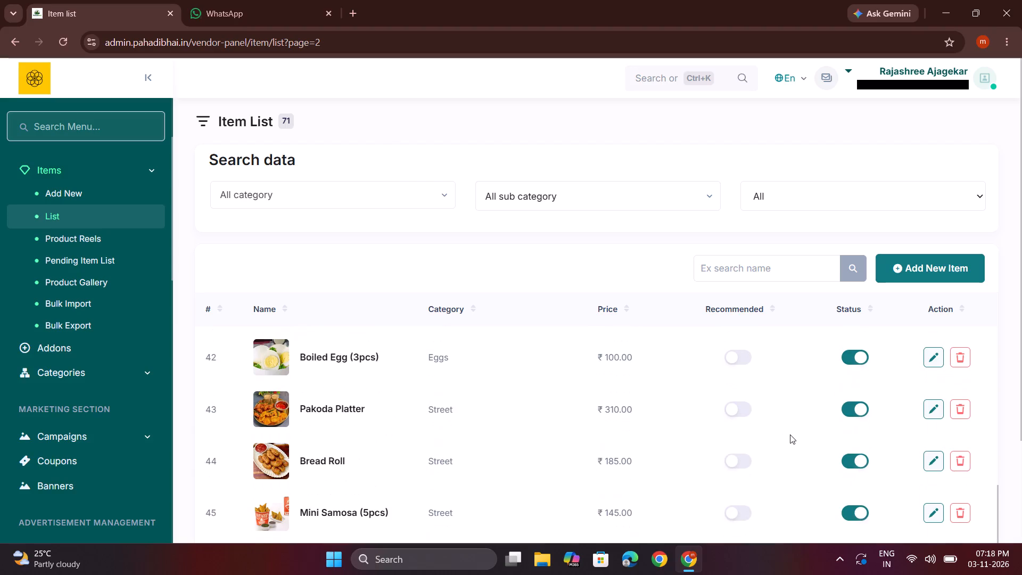
click(932, 407)
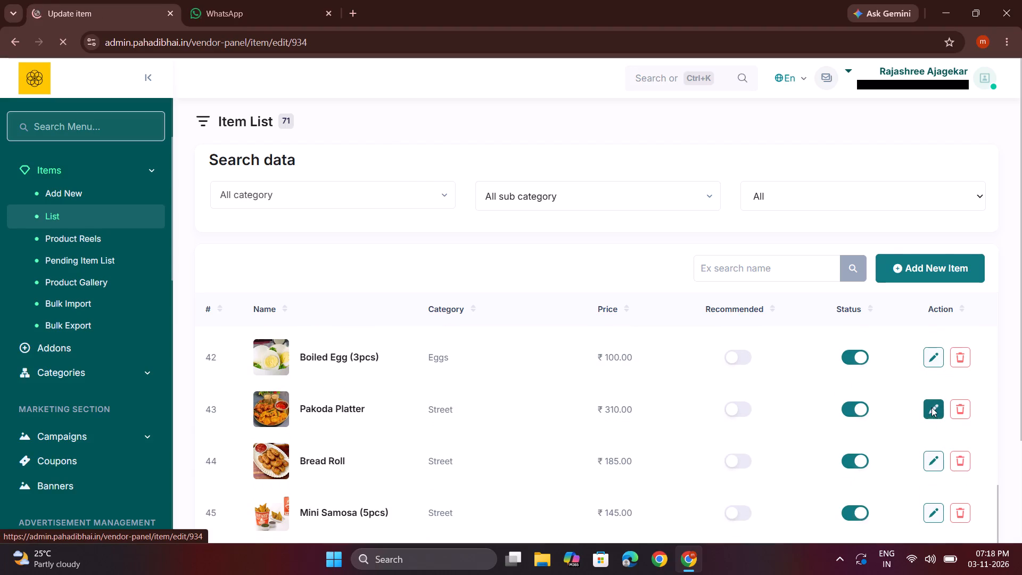
scroll(501, 410, down, 4)
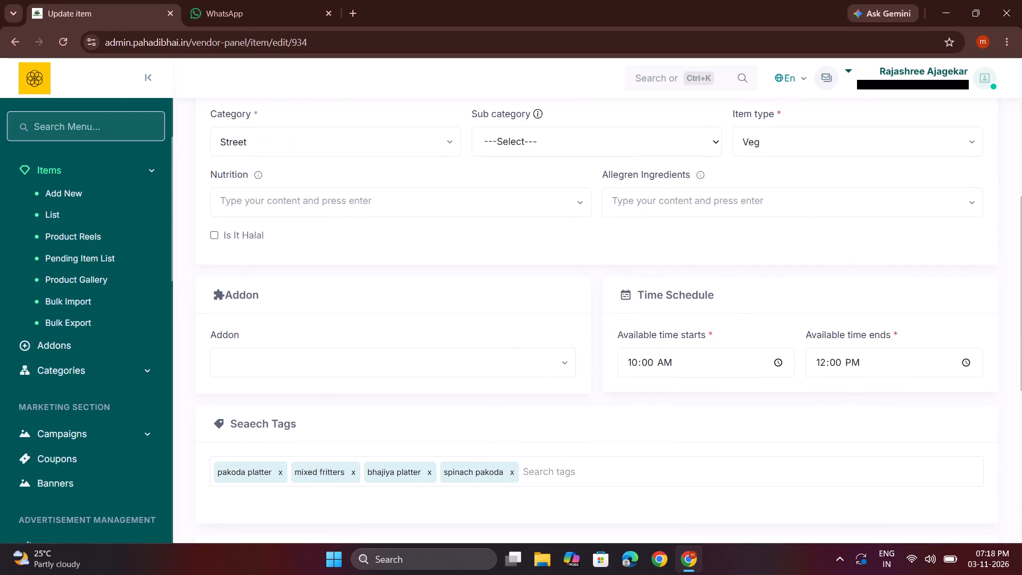
scroll(497, 471, down, 3)
click(651, 329)
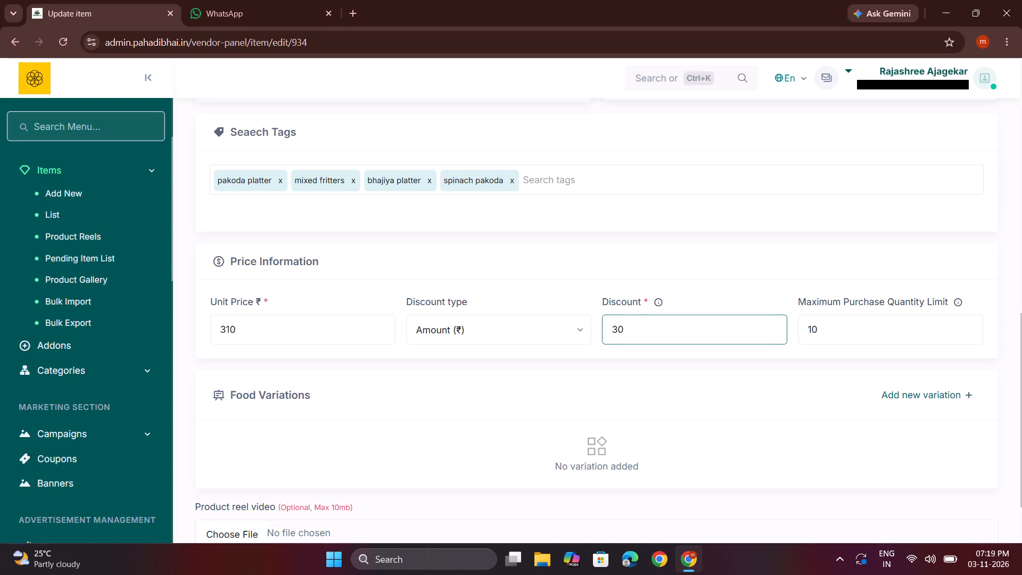
key(Left)
key(BackSpace)
key(2)
scroll(751, 418, down, 7)
click(971, 460)
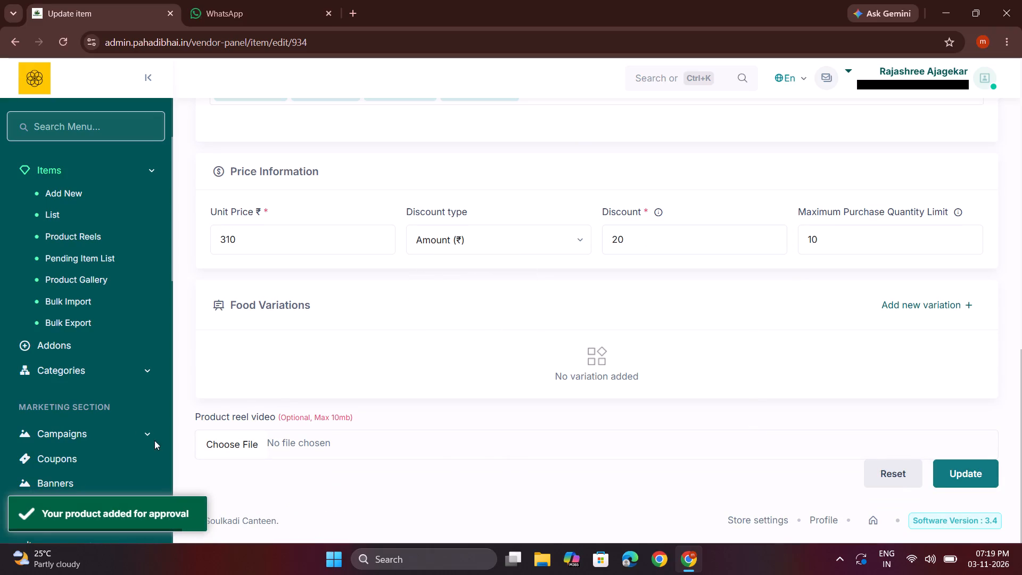
Return to the full item list after the Pakoda Platter update and go to page 2.
click(68, 211)
click(68, 211)
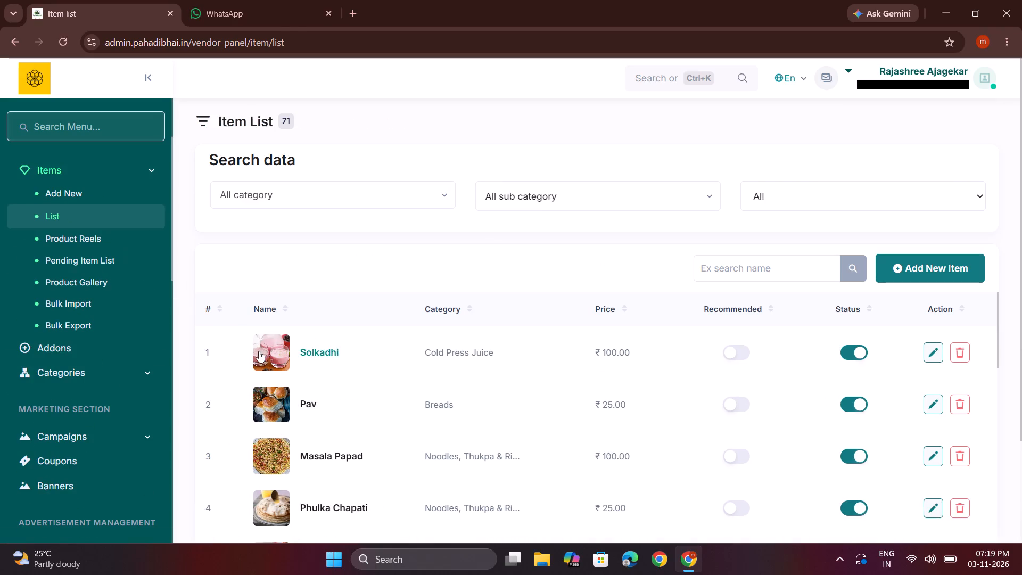
scroll(259, 351, down, 15)
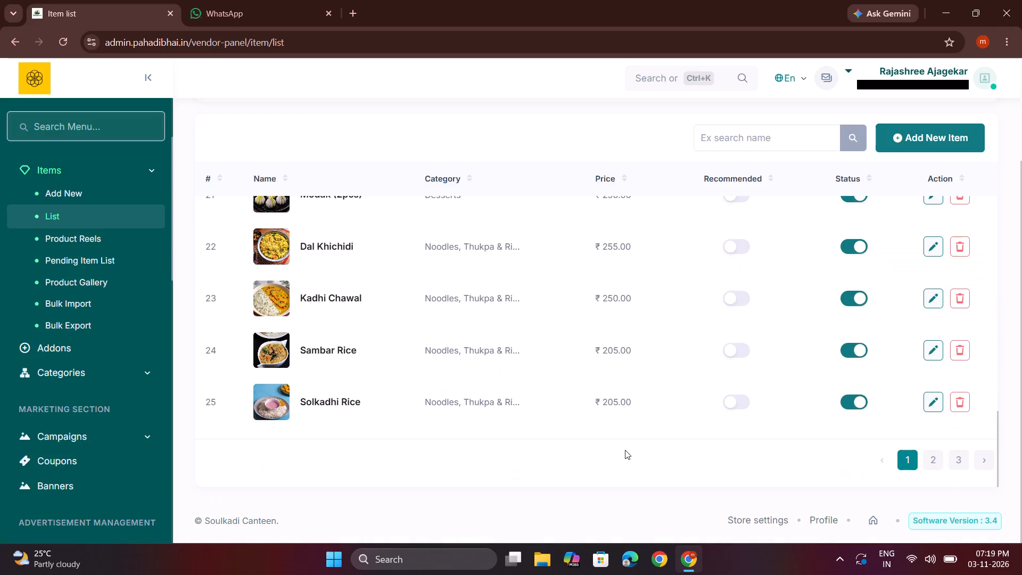
click(930, 456)
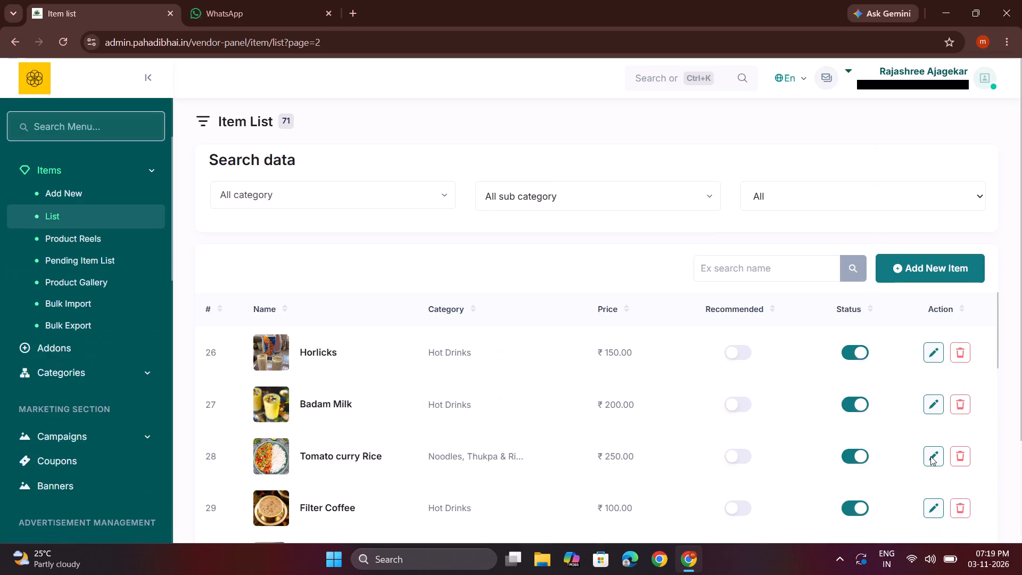
Open the Bread Roll item, set its discount to ₹10, and submit the update.
scroll(737, 520, down, 2)
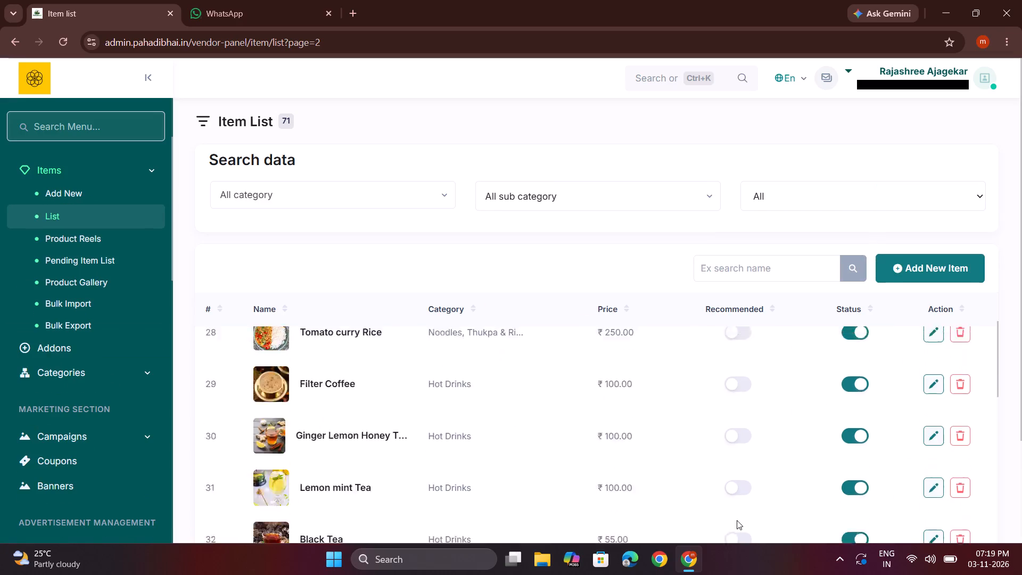
scroll(737, 520, down, 8)
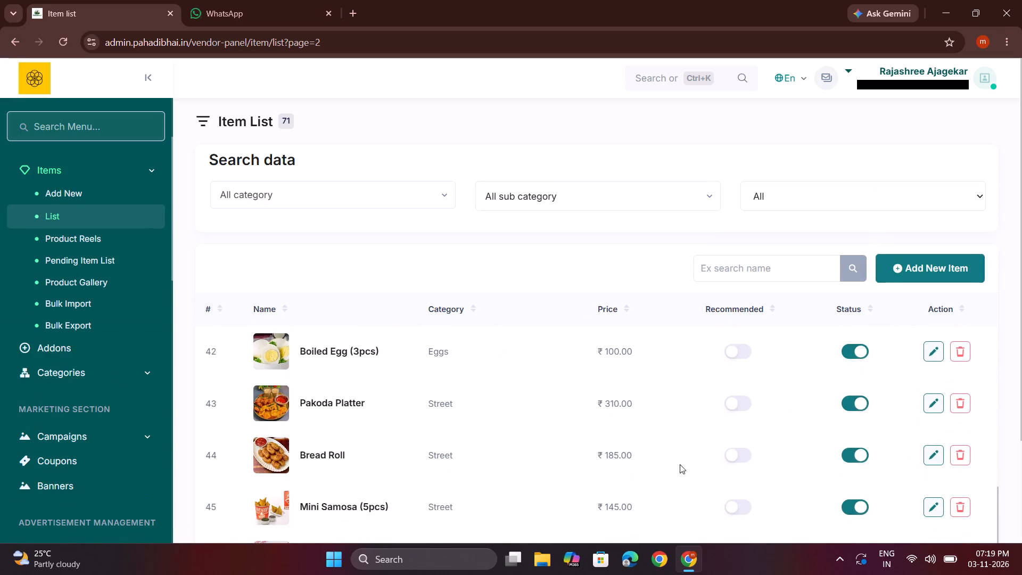
click(937, 454)
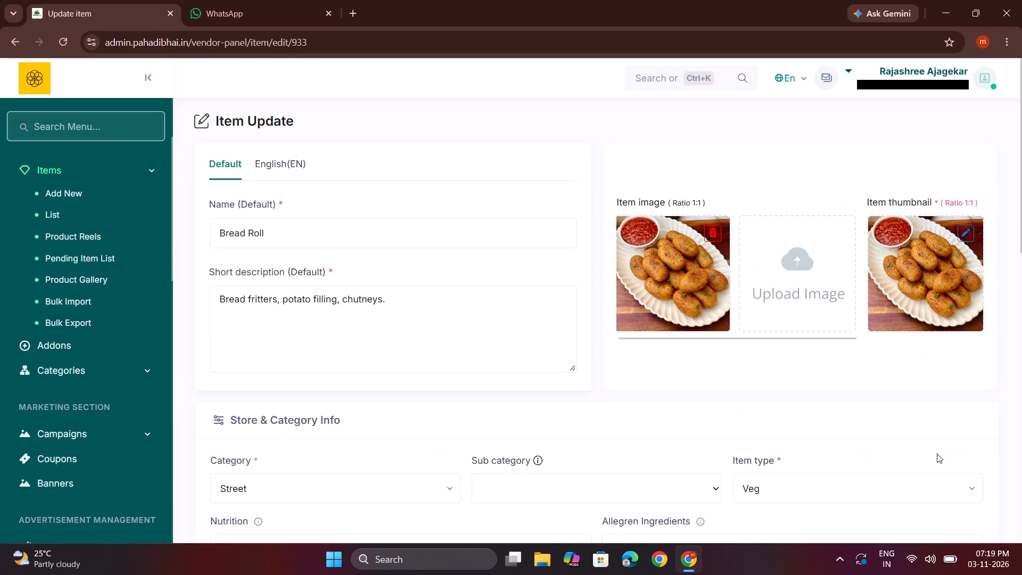
scroll(640, 398, down, 8)
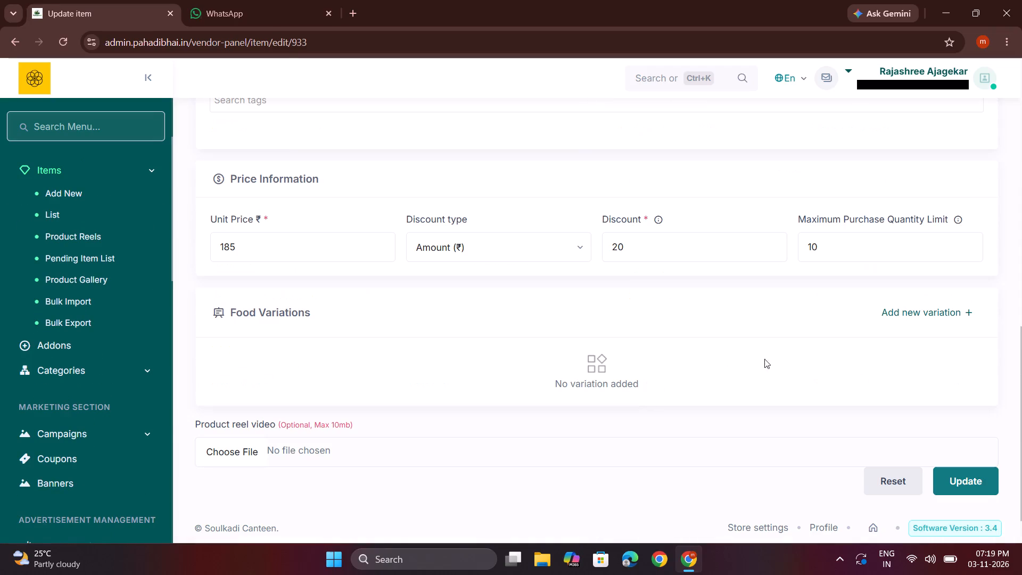
click(616, 236)
key(BackSpace)
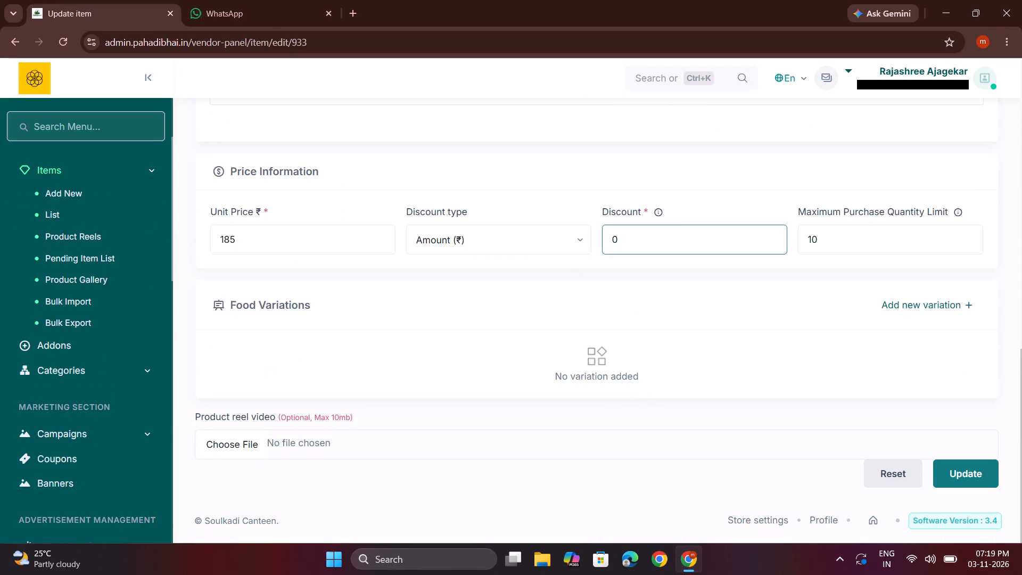
key(1)
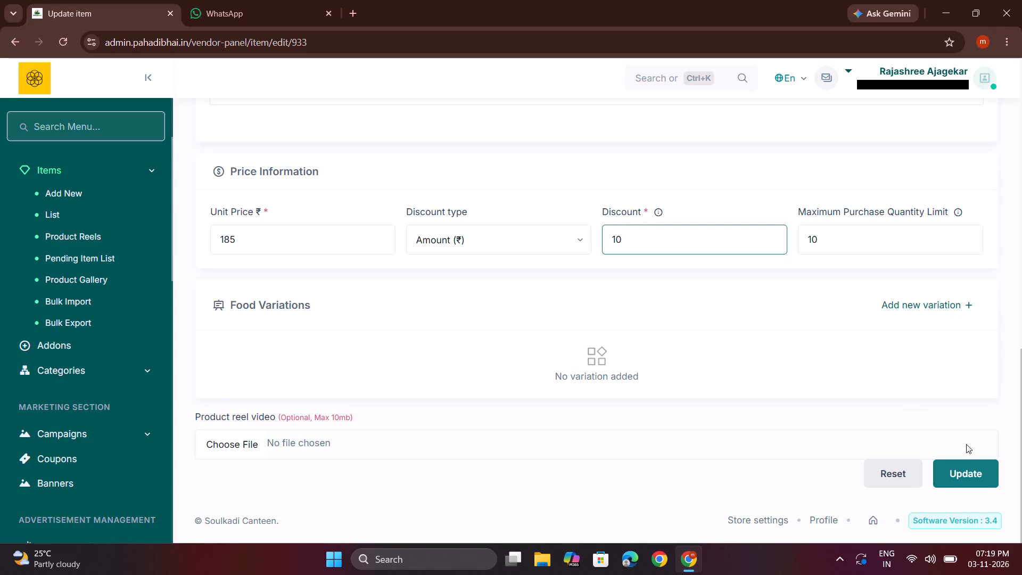
click(967, 463)
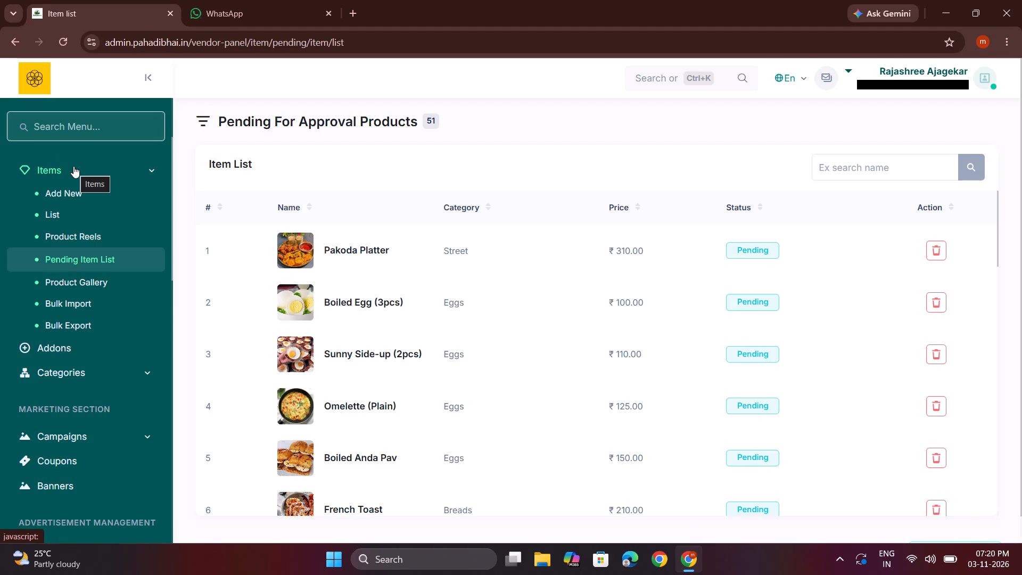
Return to the full item list after the Bread Roll update and go to page 2.
click(68, 209)
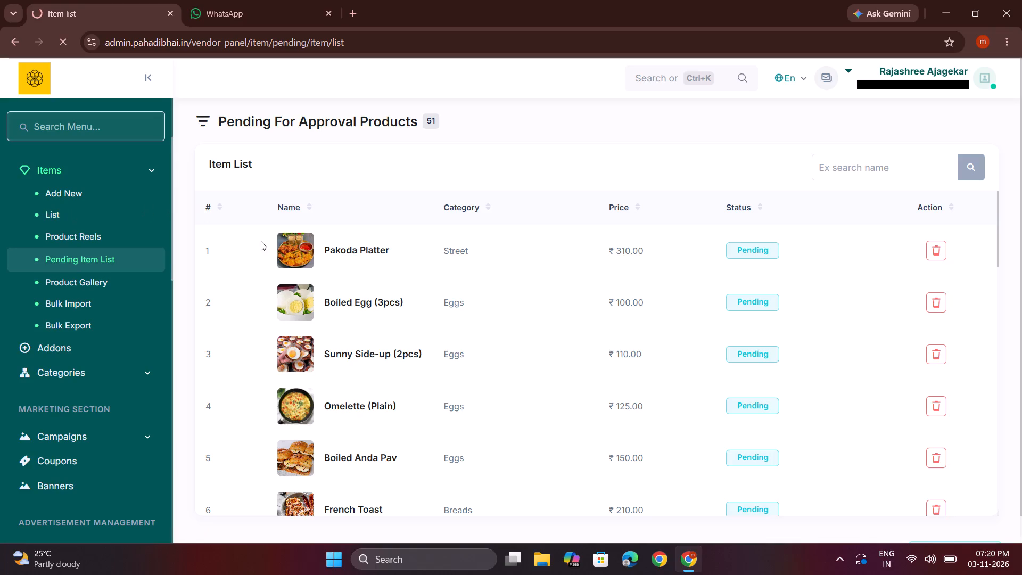
scroll(532, 348, down, 19)
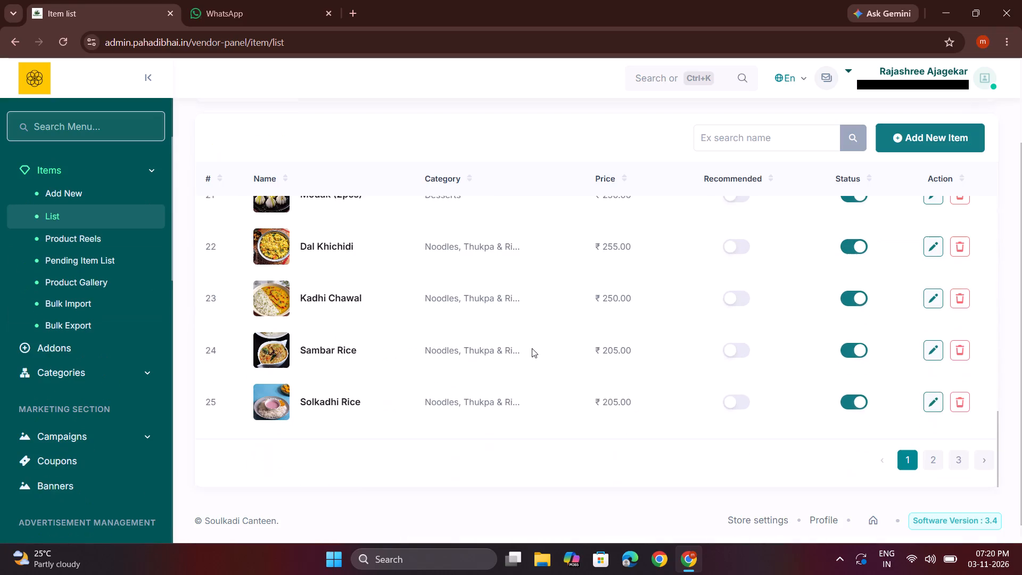
scroll(532, 348, down, 3)
click(934, 462)
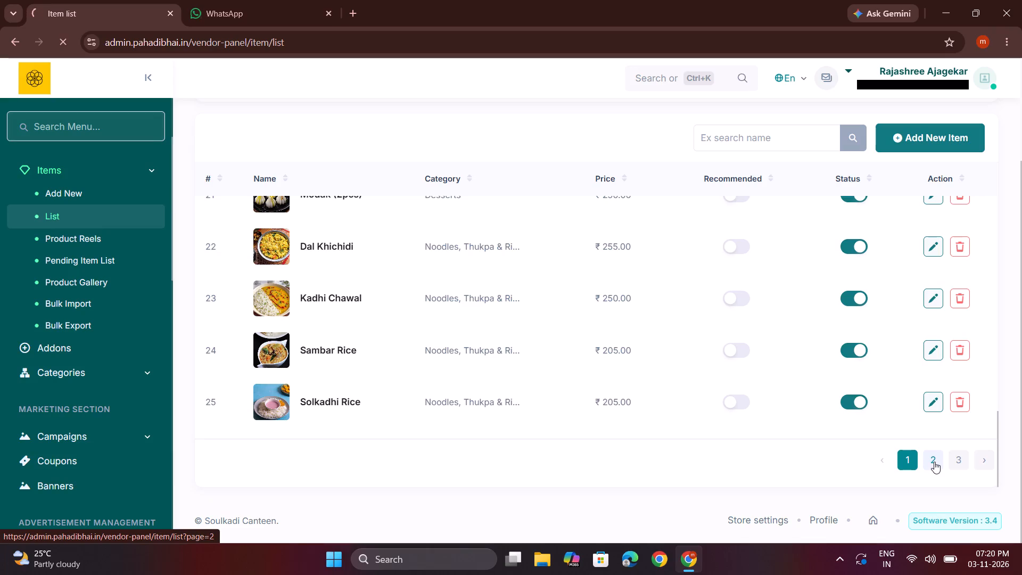
Open the Mini Samosa (5pcs) item, set its discount to ₹10, and submit the update.
scroll(575, 414, down, 4)
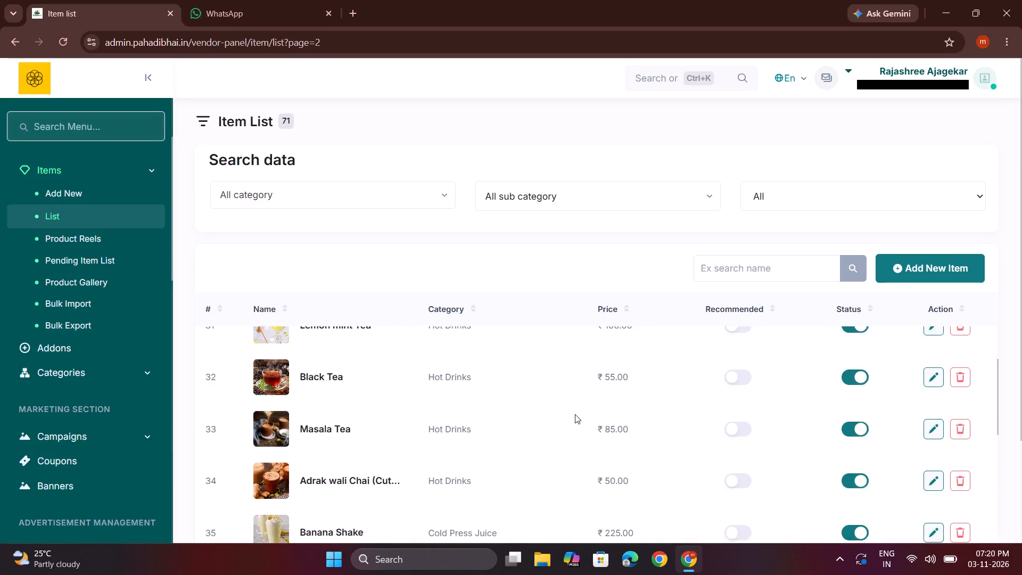
scroll(575, 414, down, 7)
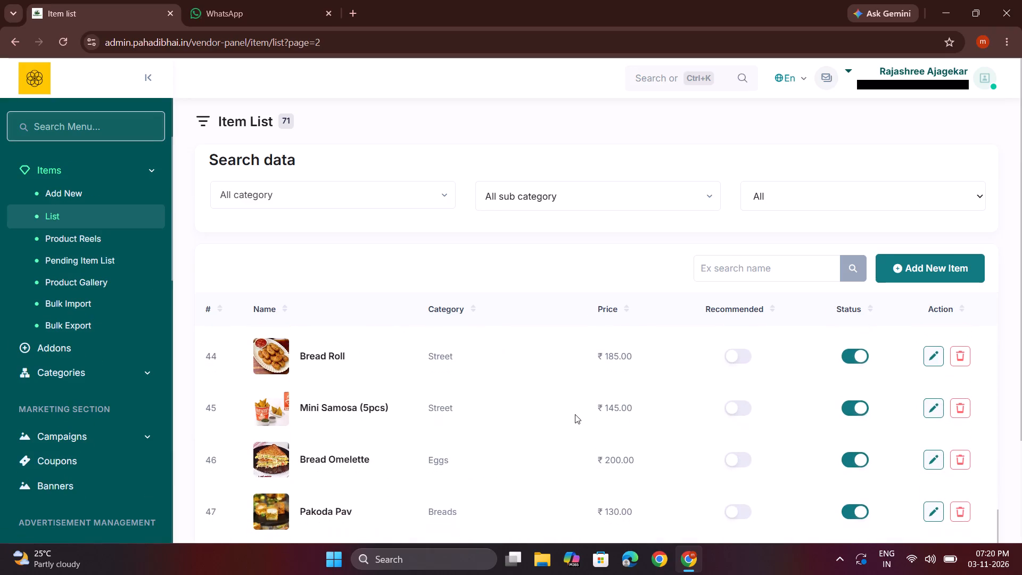
click(926, 411)
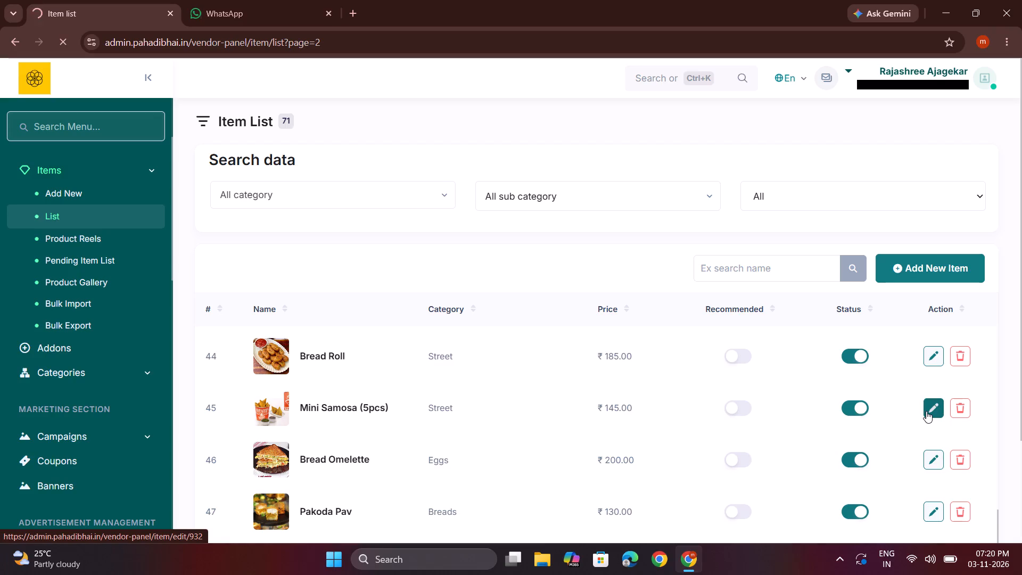
scroll(581, 452, down, 8)
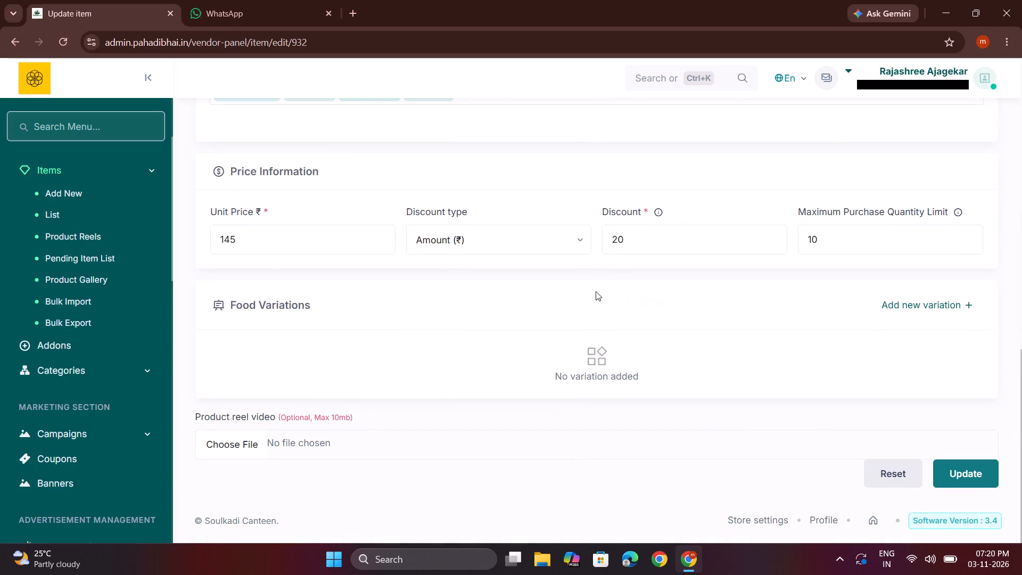
click(634, 238)
key(Left)
key(BackSpace)
key(1)
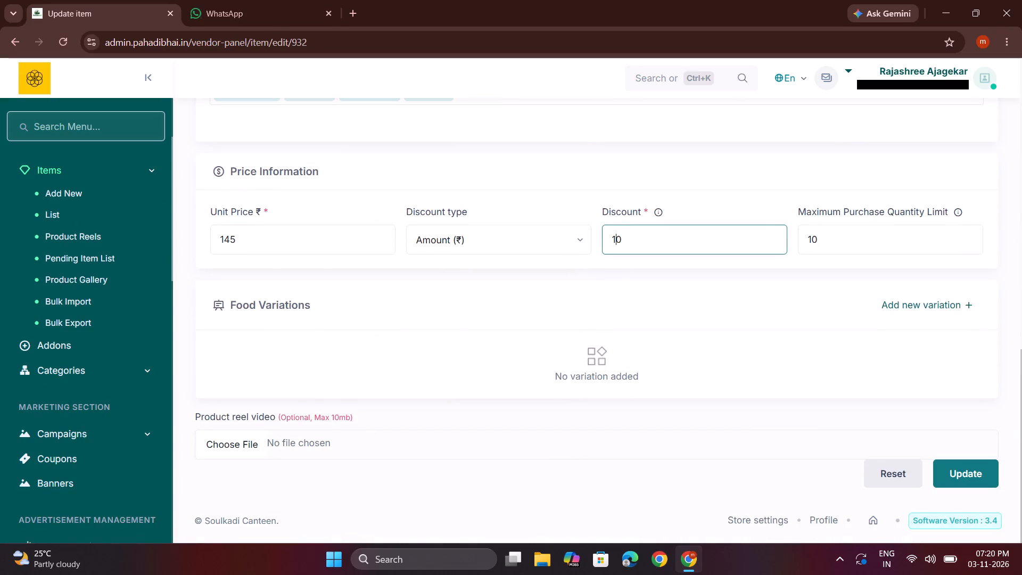
click(963, 479)
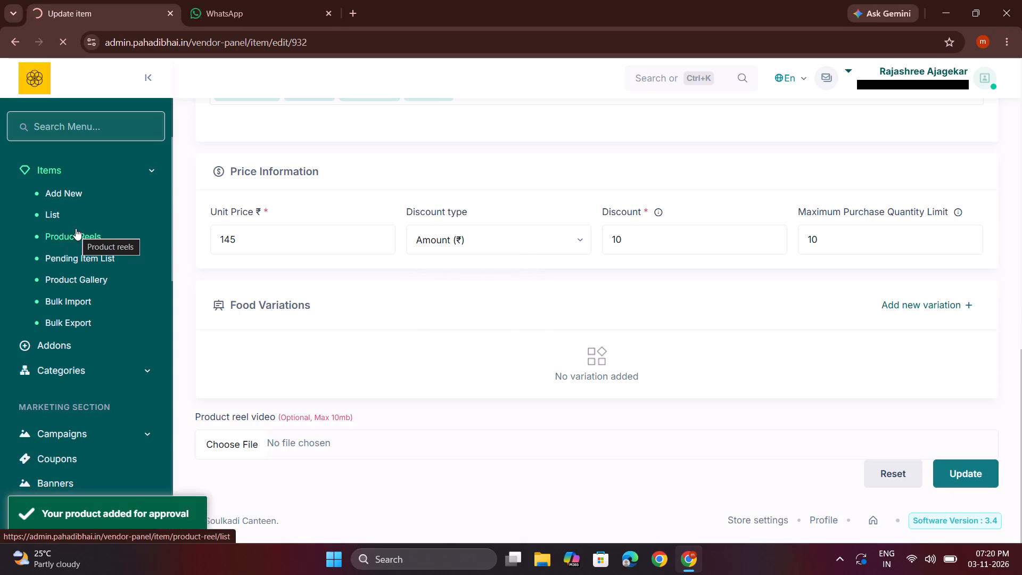
Return to the full item list after the Mini Samosa (5pcs) update and go to page 2.
click(61, 221)
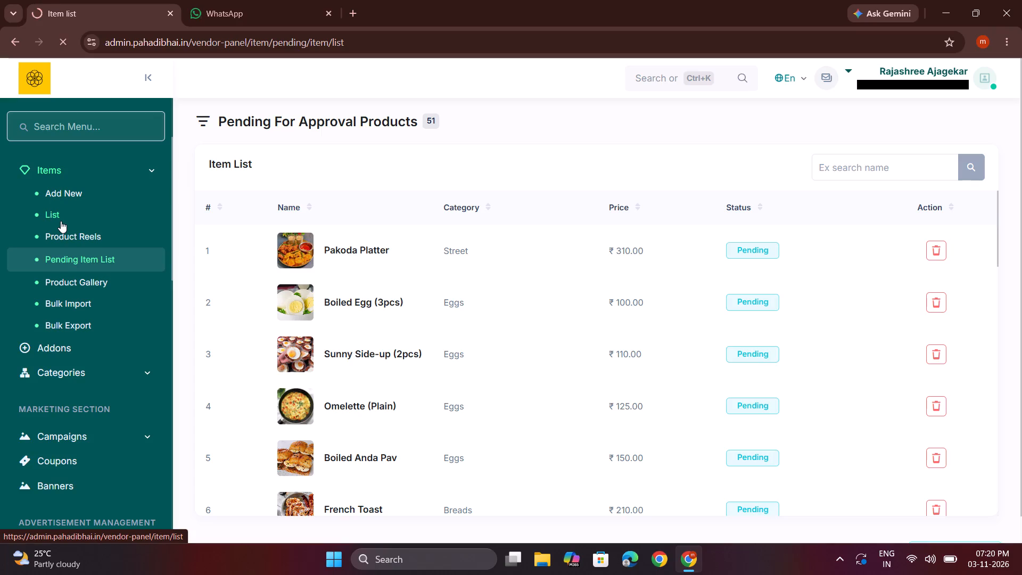
scroll(388, 403, down, 4)
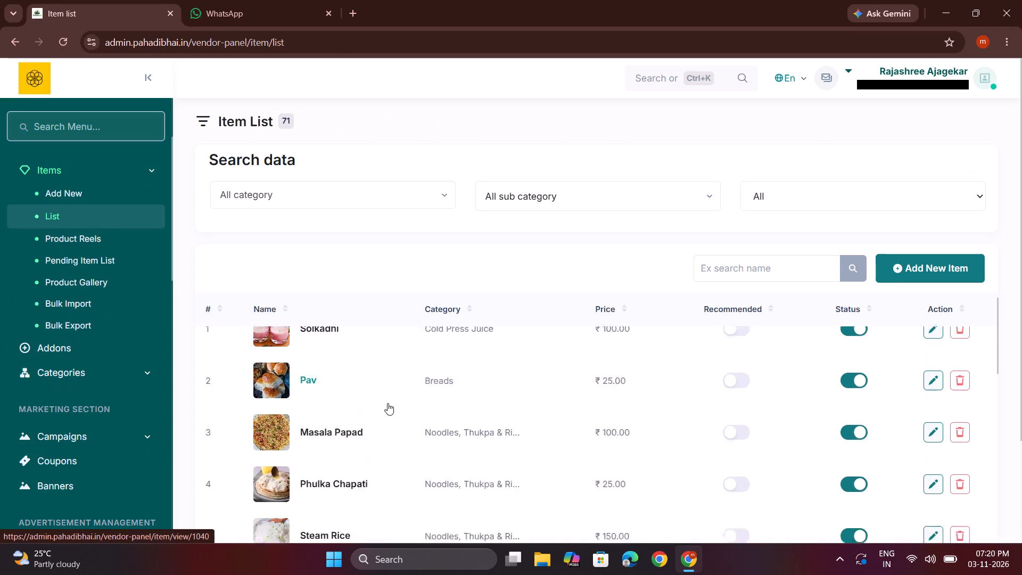
scroll(388, 403, down, 17)
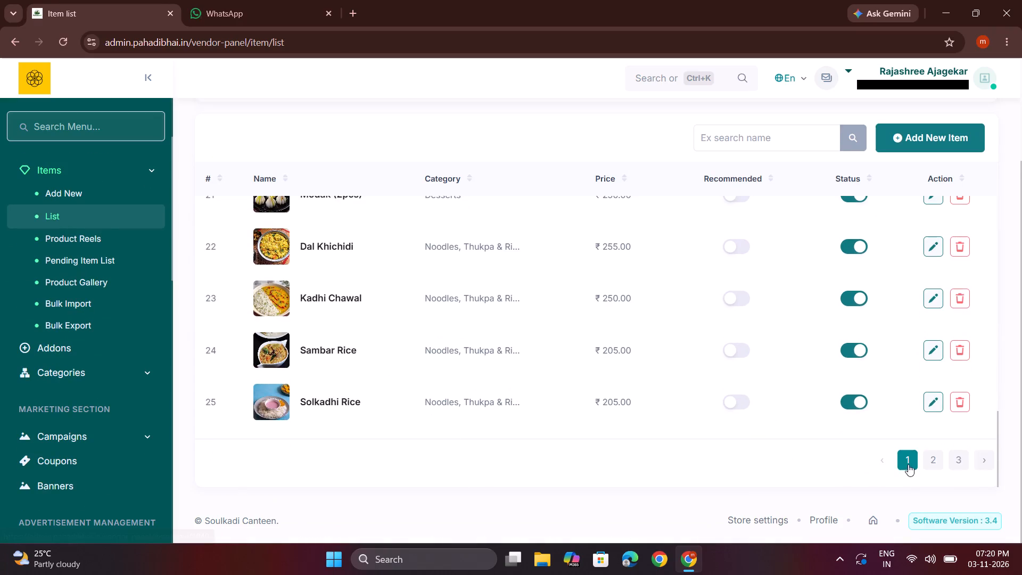
click(937, 456)
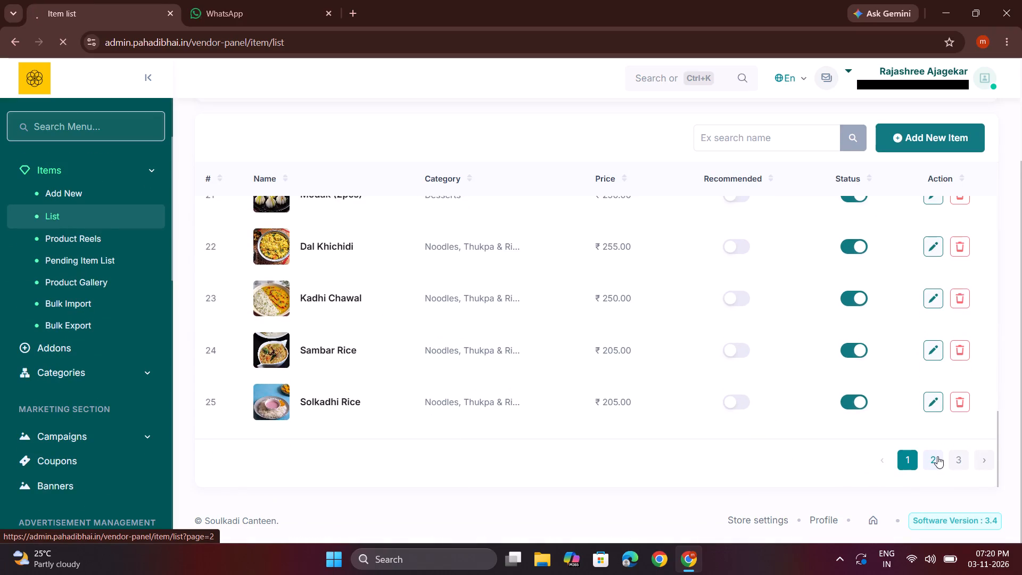
Open the Bread Omelette item, set its unit price to ₹210, and submit the update.
scroll(379, 449, down, 1)
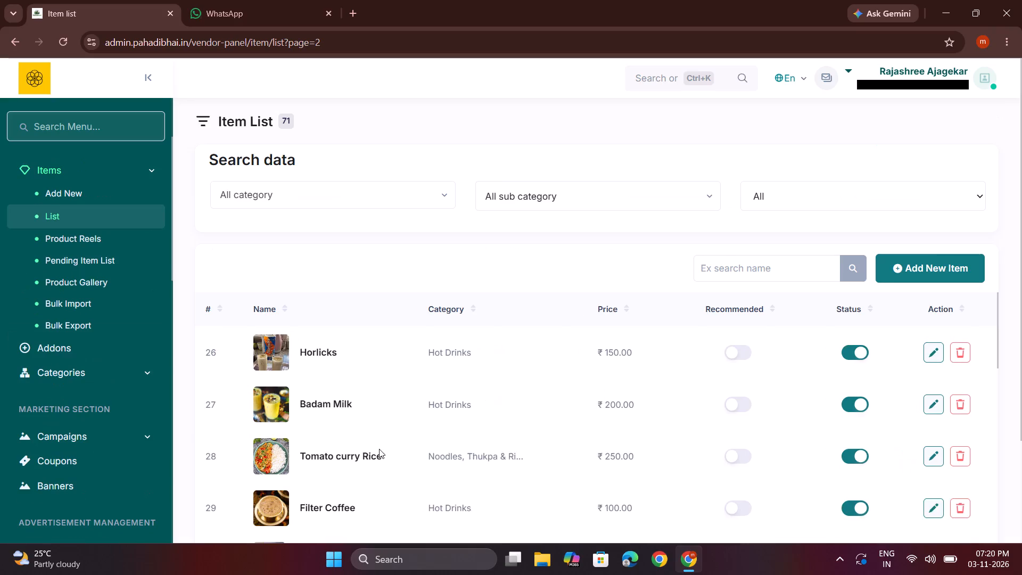
scroll(379, 449, down, 8)
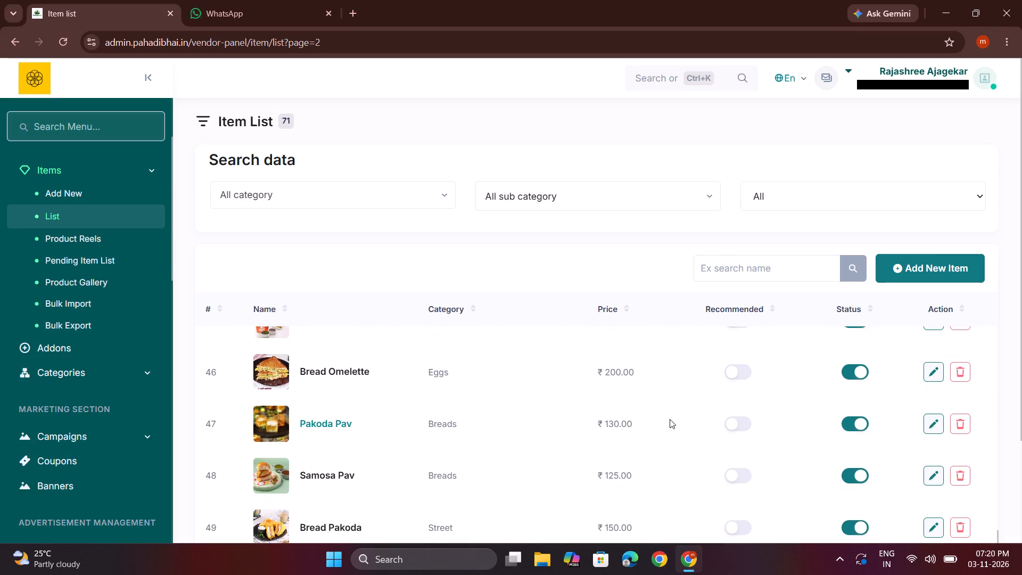
click(929, 375)
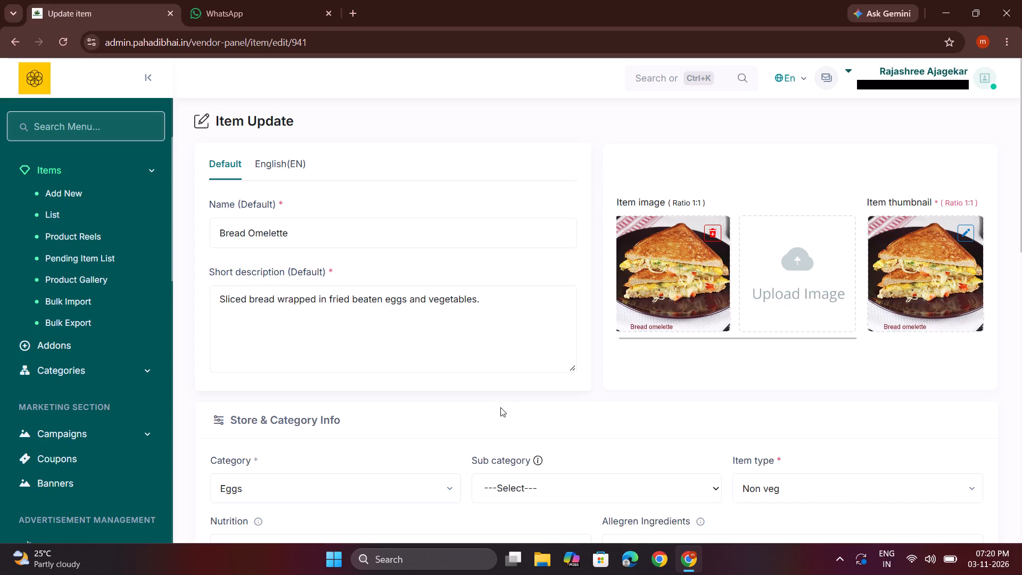
scroll(416, 415, down, 12)
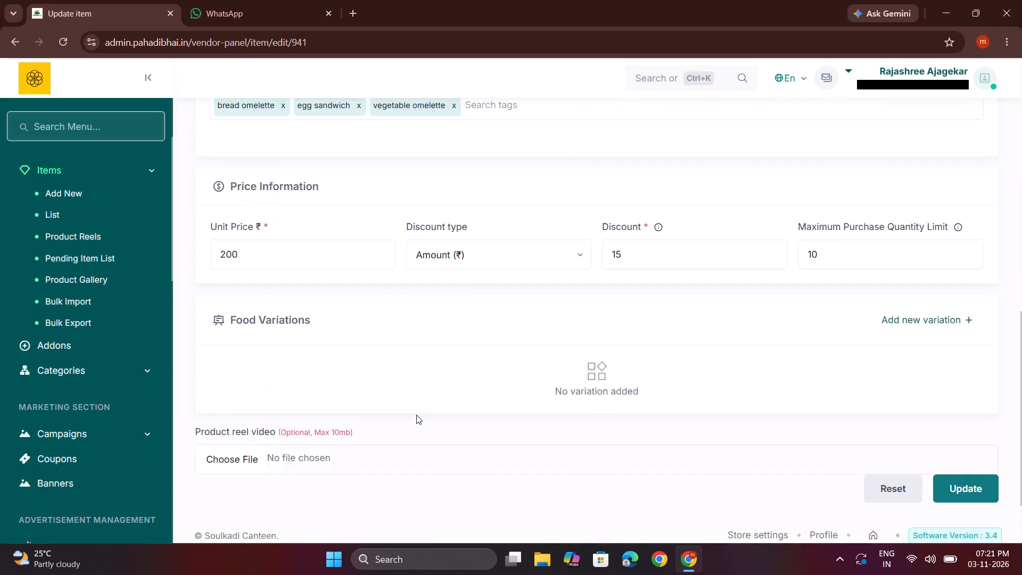
click(617, 227)
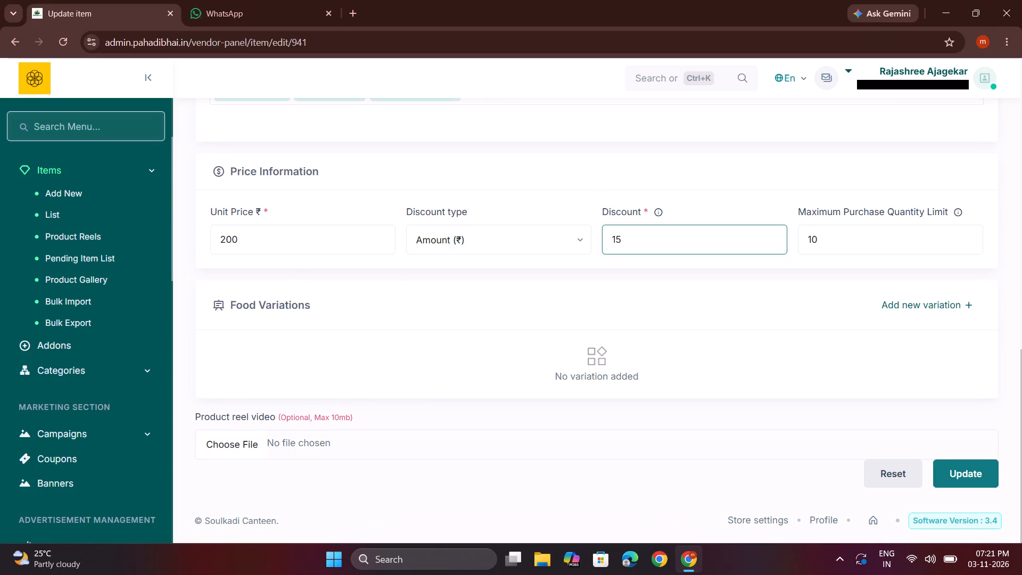
click(277, 241)
key(Left)
key(BackSpace)
key(1)
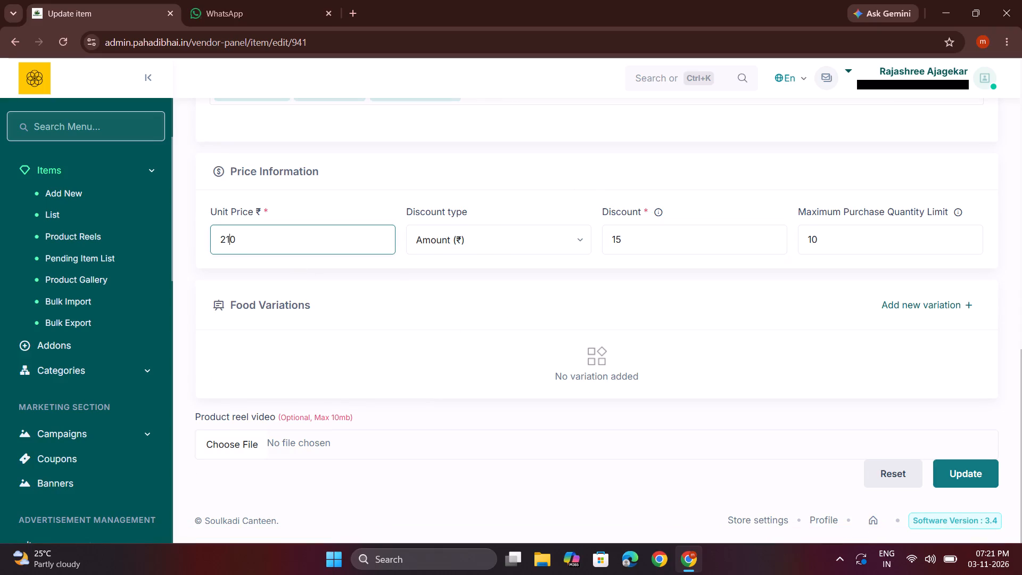
click(974, 470)
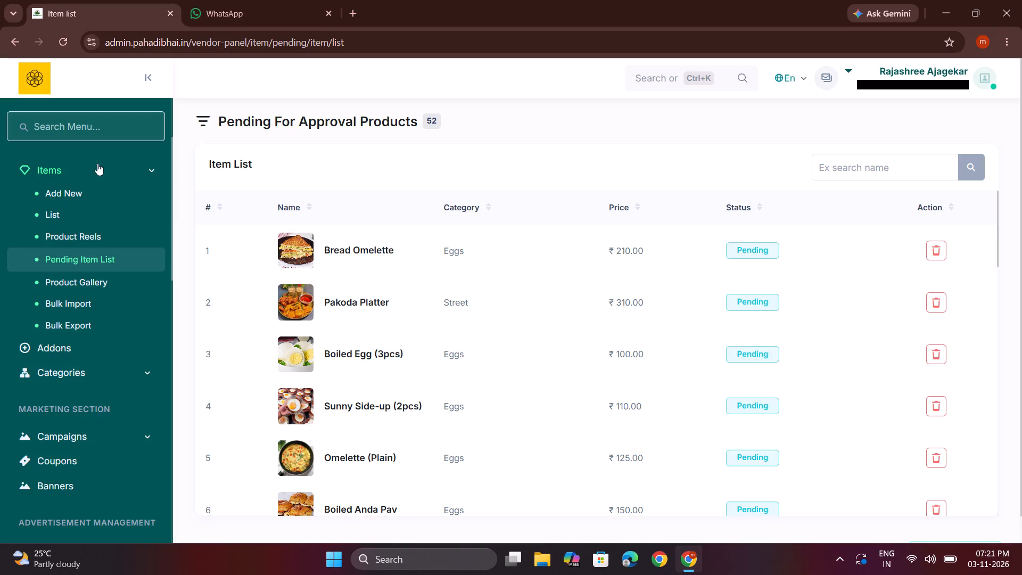
Return to the full item list after the Bread Omelette update and go to page 2.
click(78, 217)
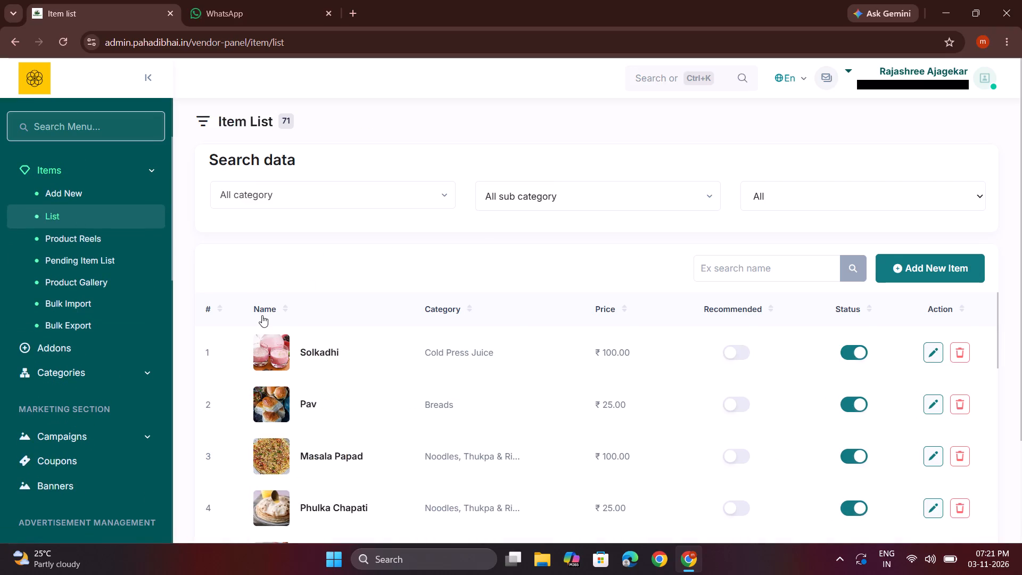
scroll(262, 315, down, 14)
scroll(262, 315, down, 9)
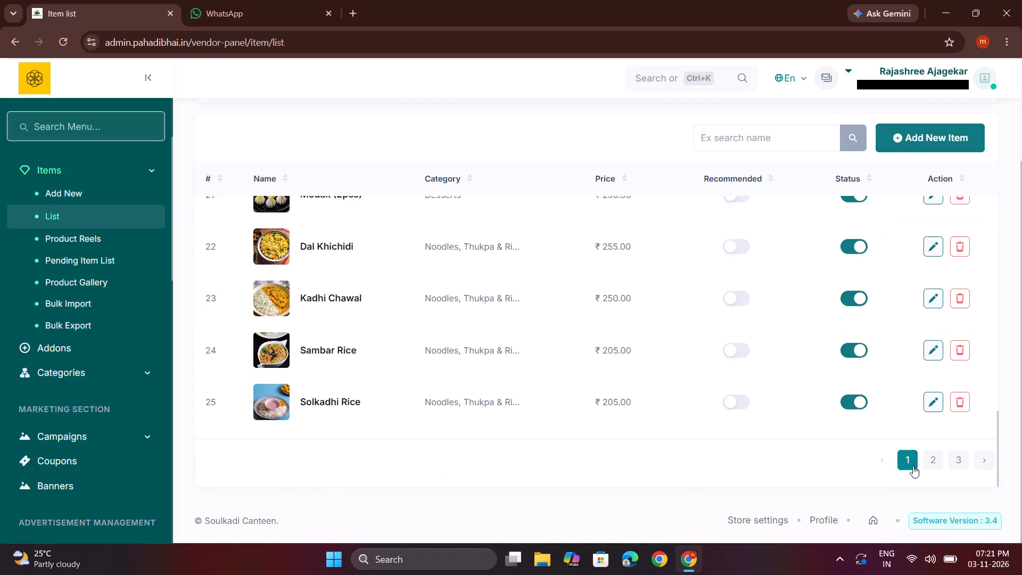
click(931, 460)
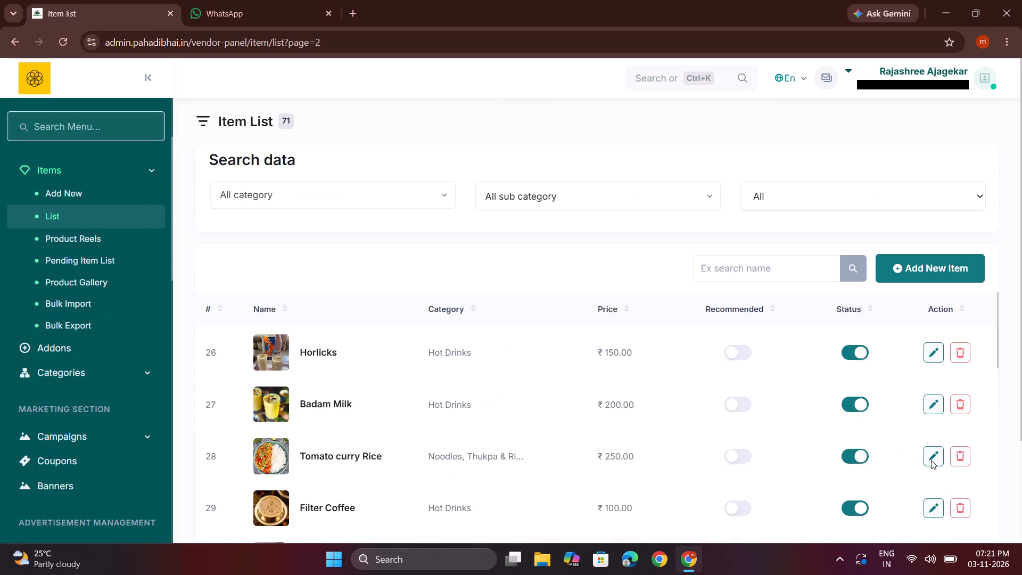
Open the Pakoda Pav item, set its discount to ₹15, and submit the update.
scroll(782, 469, down, 12)
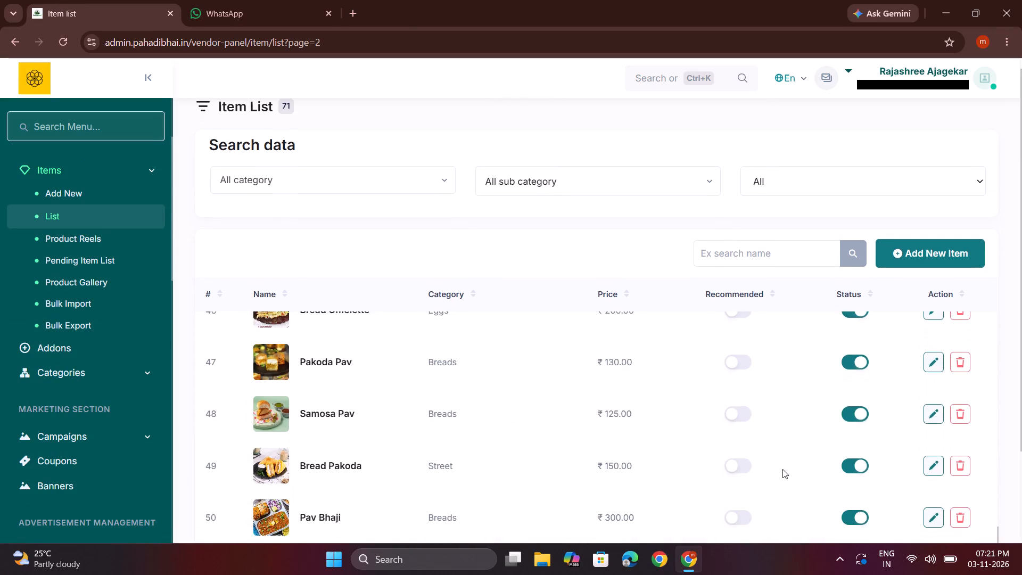
scroll(782, 469, up, 2)
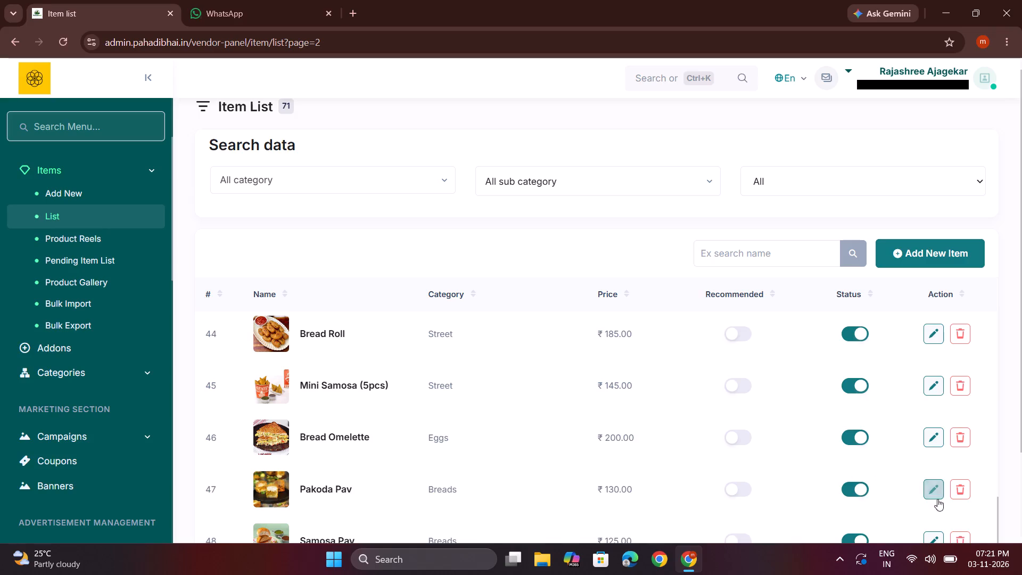
click(934, 494)
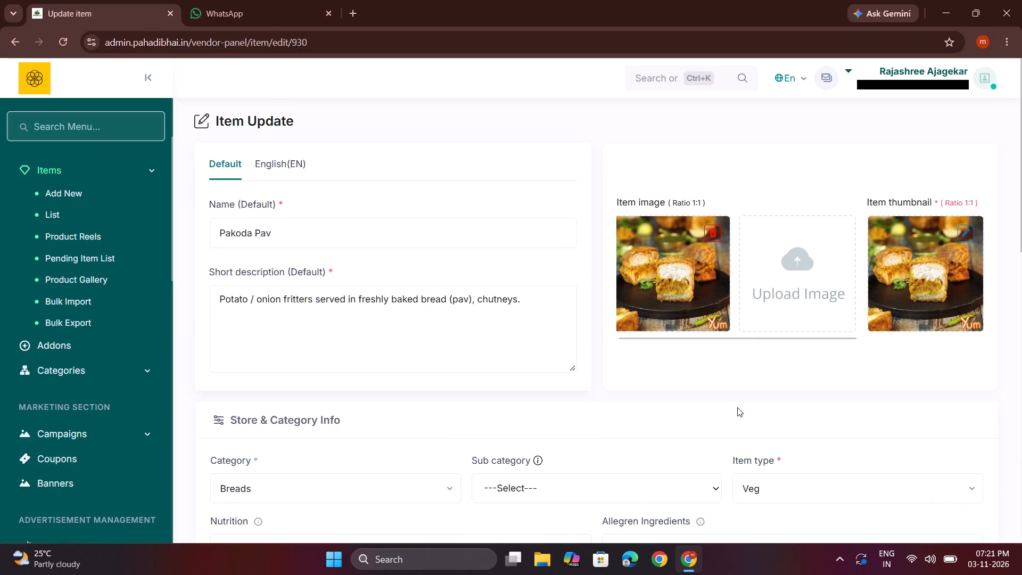
scroll(737, 407, down, 10)
click(617, 231)
key(BackSpace)
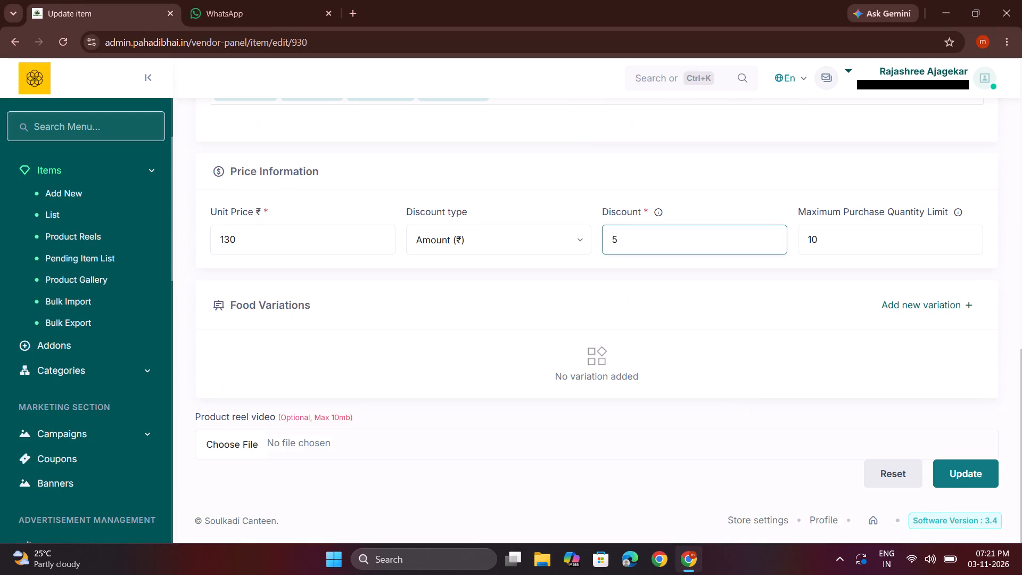
key(1)
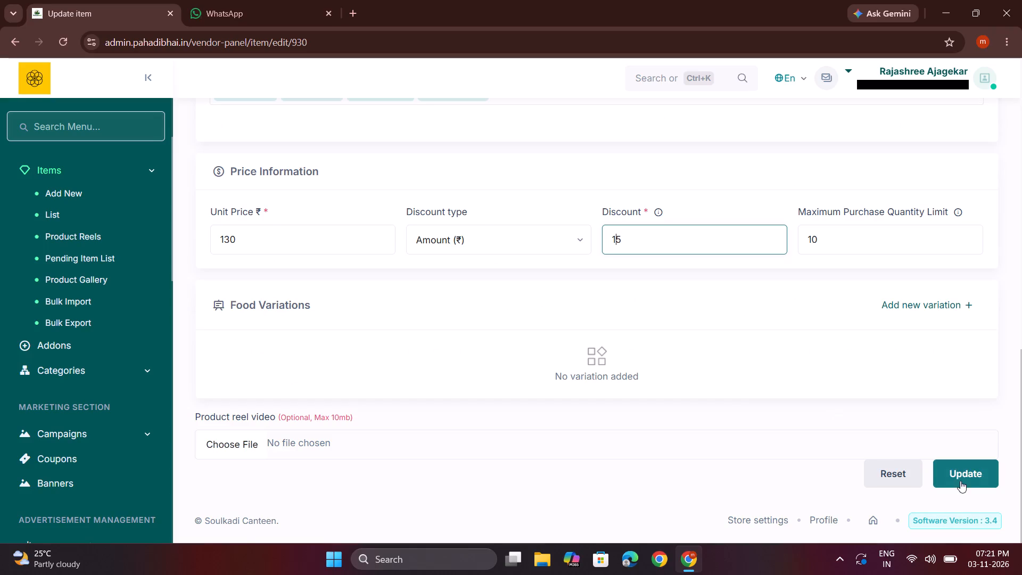
click(960, 475)
Return to the full item list after the Pakoda Pav update and go to page 2.
scroll(777, 356, up, 6)
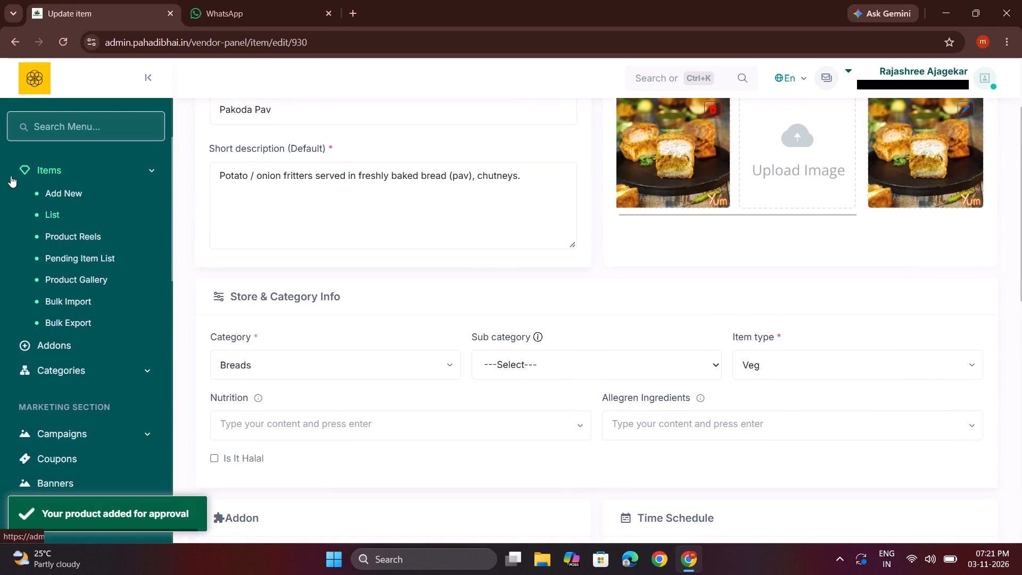
click(46, 213)
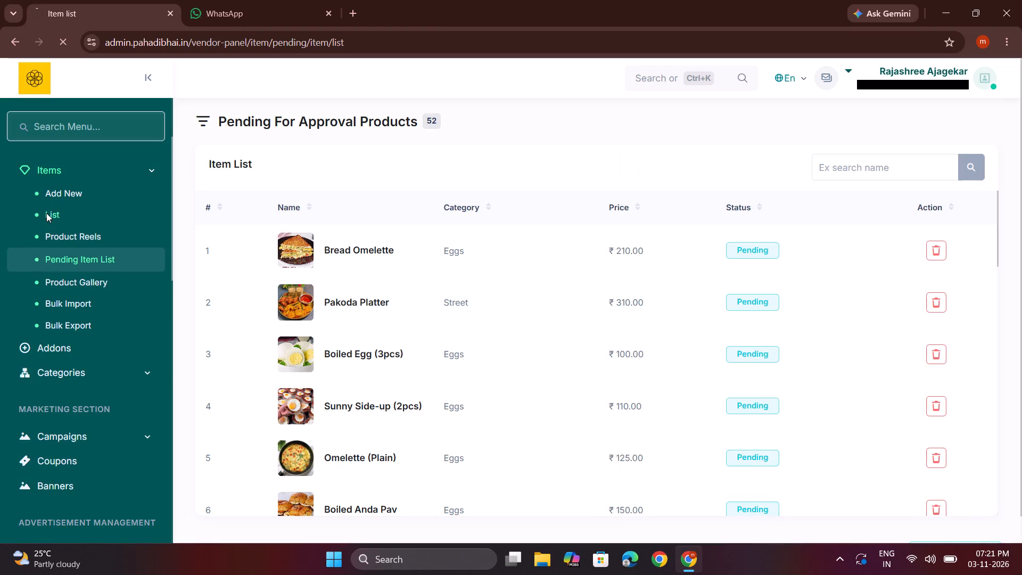
click(60, 211)
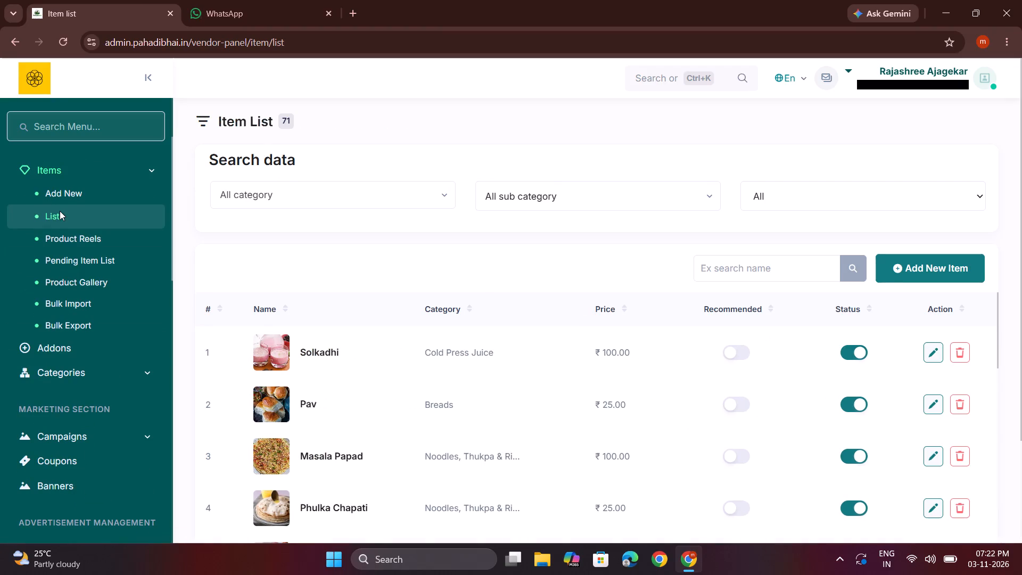
scroll(310, 431, down, 18)
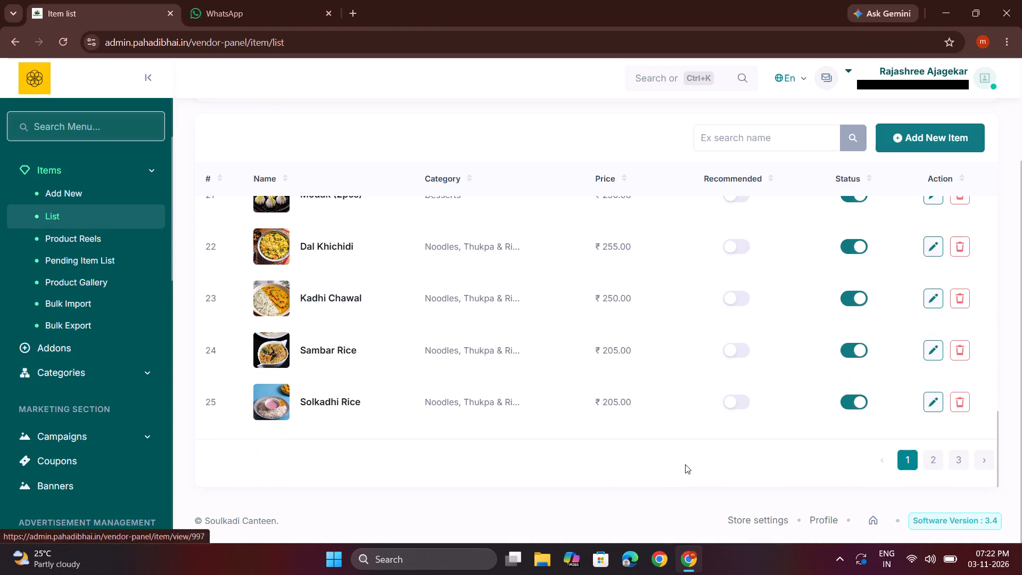
click(934, 461)
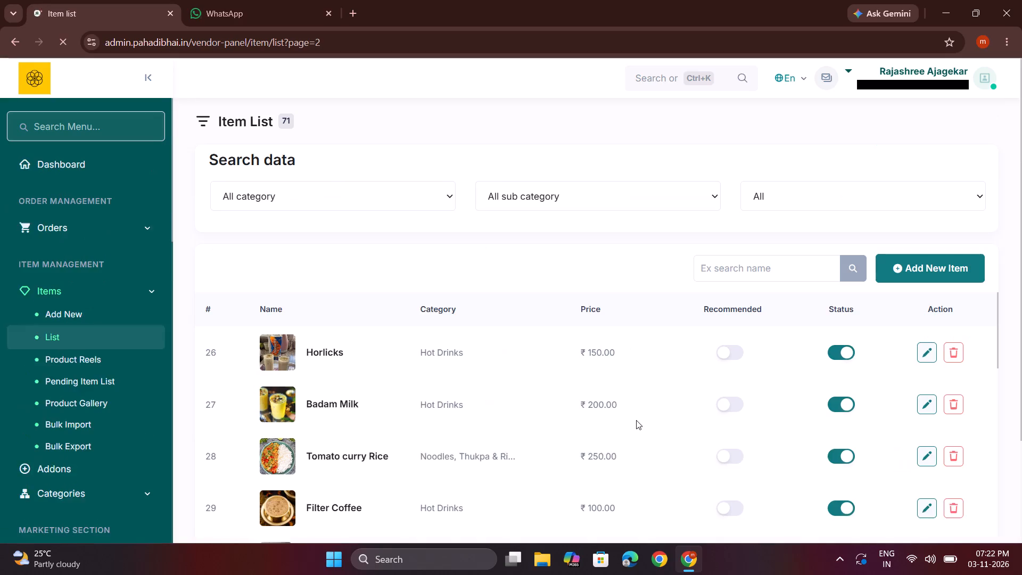
Open the Samosa Pav item, set its discount to ₹10, and submit the update.
scroll(409, 464, down, 7)
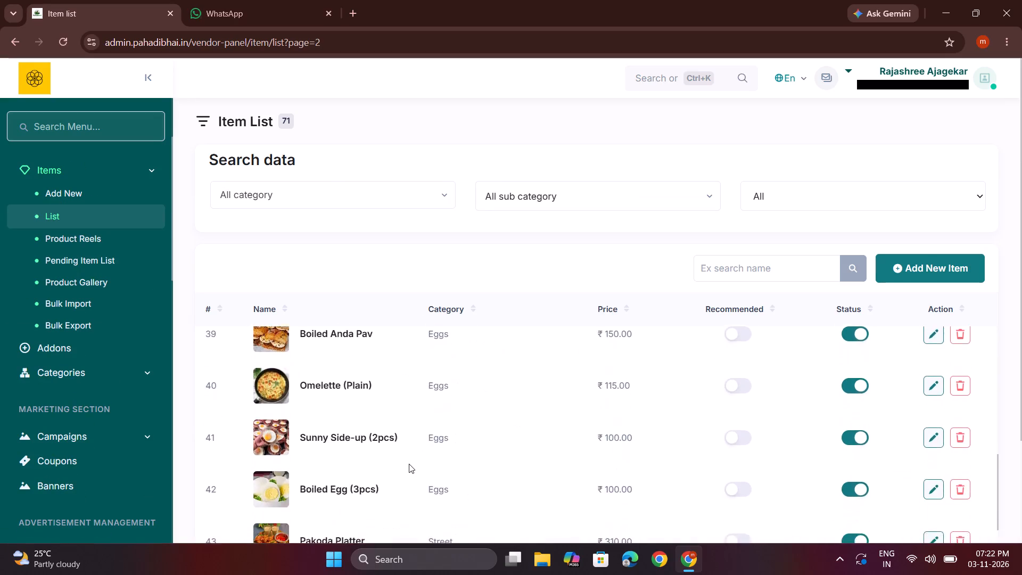
scroll(409, 464, down, 5)
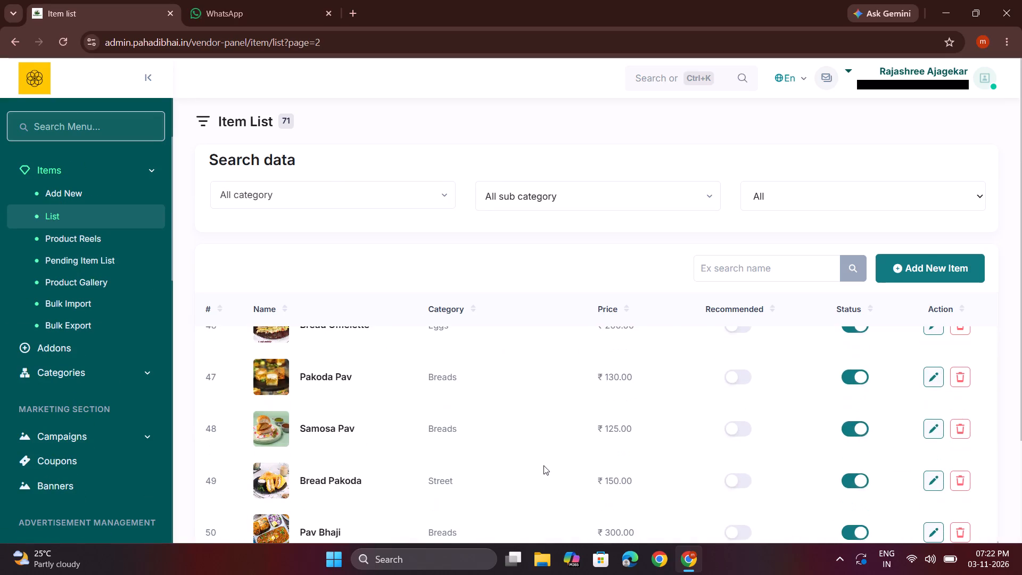
click(936, 433)
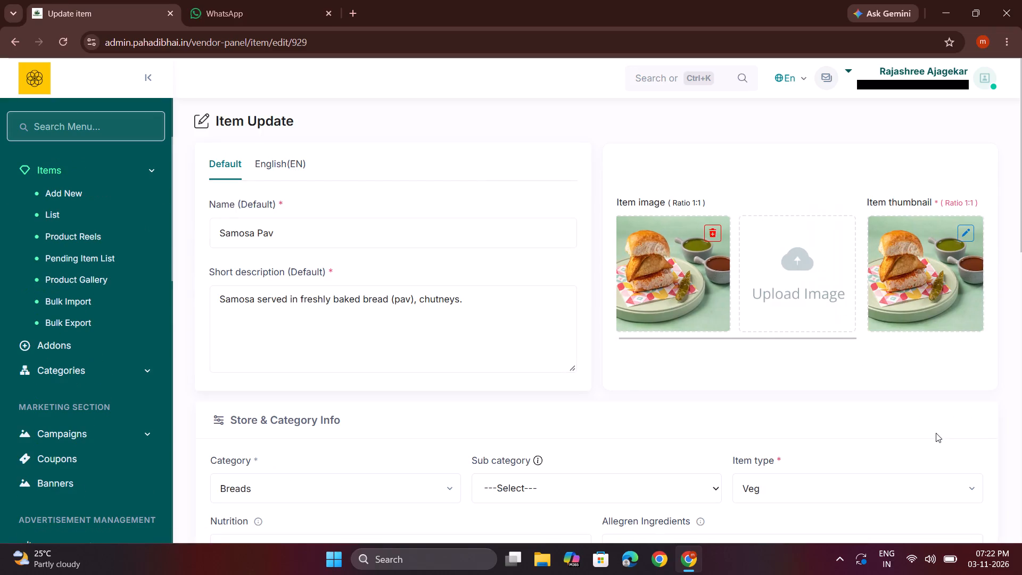
scroll(689, 444, down, 9)
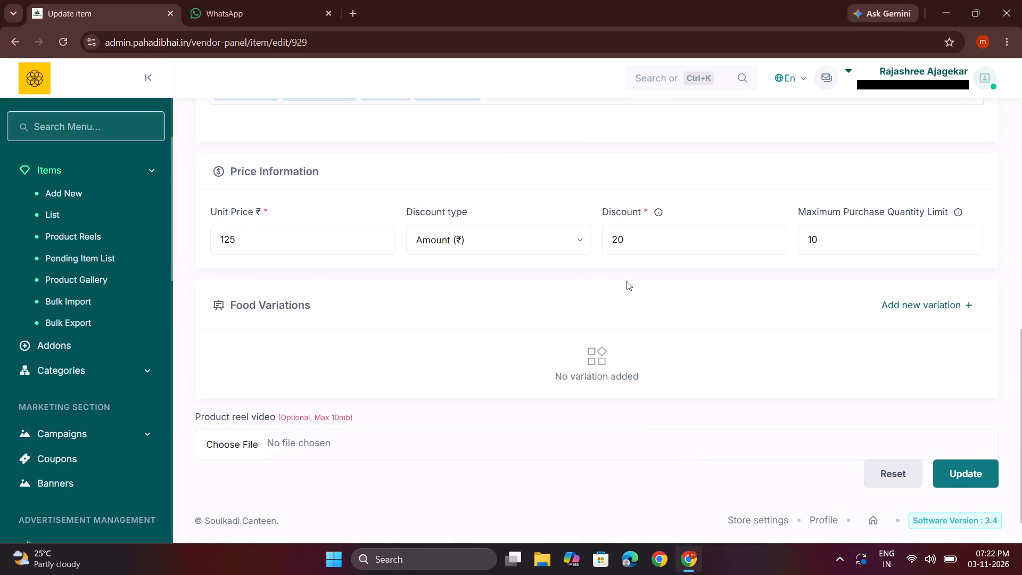
click(654, 249)
key(Left)
key(BackSpace)
key(1)
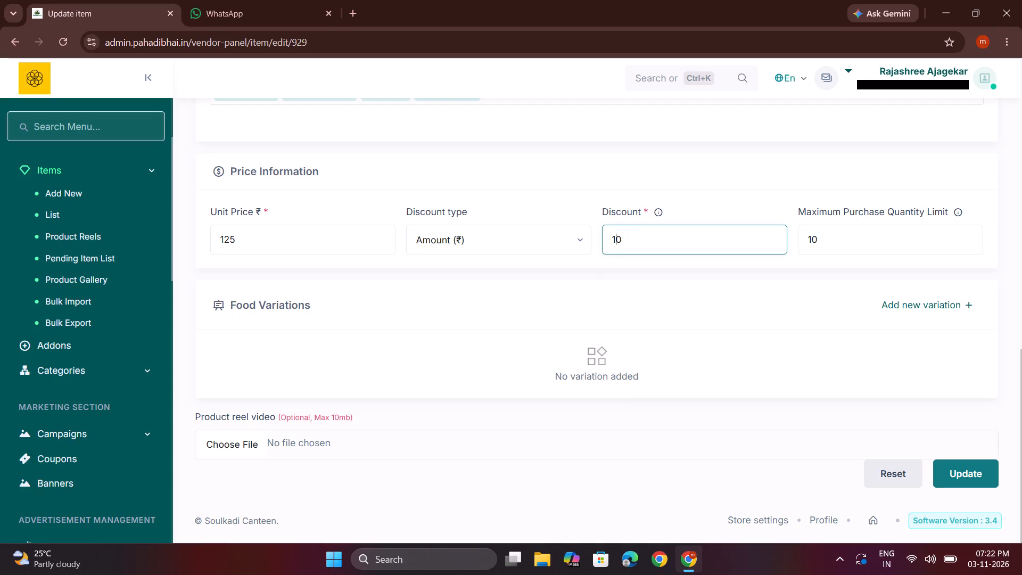
click(948, 477)
Return to the full item list after the Samosa Pav update and go to page 2.
scroll(714, 315, up, 8)
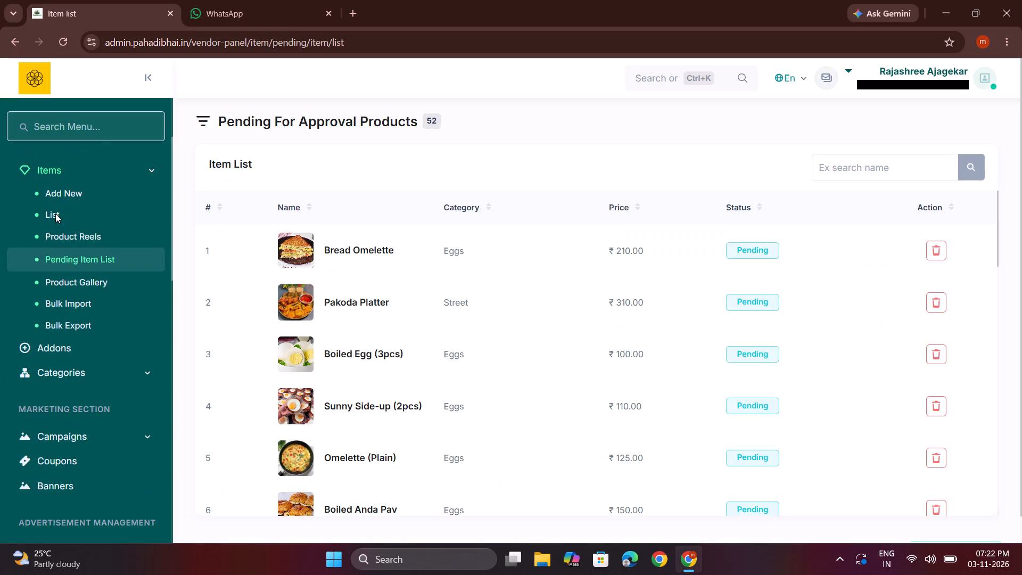
click(69, 210)
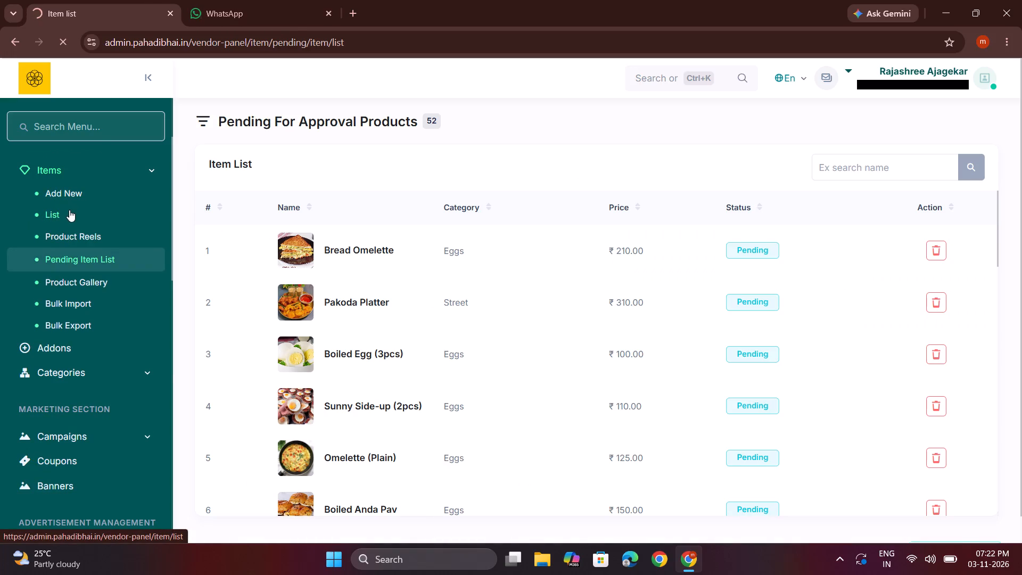
scroll(343, 418, down, 8)
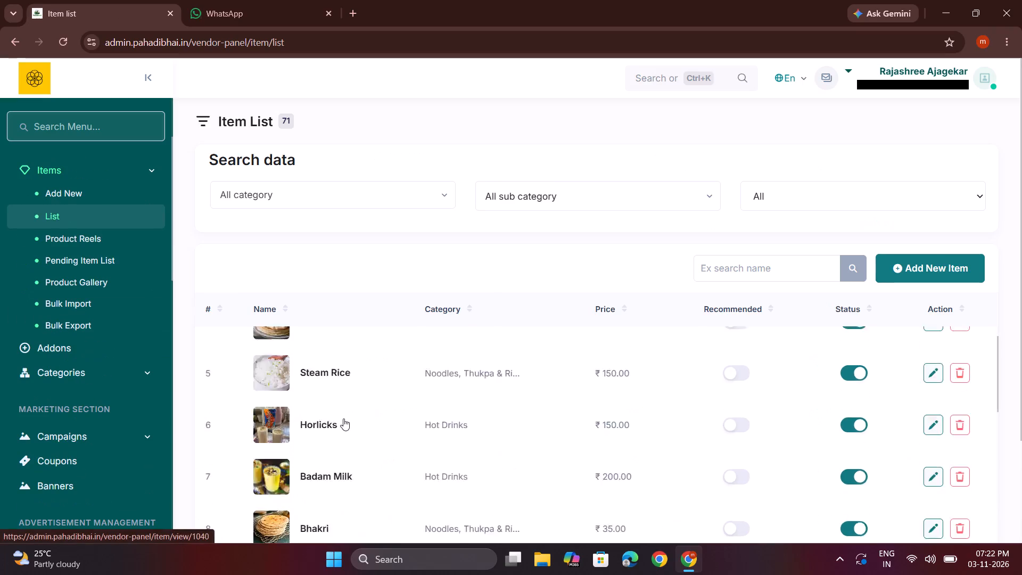
scroll(343, 418, down, 11)
click(932, 454)
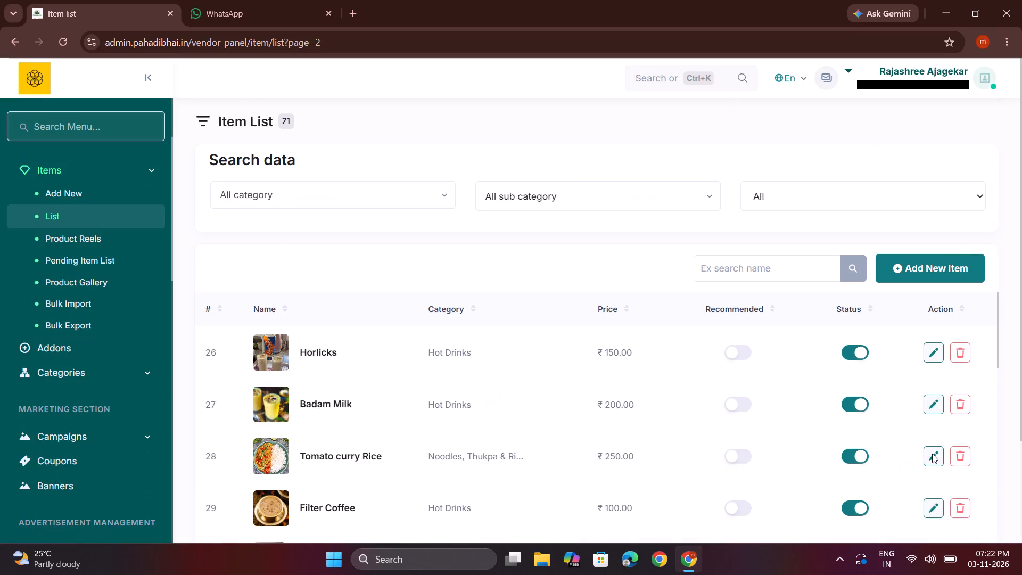
Open the Bread Pakoda item, set its discount to ₹15, and submit the update.
scroll(978, 560, down, 8)
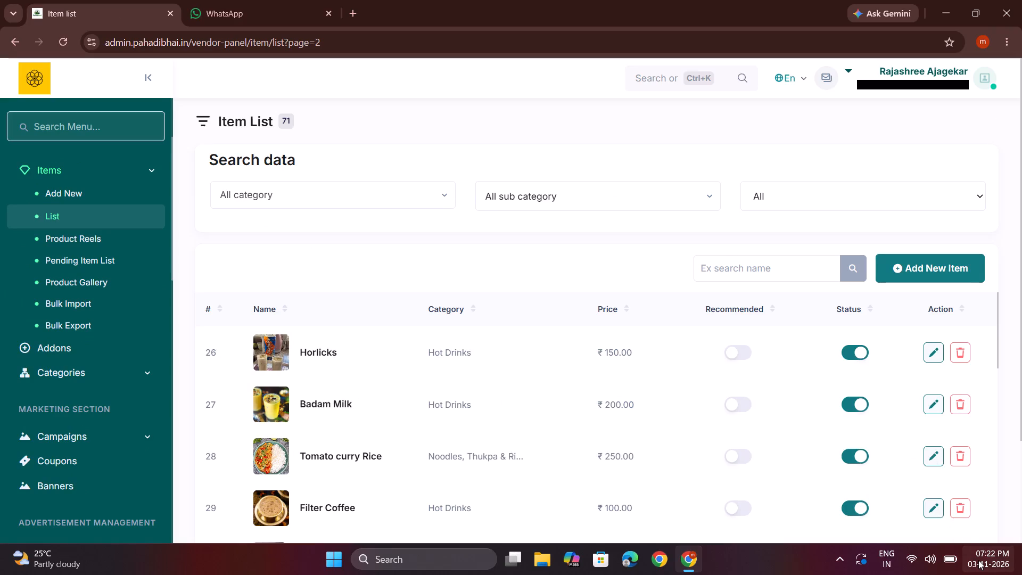
scroll(664, 451, down, 7)
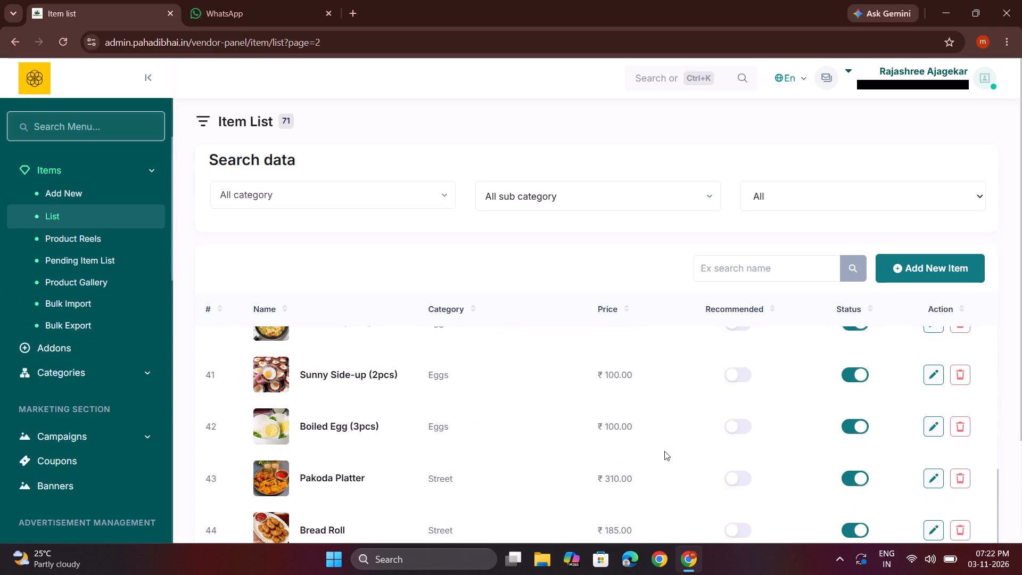
scroll(664, 451, down, 4)
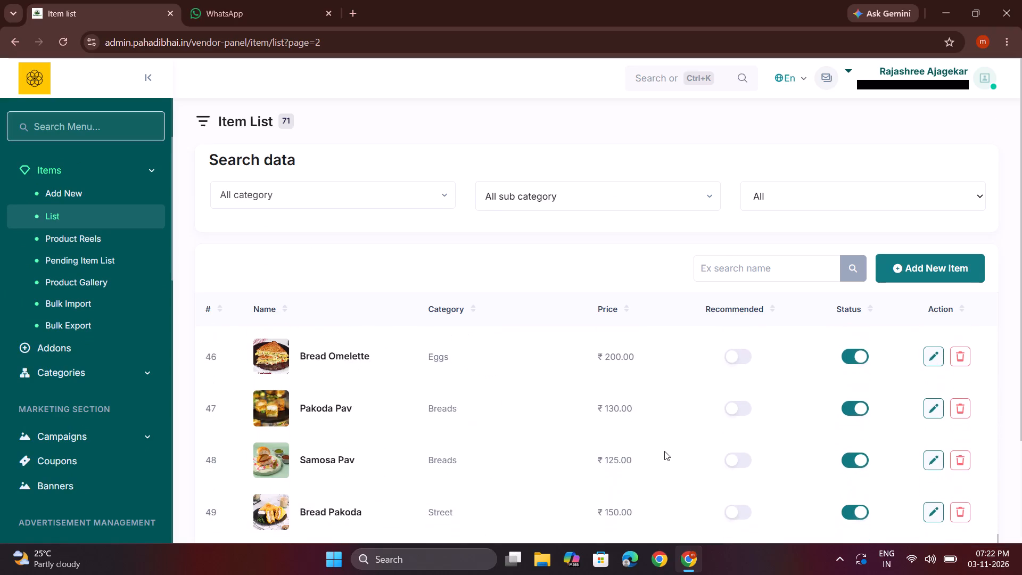
scroll(664, 451, down, 2)
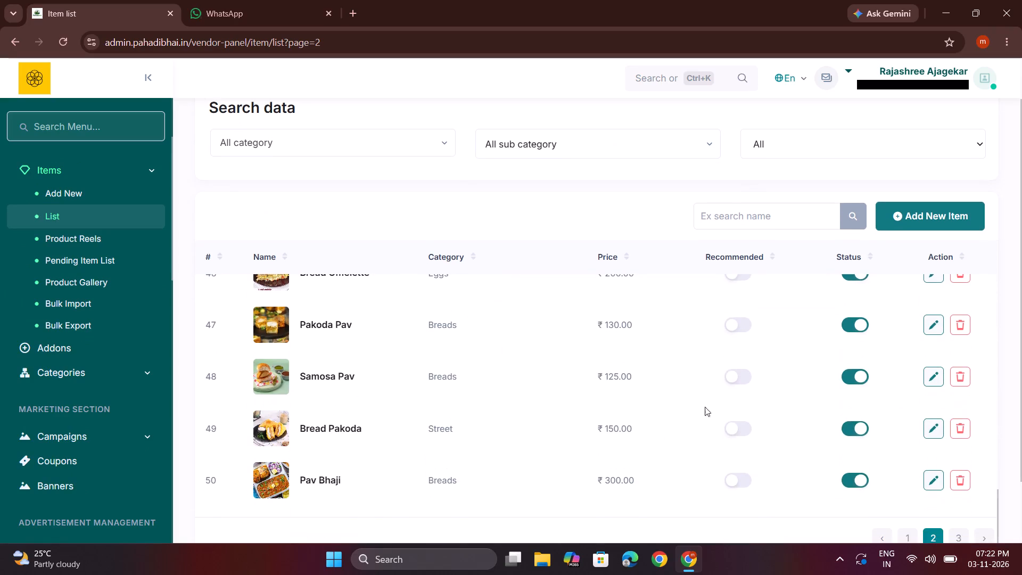
click(933, 430)
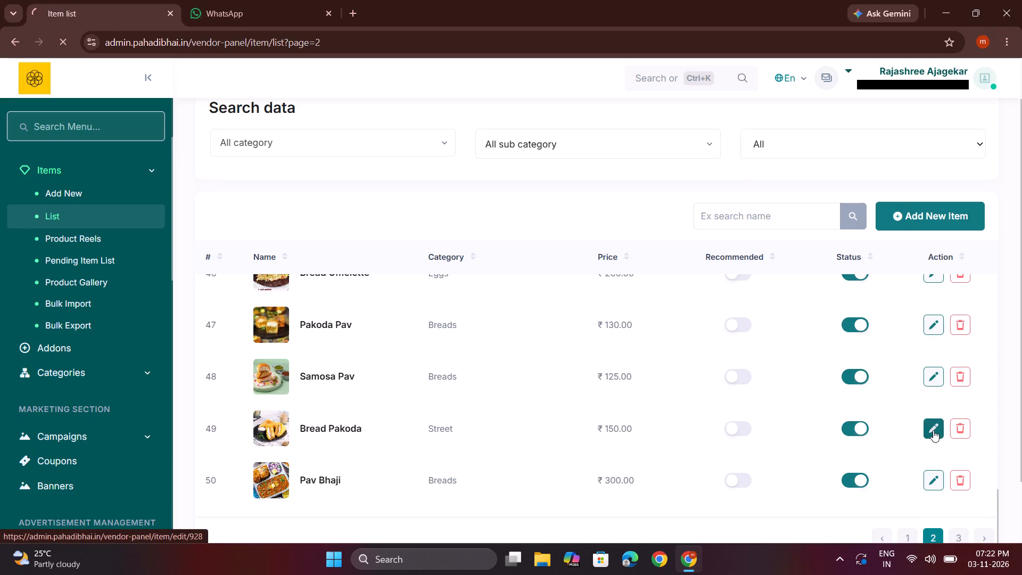
scroll(594, 449, down, 2)
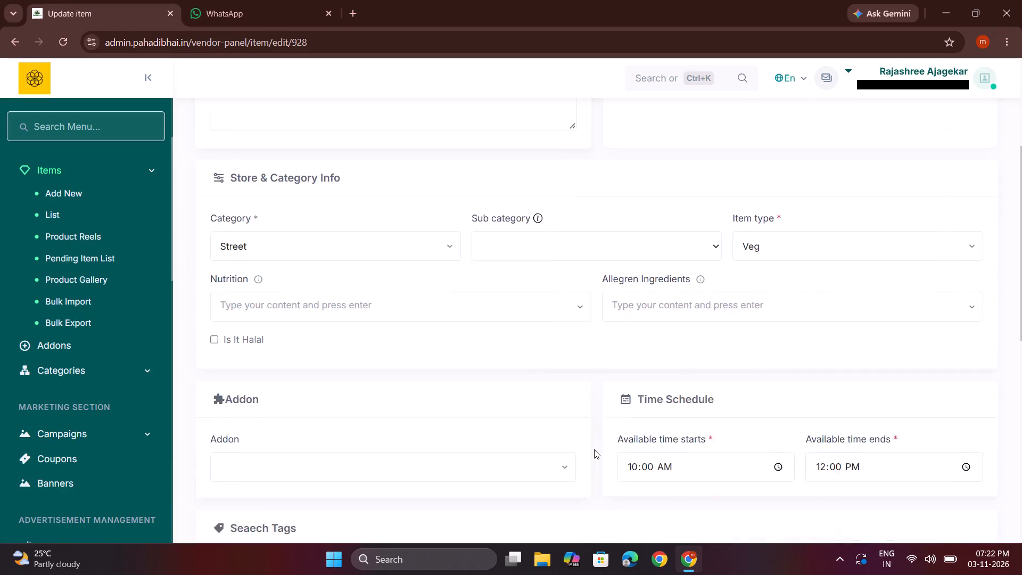
scroll(594, 449, down, 3)
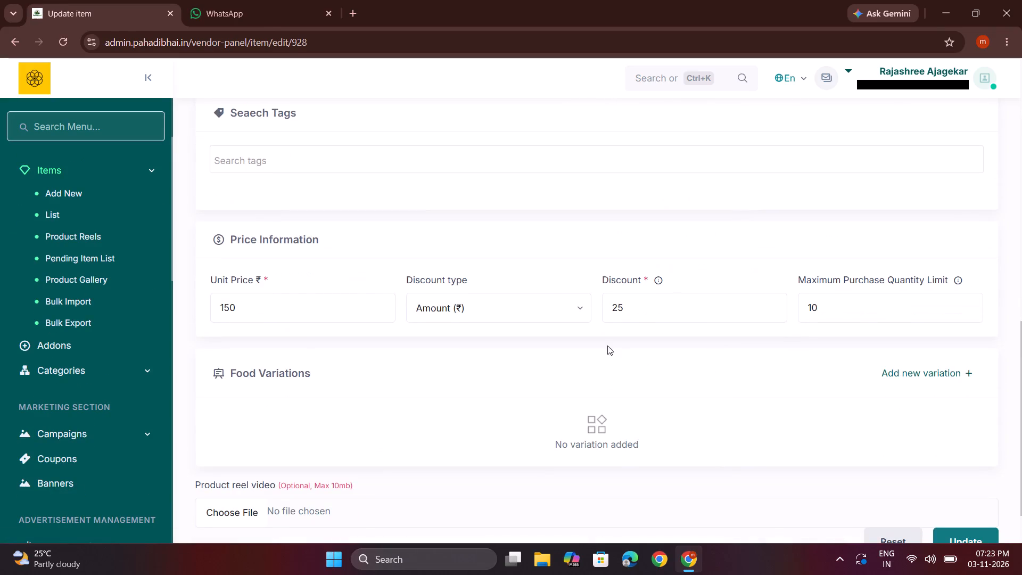
click(627, 308)
key(Left)
key(BackSpace)
key(1)
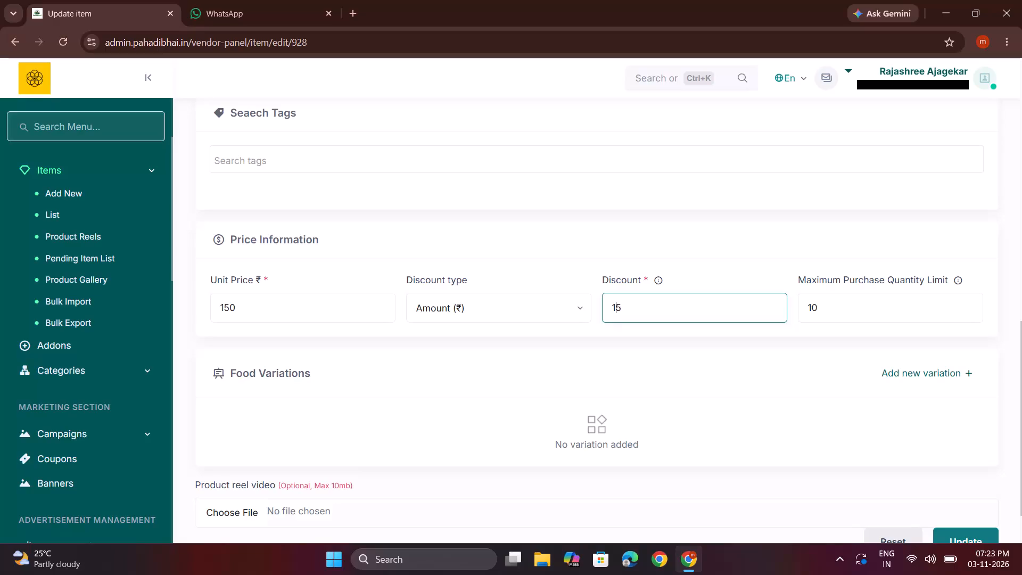
scroll(729, 403, down, 3)
click(975, 463)
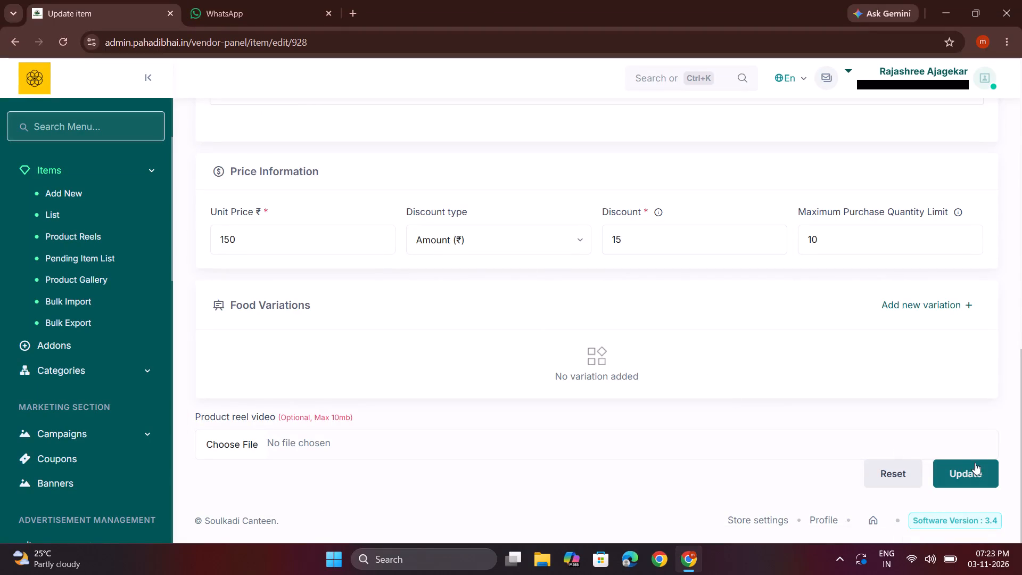
Return to the full item list after the Bread Pakoda update and go to page 2.
click(84, 217)
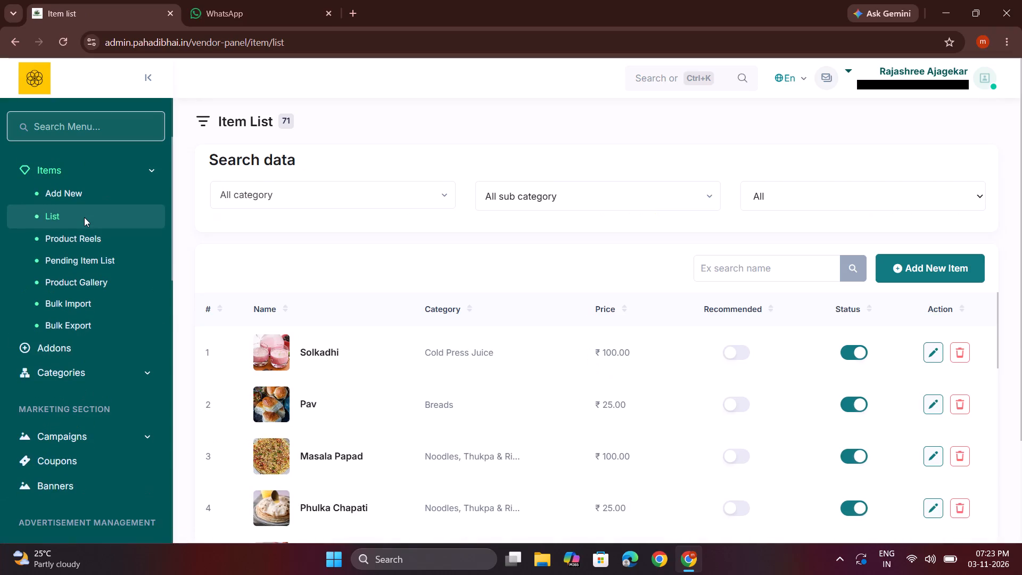
scroll(406, 484, down, 13)
scroll(406, 484, down, 11)
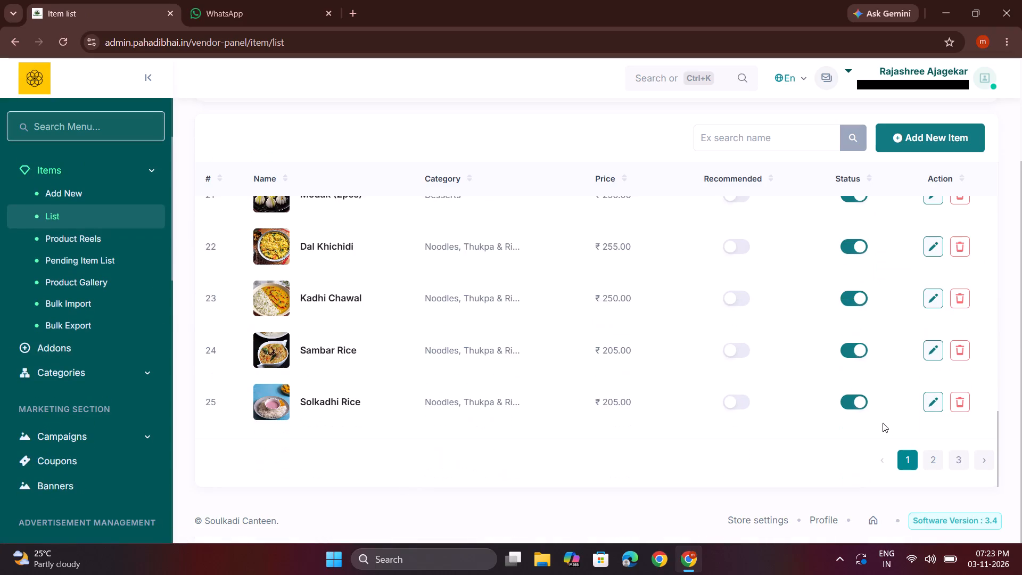
click(933, 462)
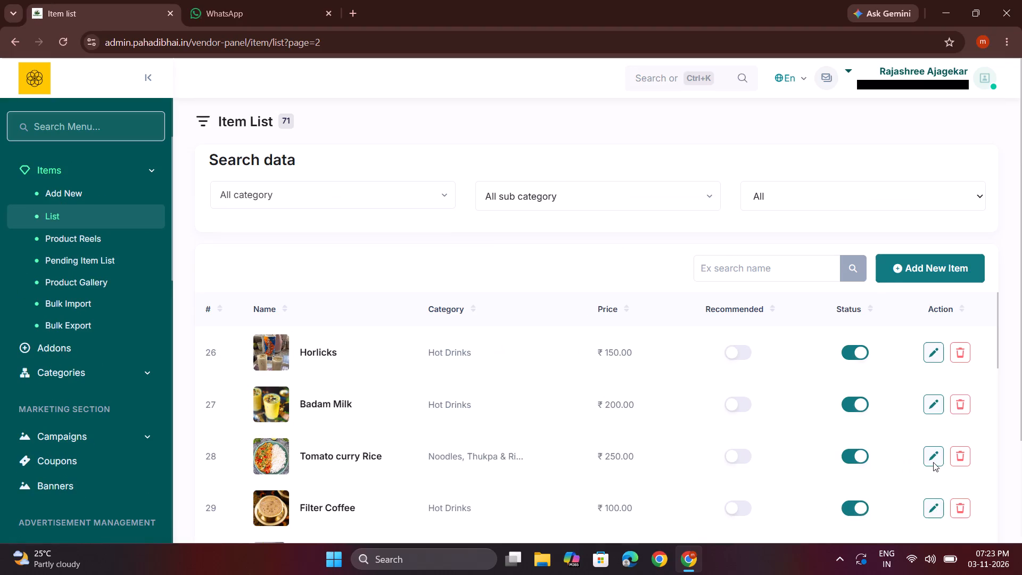
Open the Pav Bhaji item, set its unit price to ₹310, and submit the update.
scroll(638, 409, down, 17)
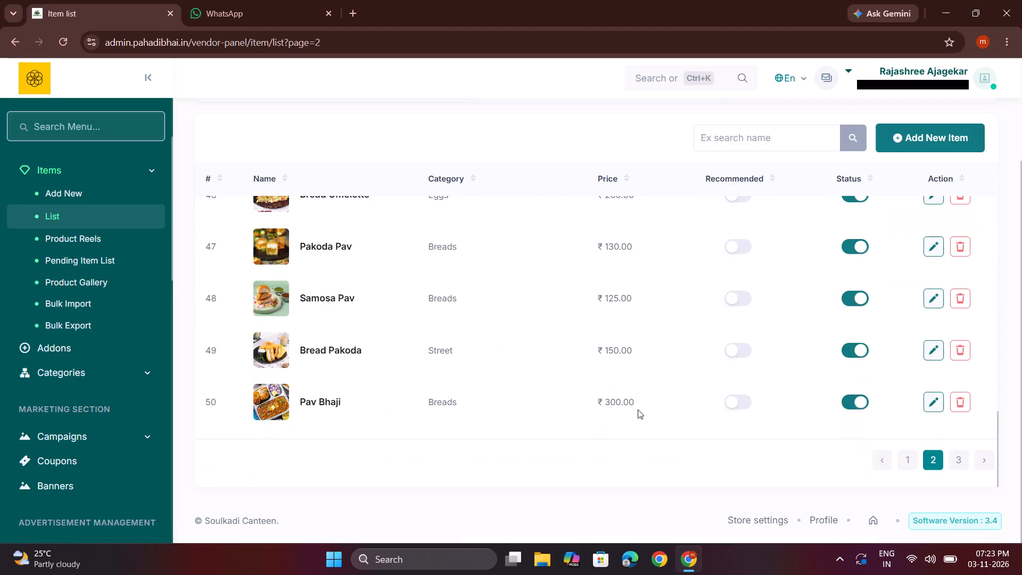
click(929, 405)
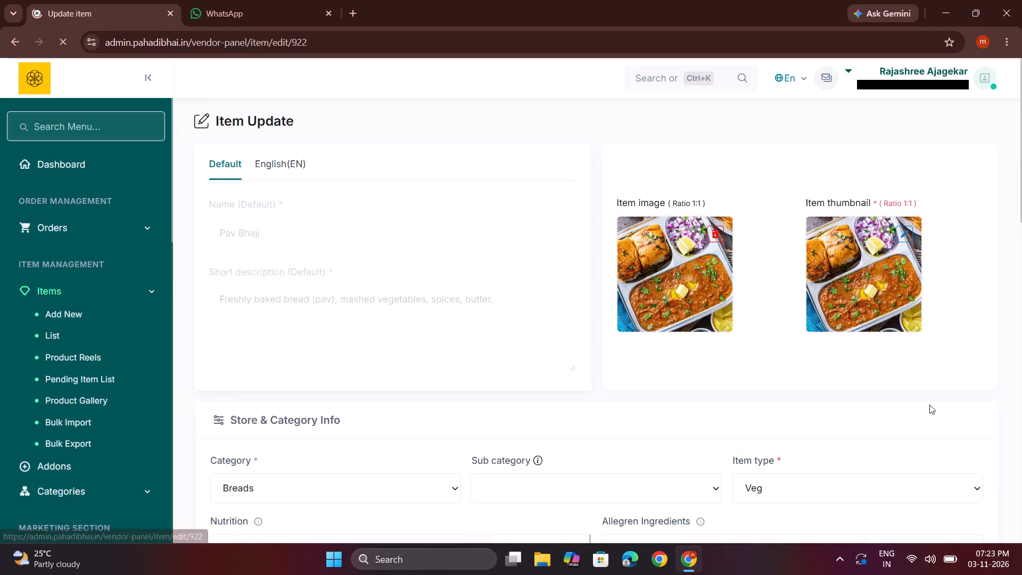
scroll(537, 439, down, 12)
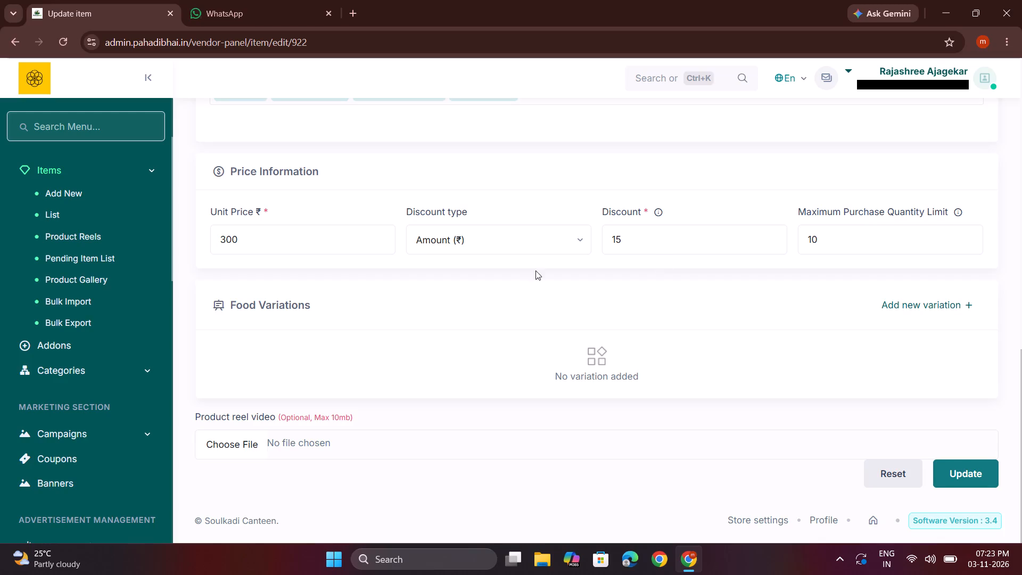
click(305, 233)
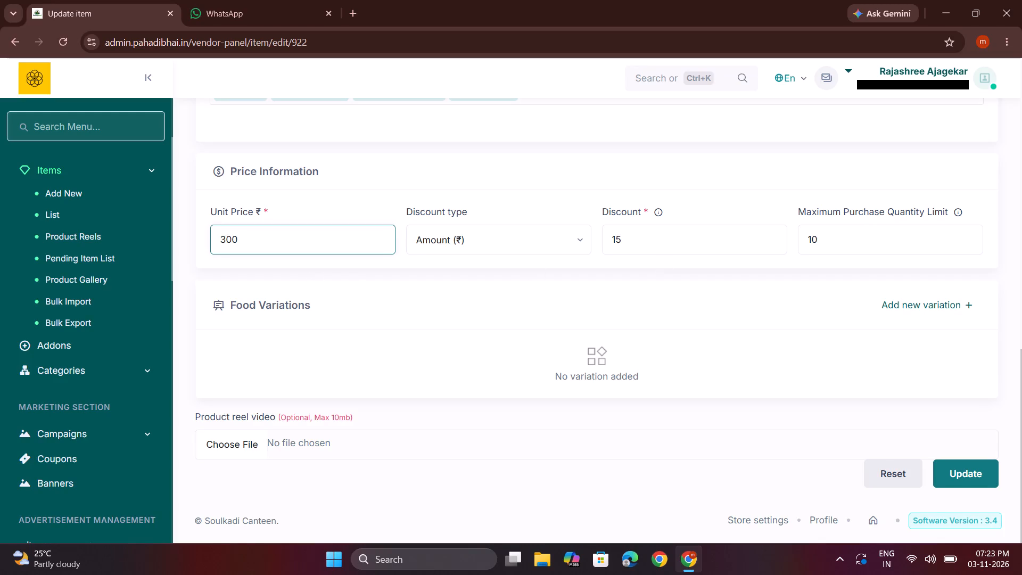
key(Left)
key(BackSpace)
key(1)
click(954, 467)
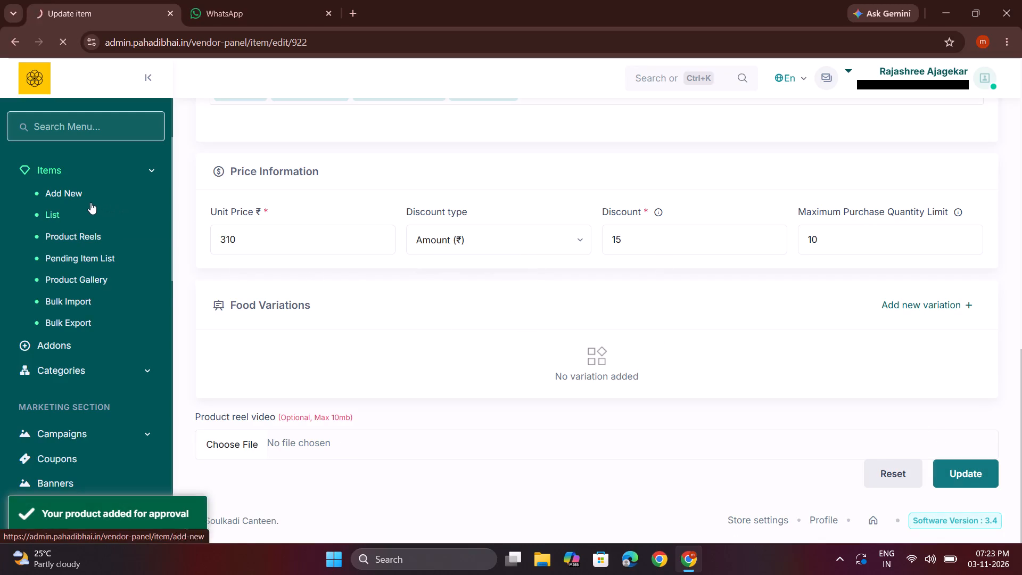
Return to the full item list after the Pav Bhaji update and go to page 3.
scroll(384, 255, up, 8)
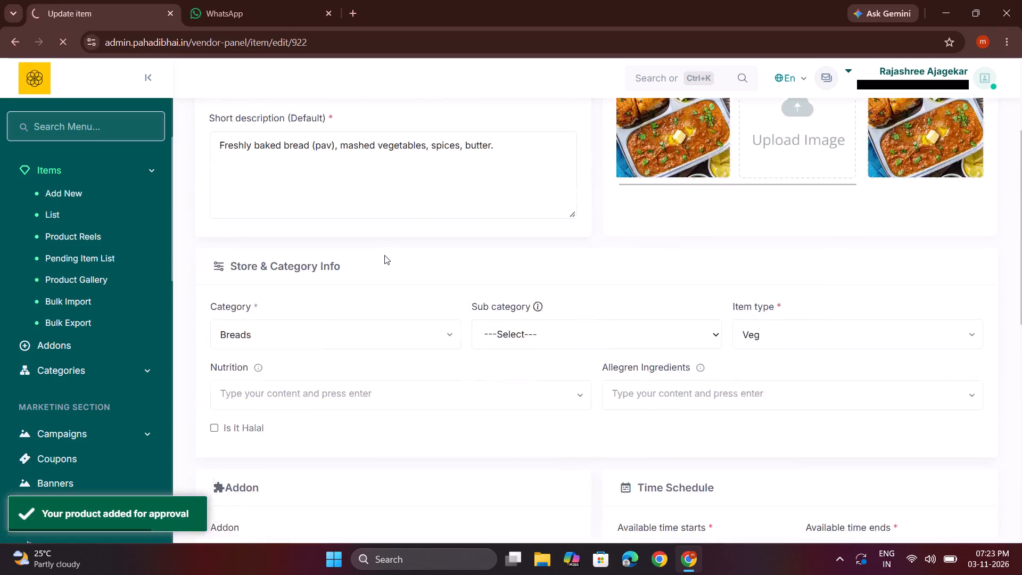
click(85, 214)
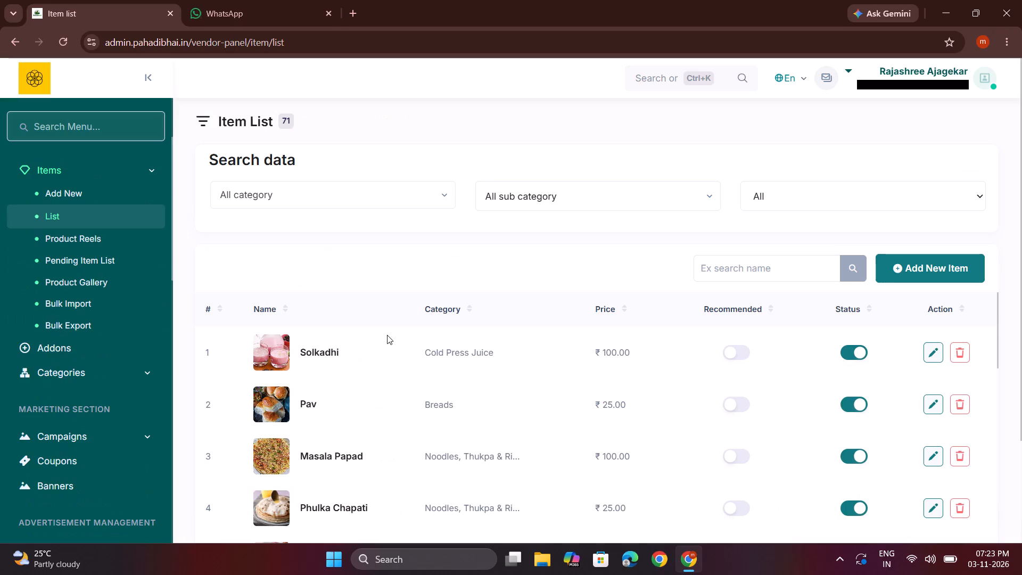
scroll(646, 441, down, 11)
scroll(646, 441, down, 10)
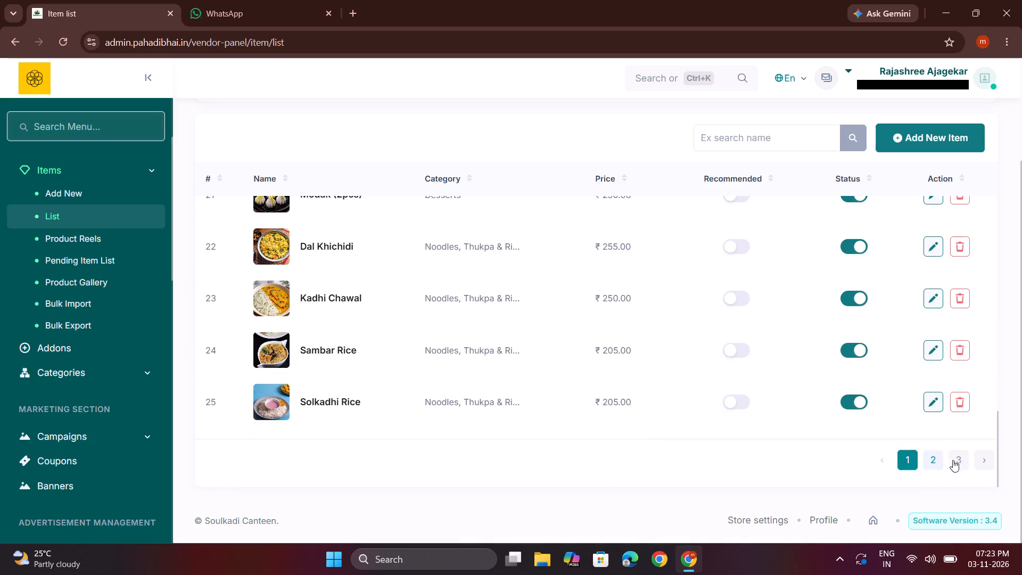
click(958, 466)
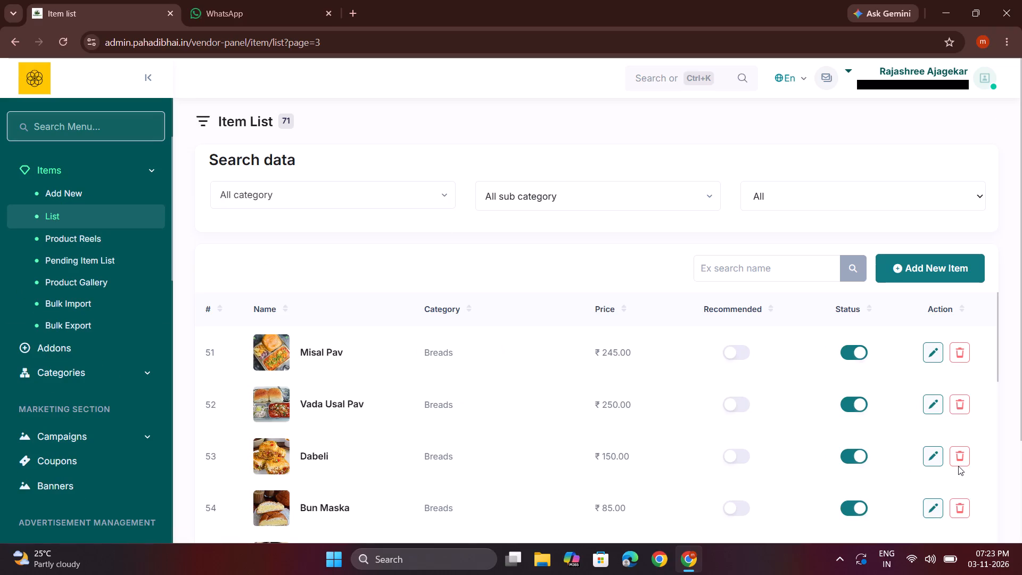
Open the Misal Pav item, set its discount to ₹10, and submit the update.
scroll(616, 379, down, 18)
scroll(616, 379, up, 4)
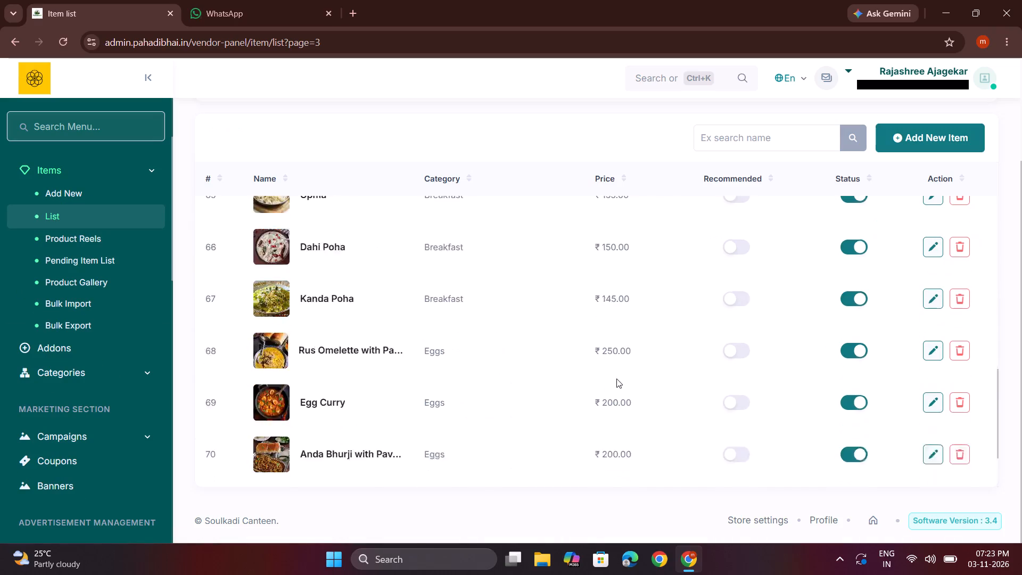
scroll(616, 379, up, 5)
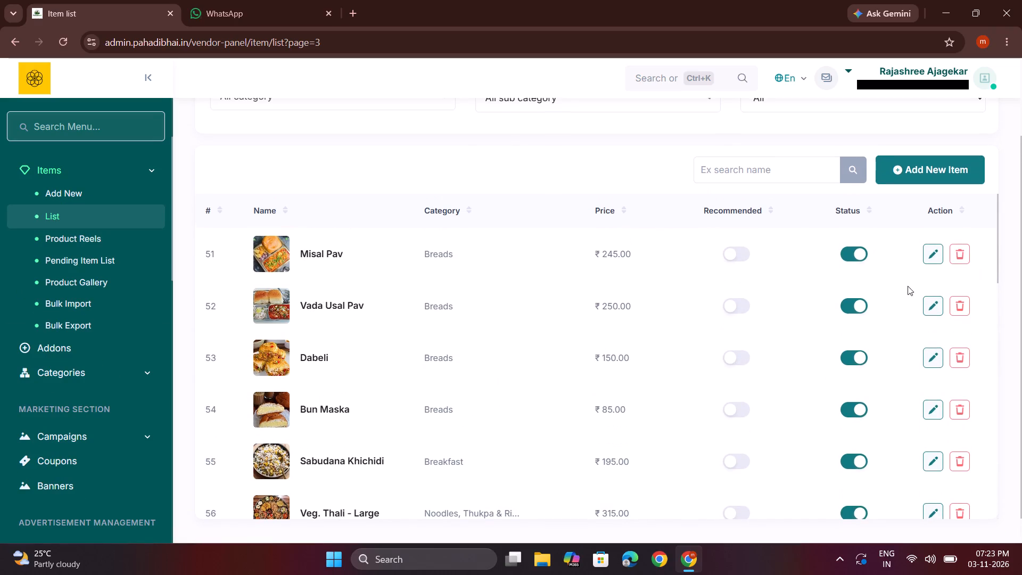
click(929, 253)
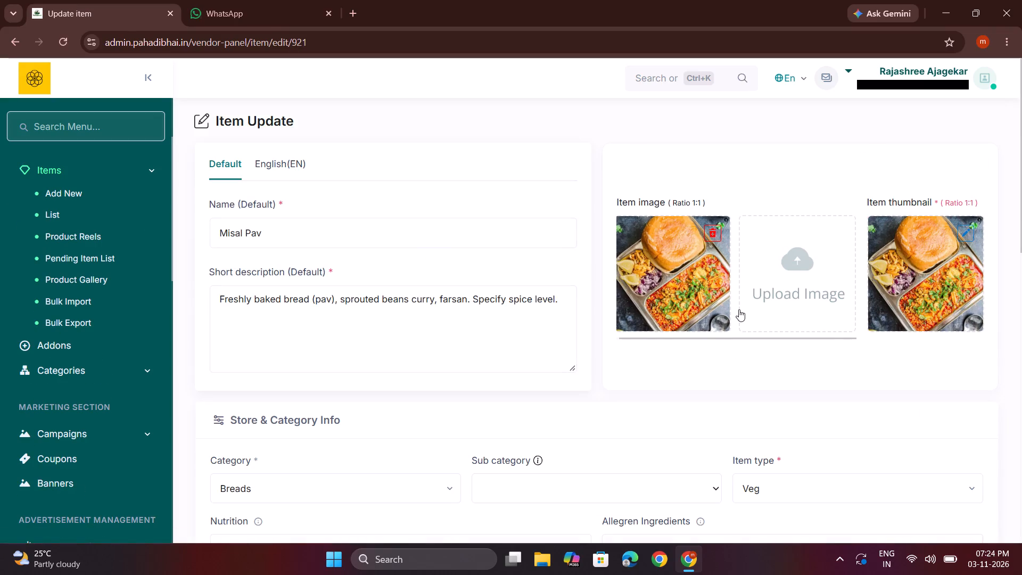
scroll(739, 309, down, 10)
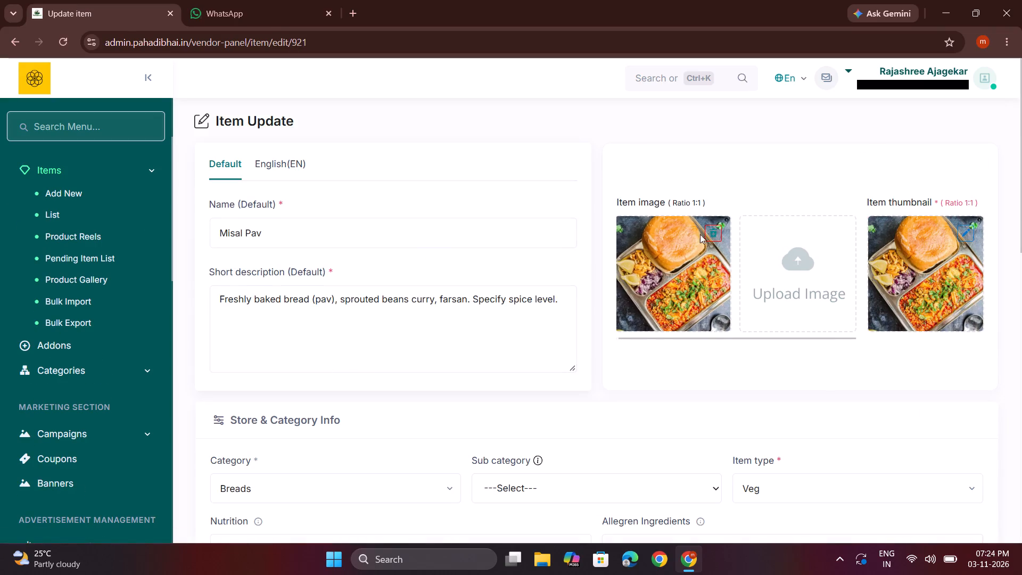
scroll(603, 399, down, 10)
drag(646, 221, 628, 242)
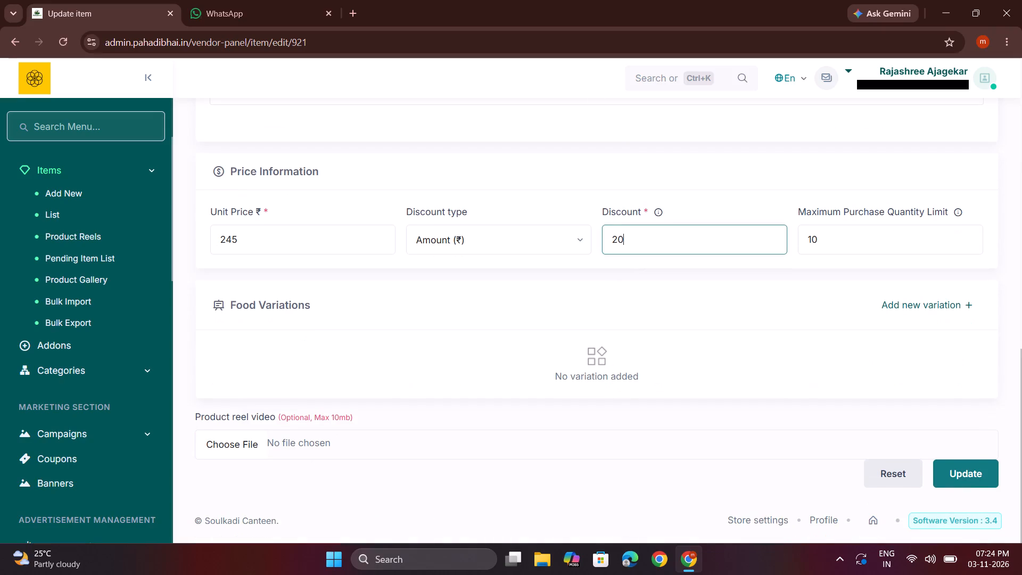
click(628, 242)
key(Left)
key(BackSpace)
key(1)
click(955, 474)
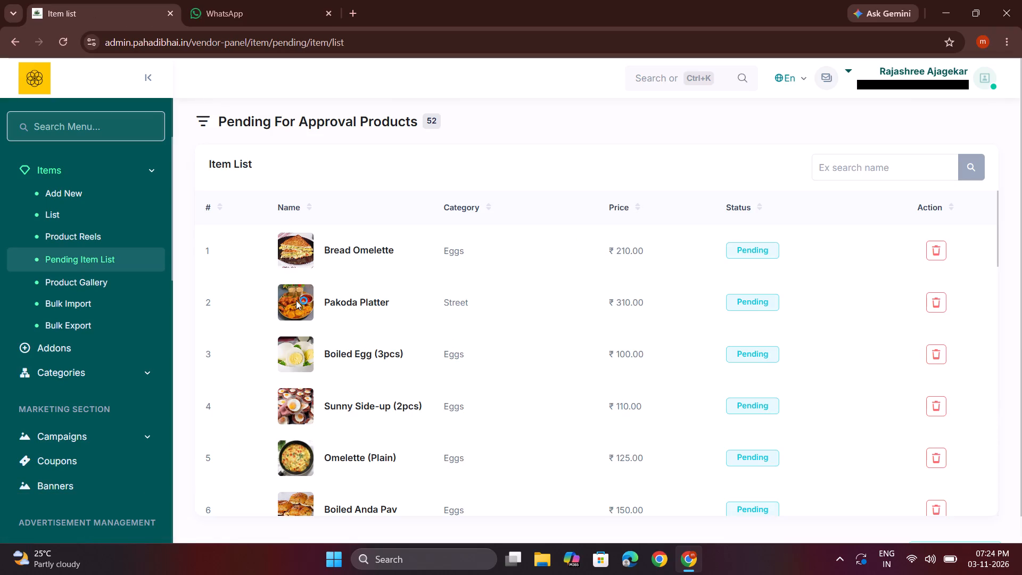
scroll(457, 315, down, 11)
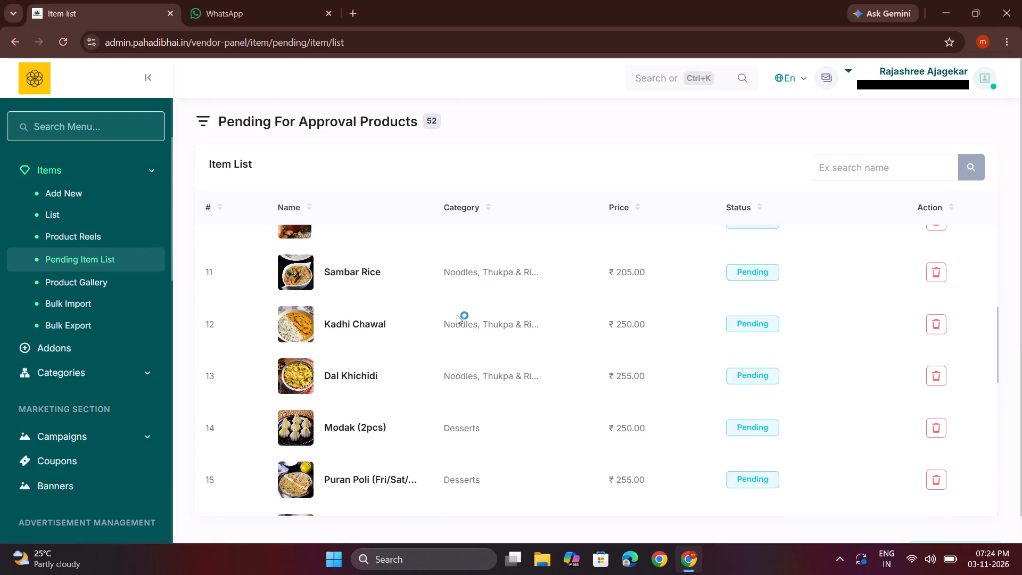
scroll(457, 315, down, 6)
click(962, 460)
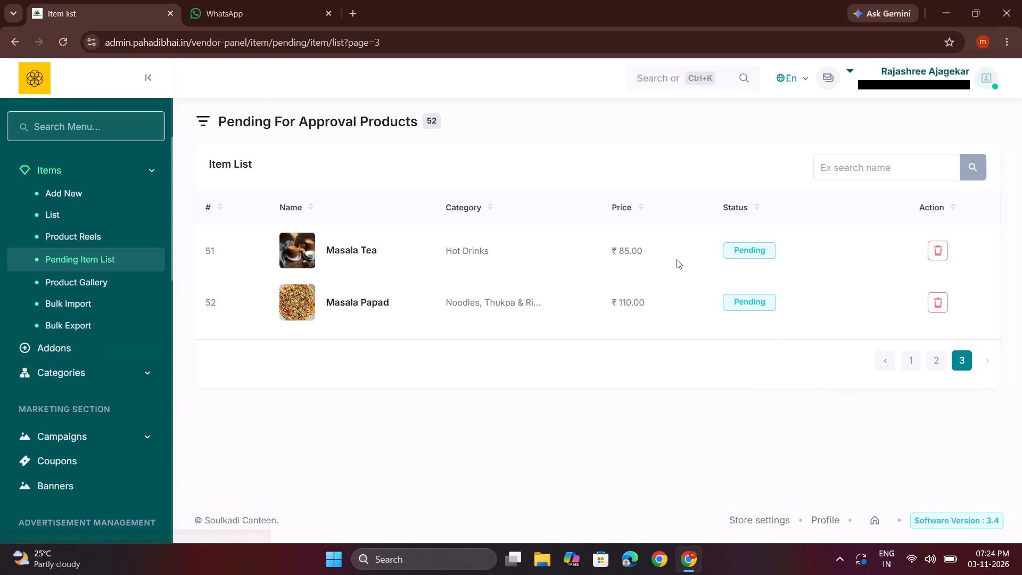
Return to the full item list after the Misal Pav update and go to page 3.
click(105, 215)
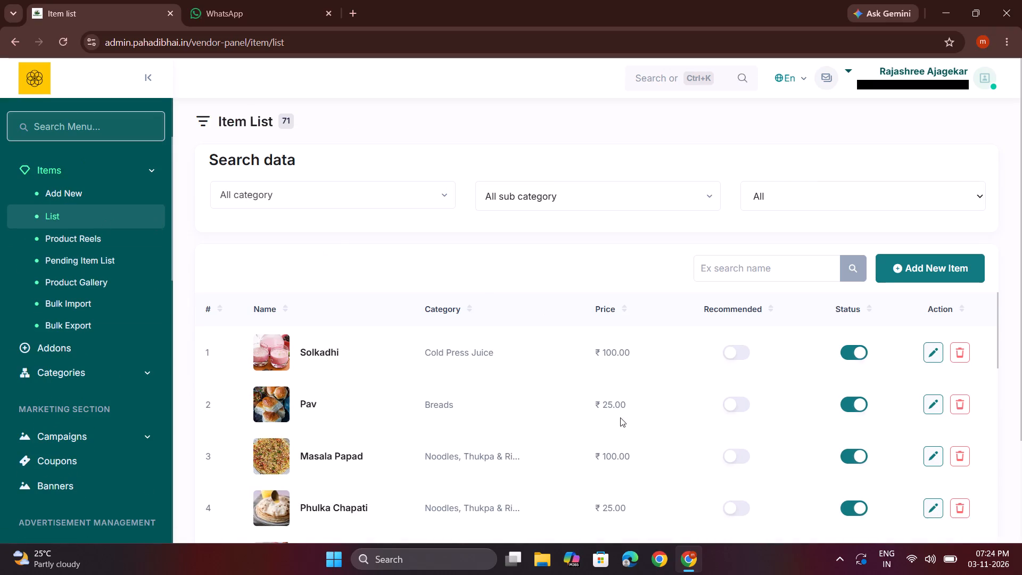
scroll(620, 417, down, 15)
click(961, 464)
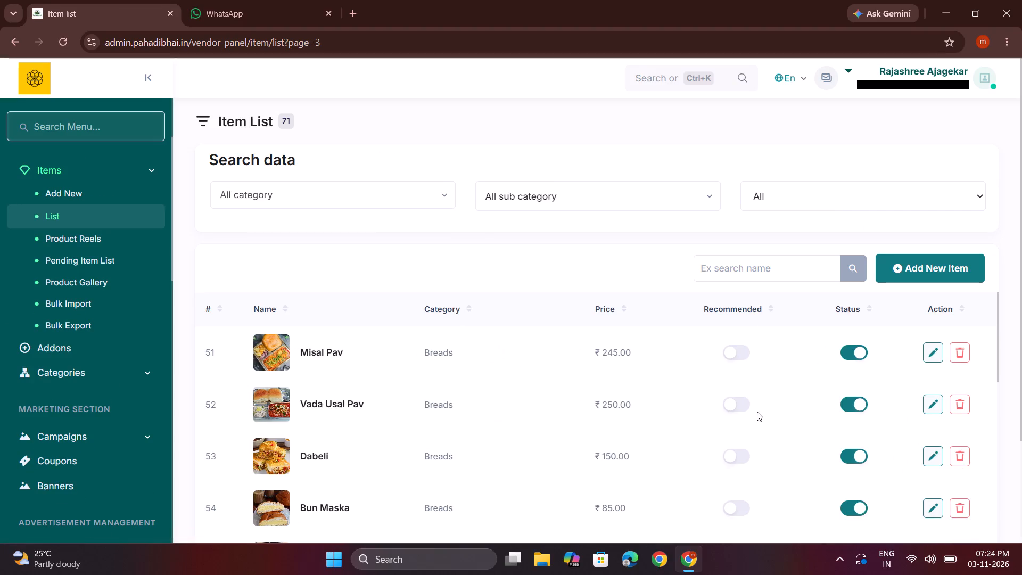
Open the Vada Usal Pav item, set its discount to ₹15, and submit the update.
scroll(838, 401, down, 16)
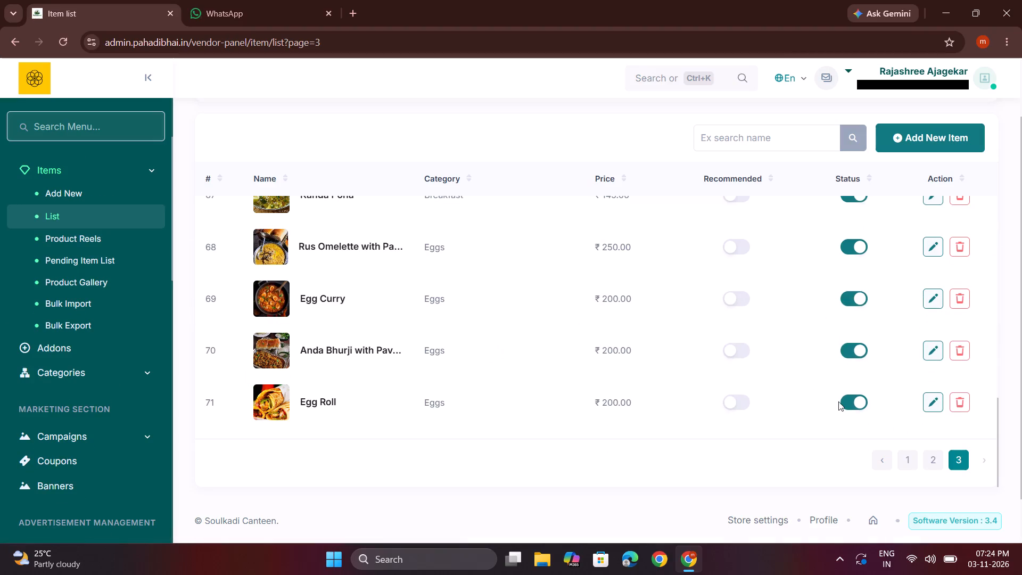
scroll(851, 370, up, 11)
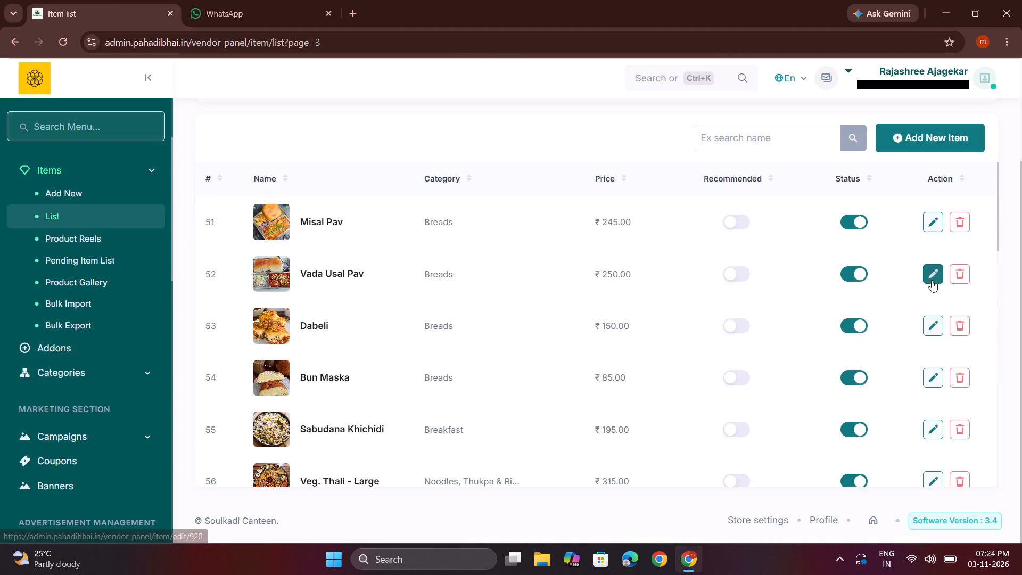
click(932, 280)
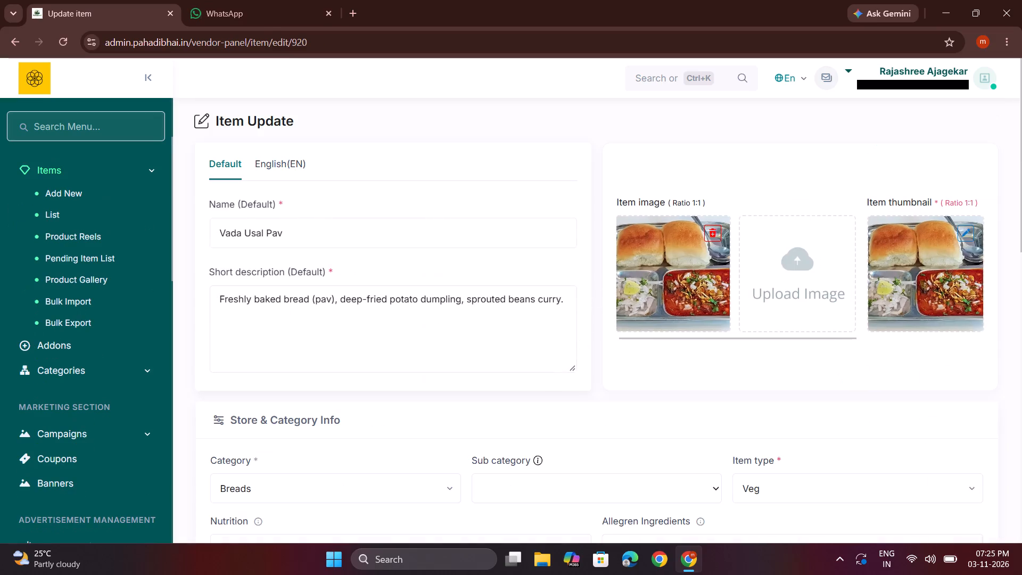
scroll(541, 368, down, 10)
click(624, 245)
key(Left)
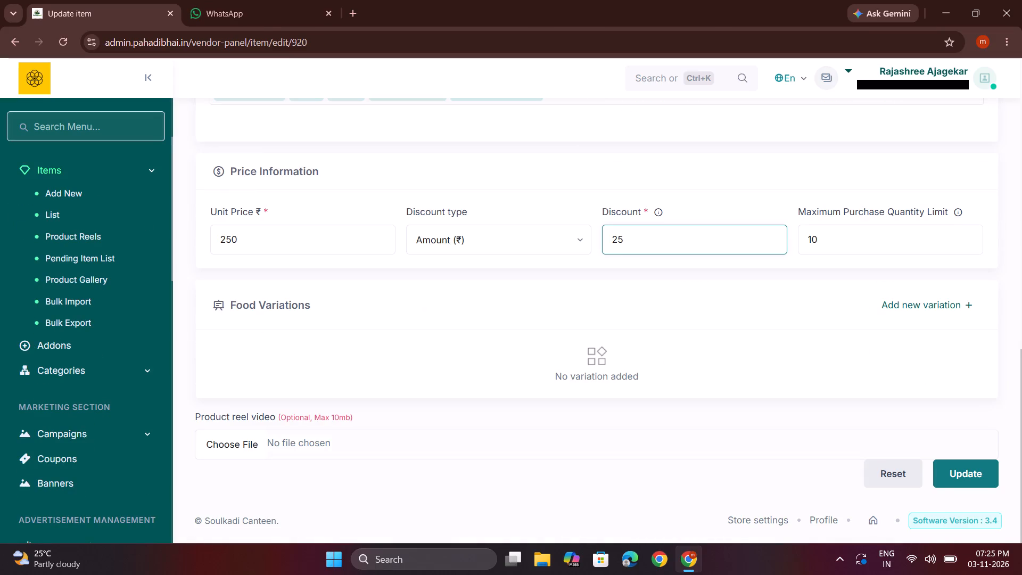
key(BackSpace)
key(1)
click(985, 474)
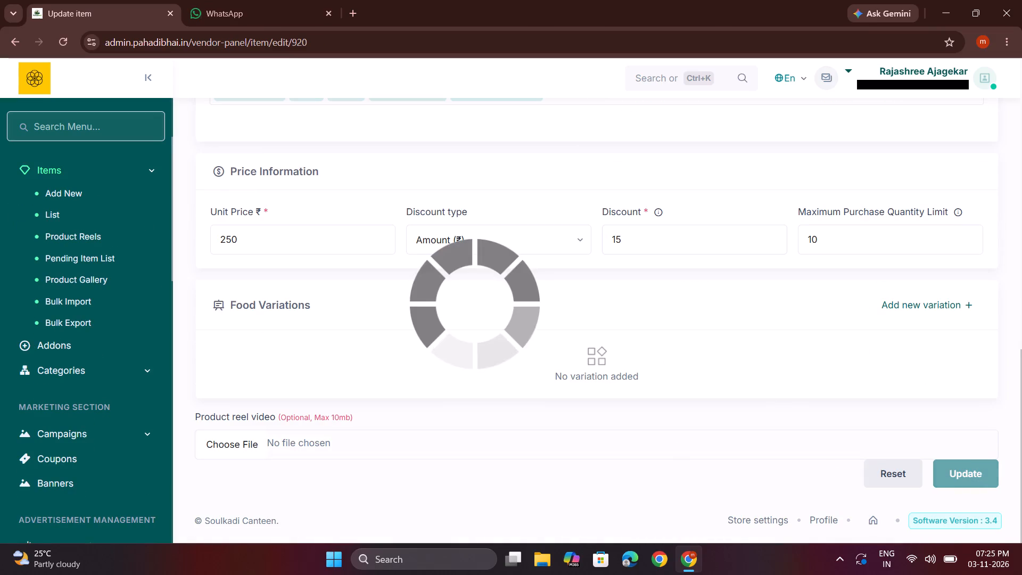
Return to the full item list after the Vada Usal Pav update and go to page 3.
click(58, 218)
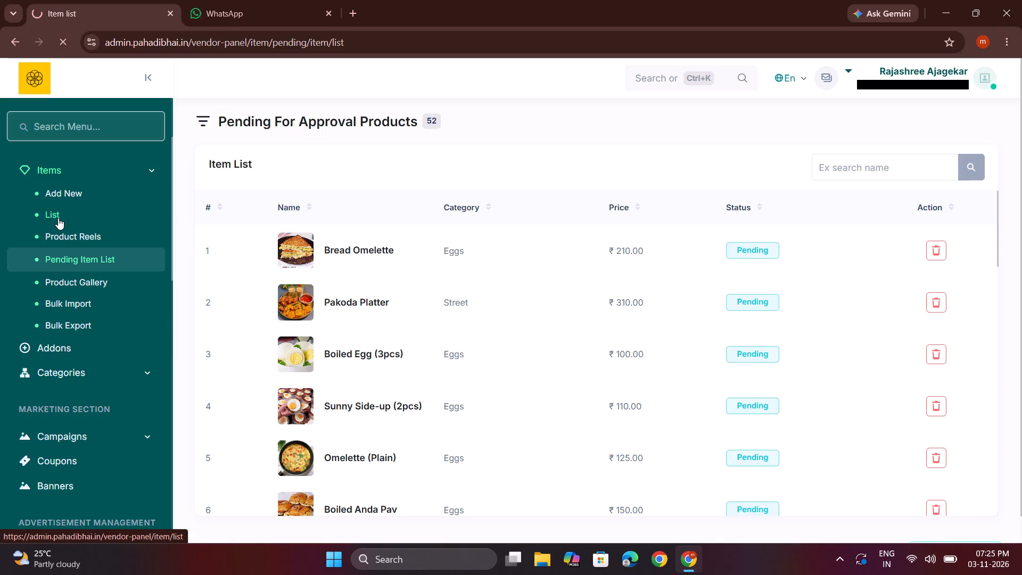
scroll(448, 395, down, 5)
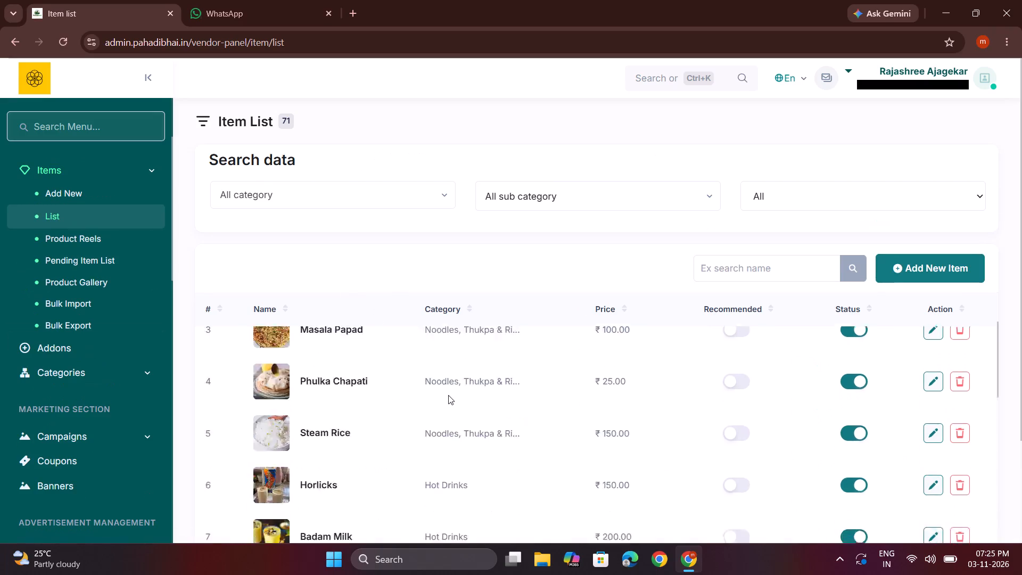
scroll(448, 395, down, 12)
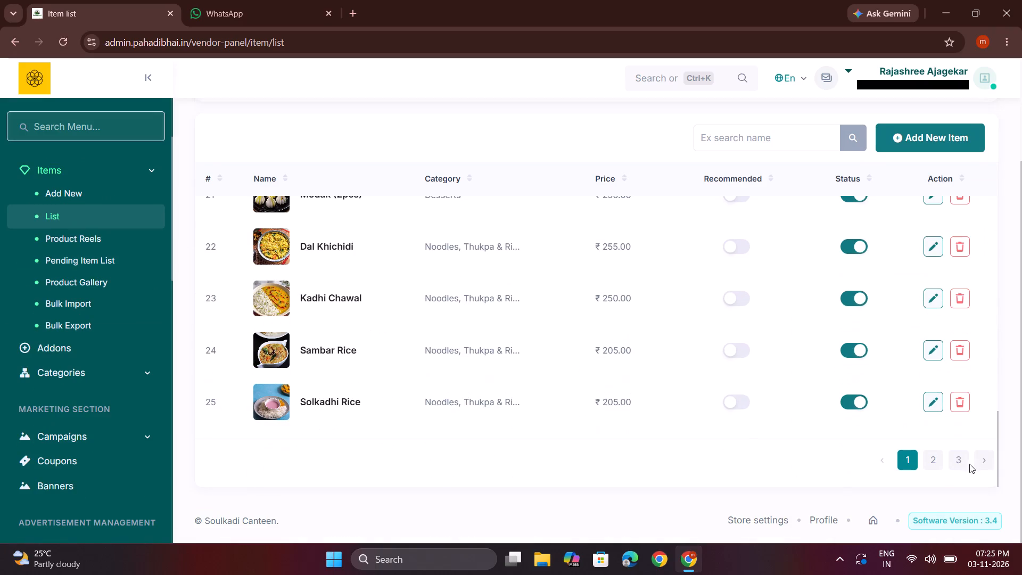
click(962, 460)
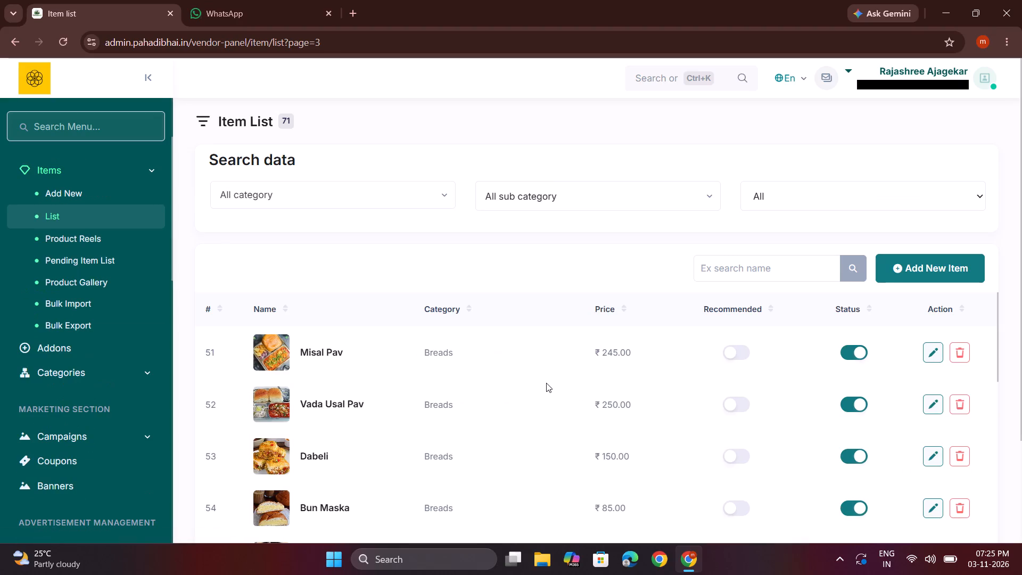
Open the Dabeli item, set its discount to ₹15, and submit the update.
scroll(546, 383, down, 1)
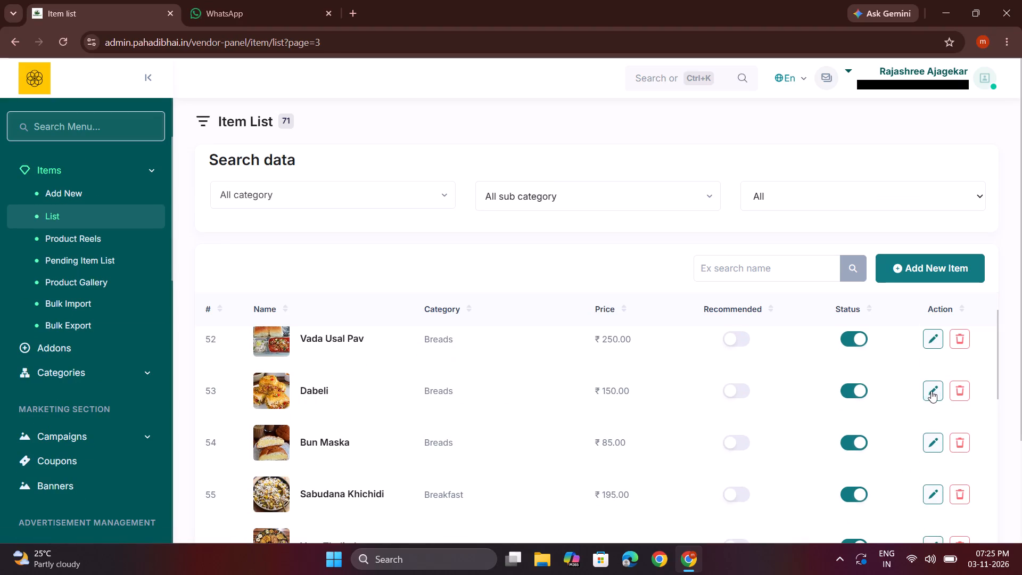
click(932, 391)
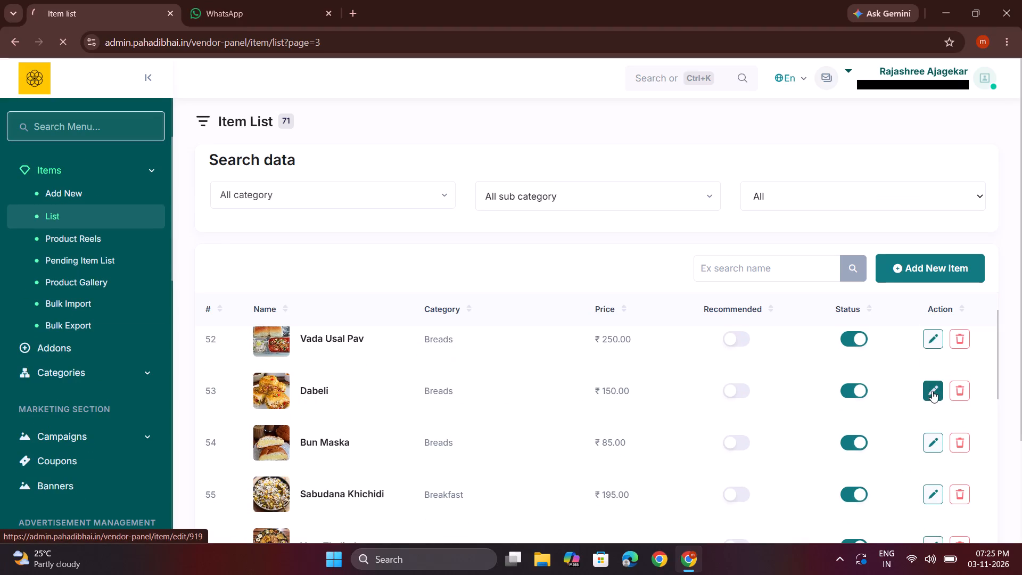
scroll(707, 434, down, 9)
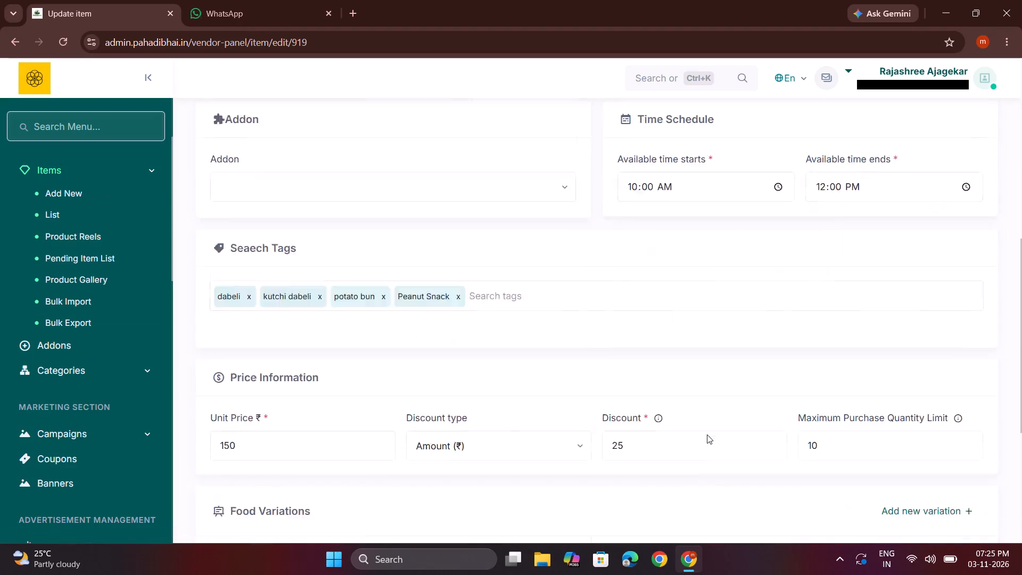
click(663, 249)
key(Left)
key(BackSpace)
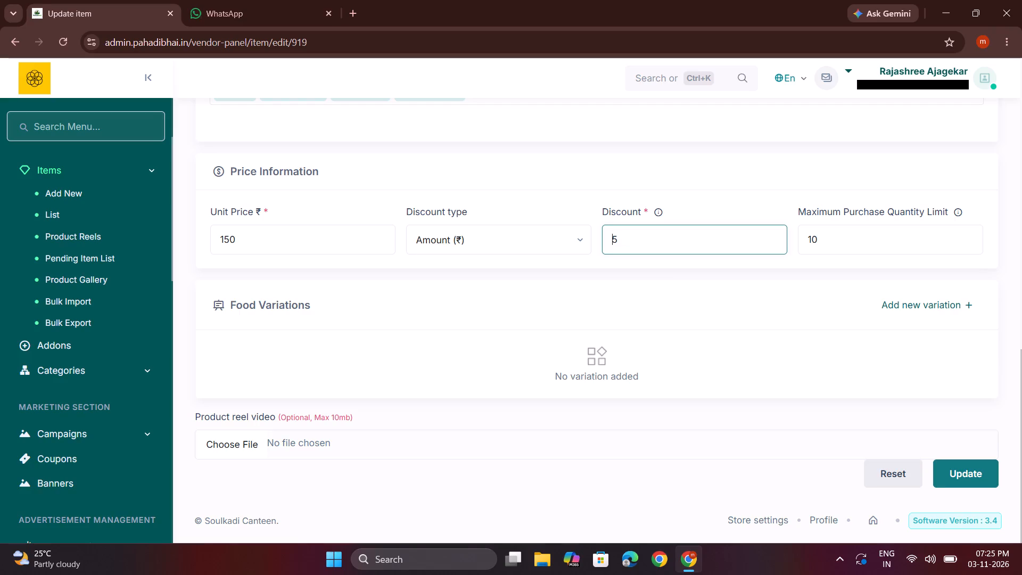
key(1)
click(983, 485)
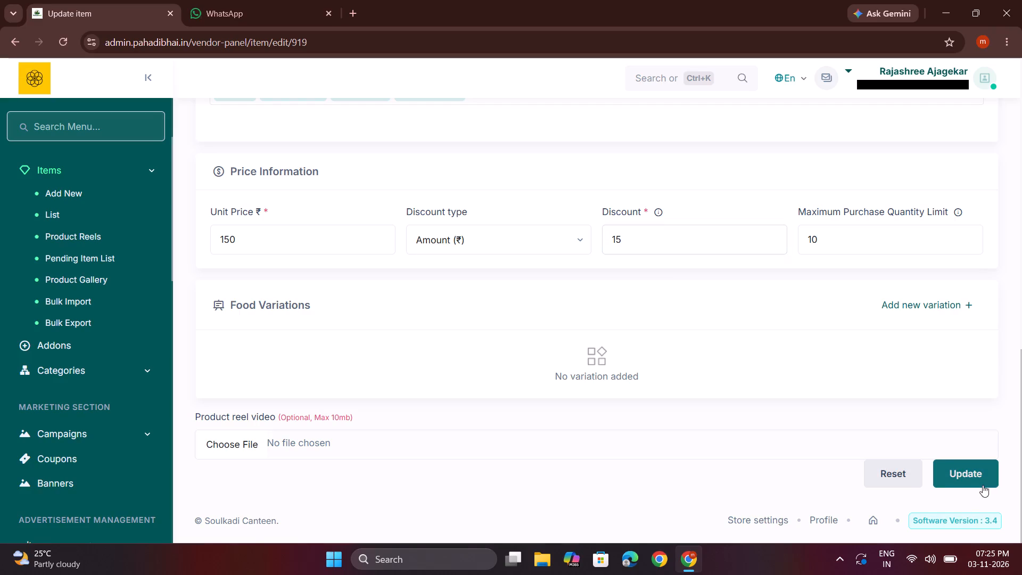
Return to the full item list after the Dabeli update and go to page 3.
click(94, 211)
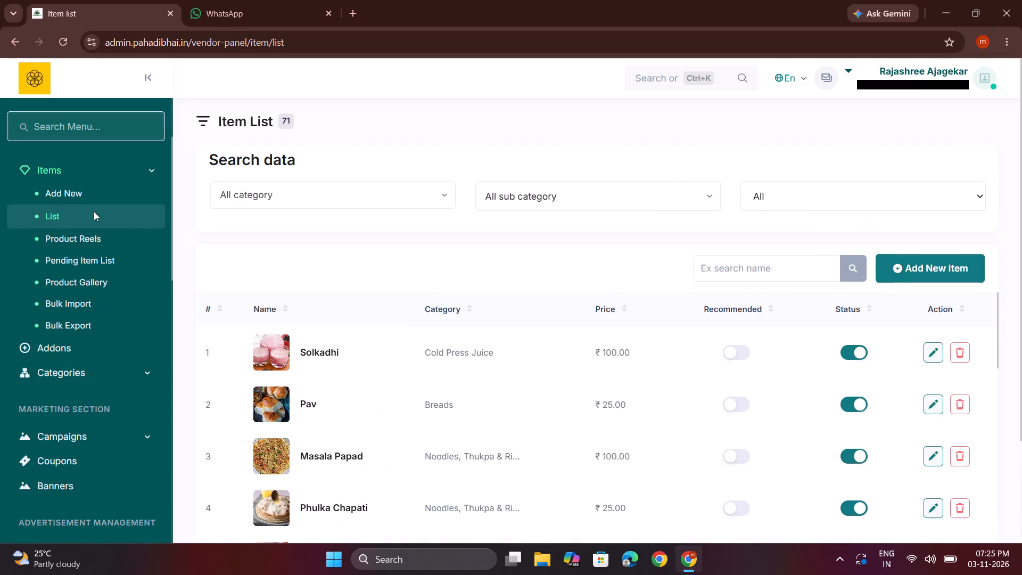
scroll(386, 372, down, 20)
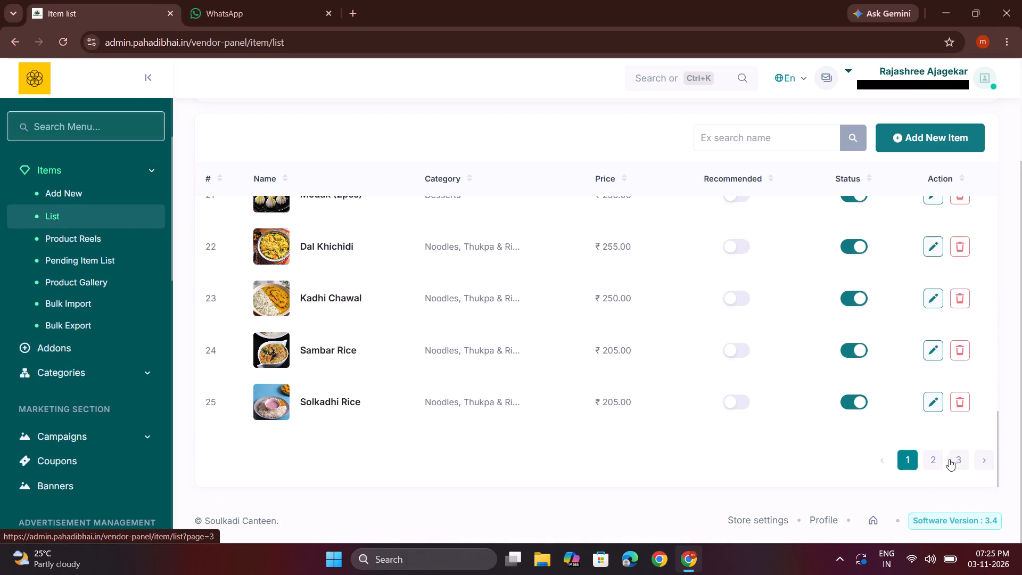
click(951, 459)
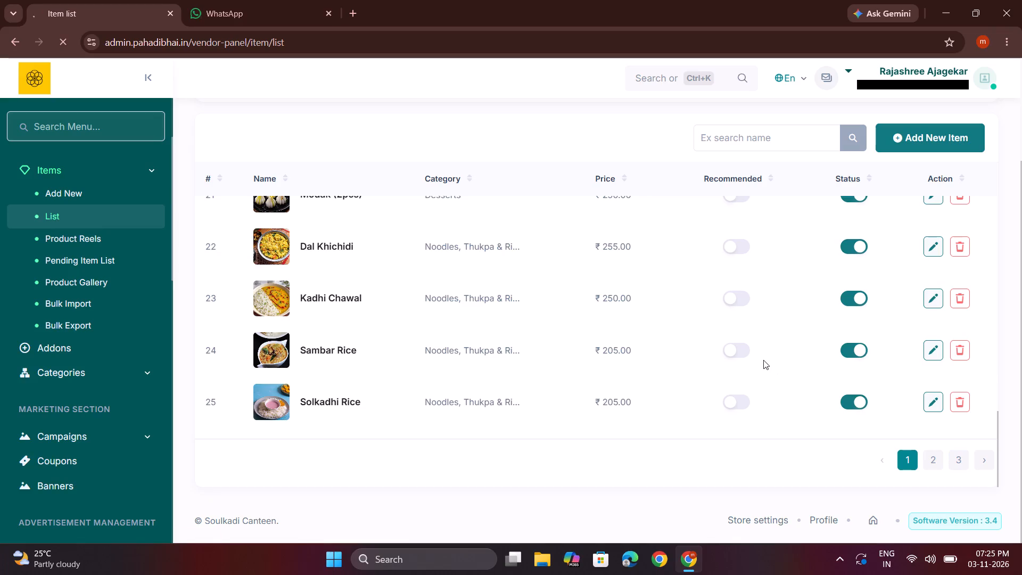
Open the Bun Maska item, set its unit price to ₹95, and submit the update.
scroll(522, 457, down, 1)
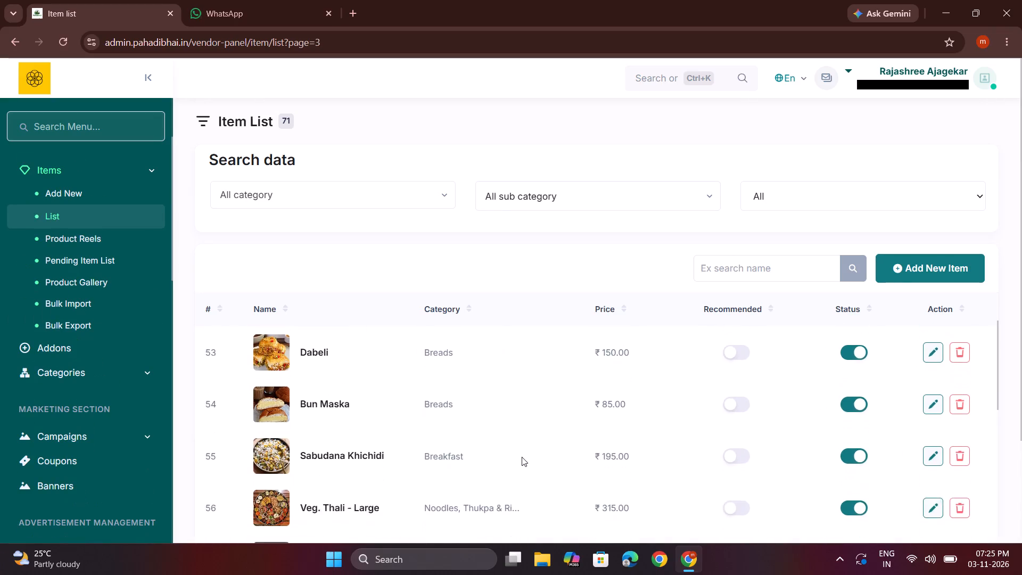
scroll(522, 457, down, 1)
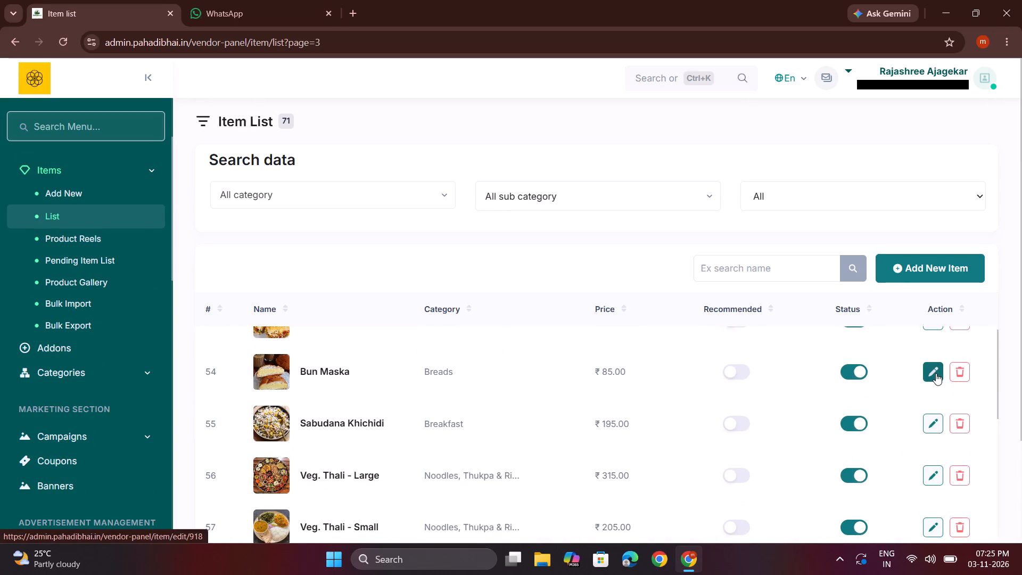
click(936, 373)
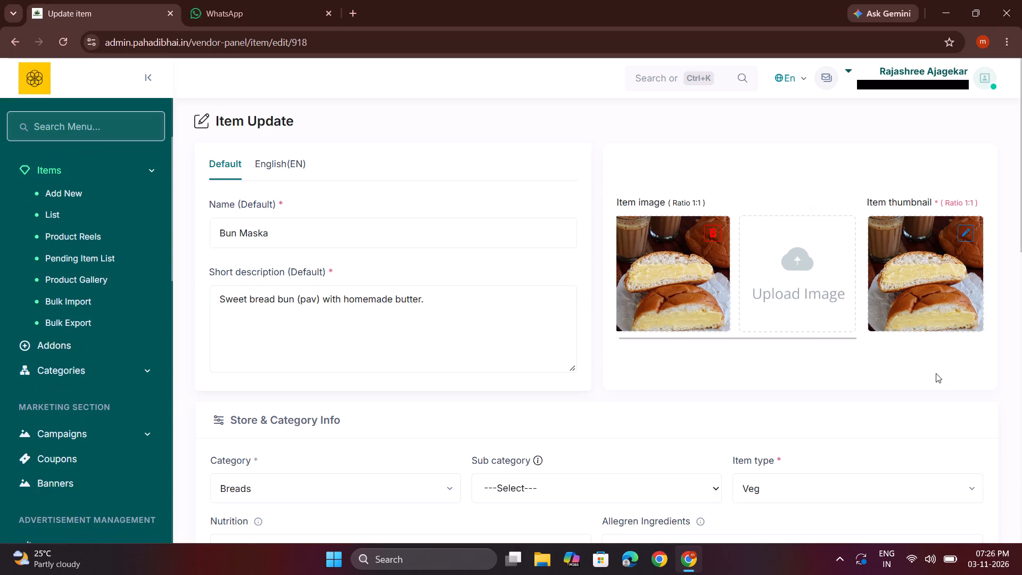
scroll(1021, 465, down, 10)
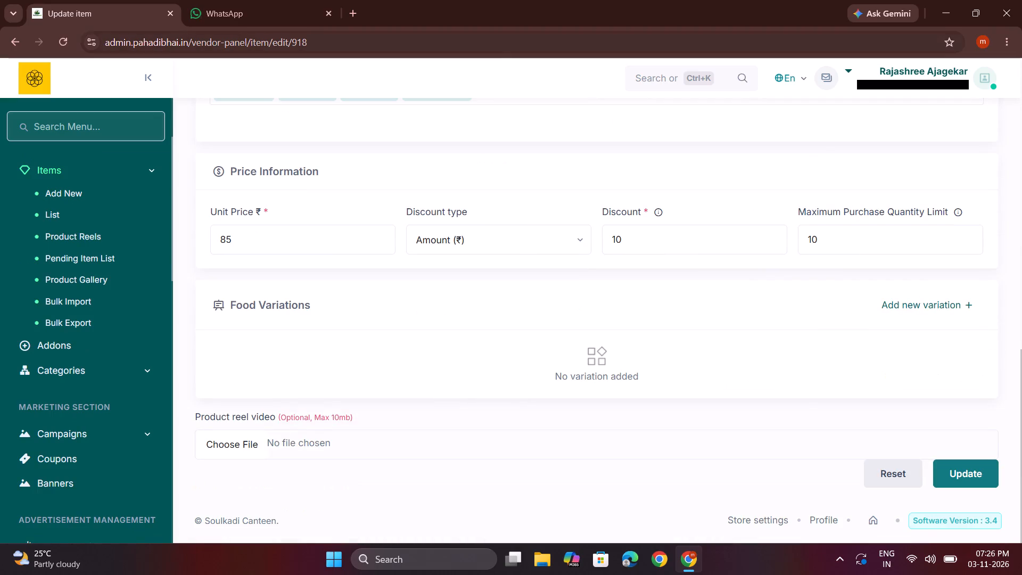
click(230, 240)
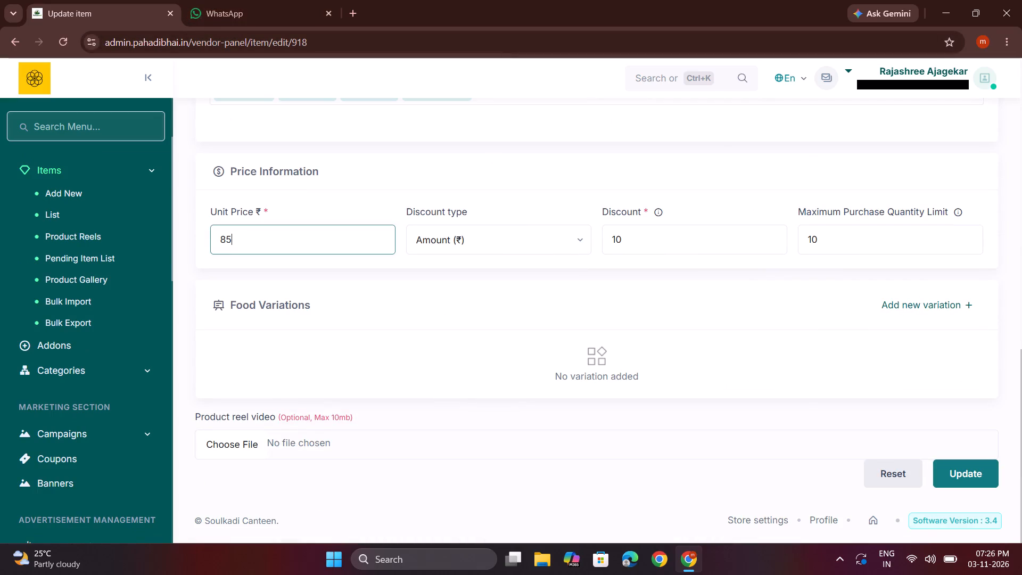
key(Left)
key(BackSpace)
key(9)
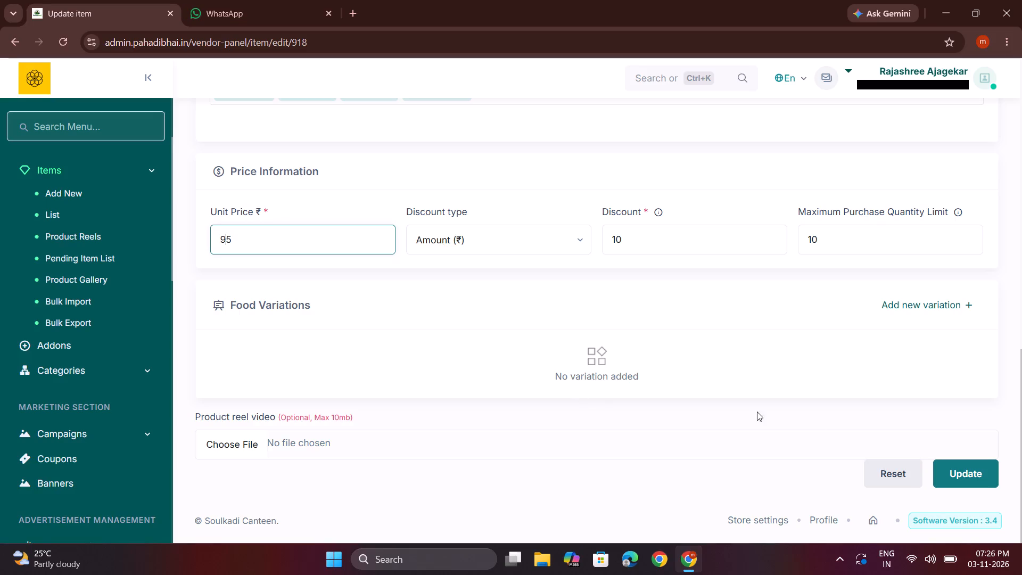
click(955, 468)
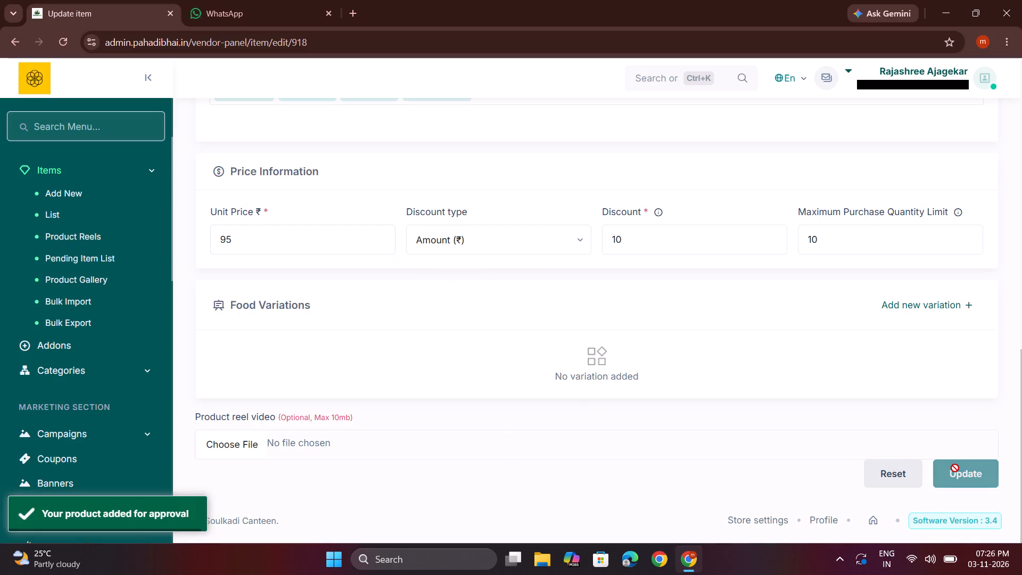
Return to the full item list after the Bun Maska update and go to page 3.
click(51, 217)
click(51, 217)
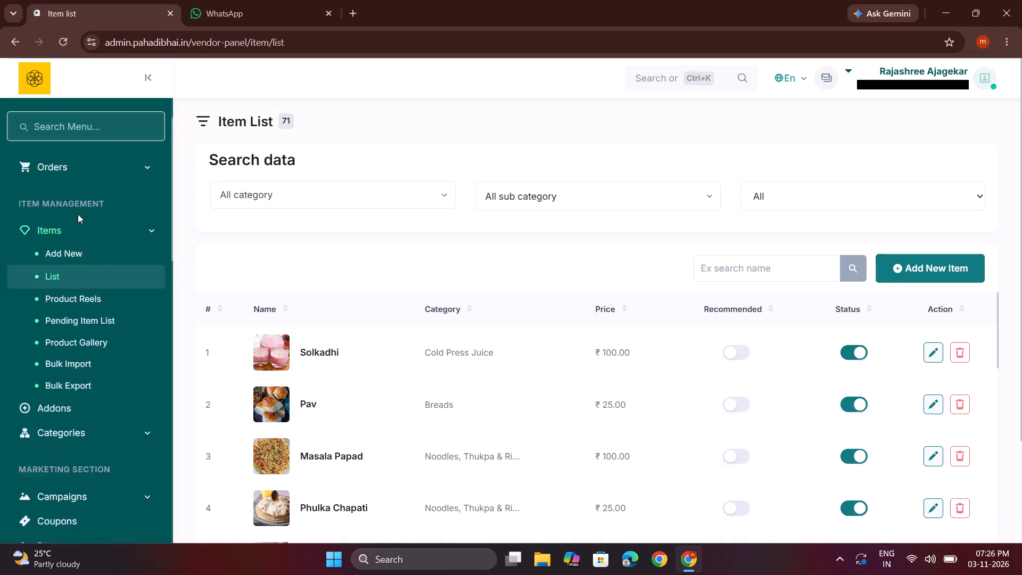
scroll(473, 366, down, 20)
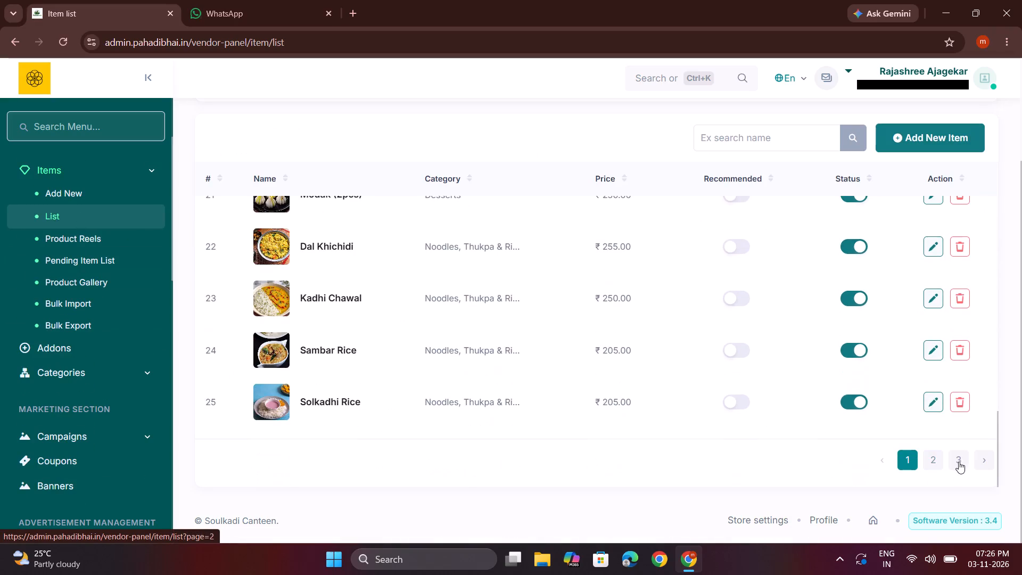
click(961, 461)
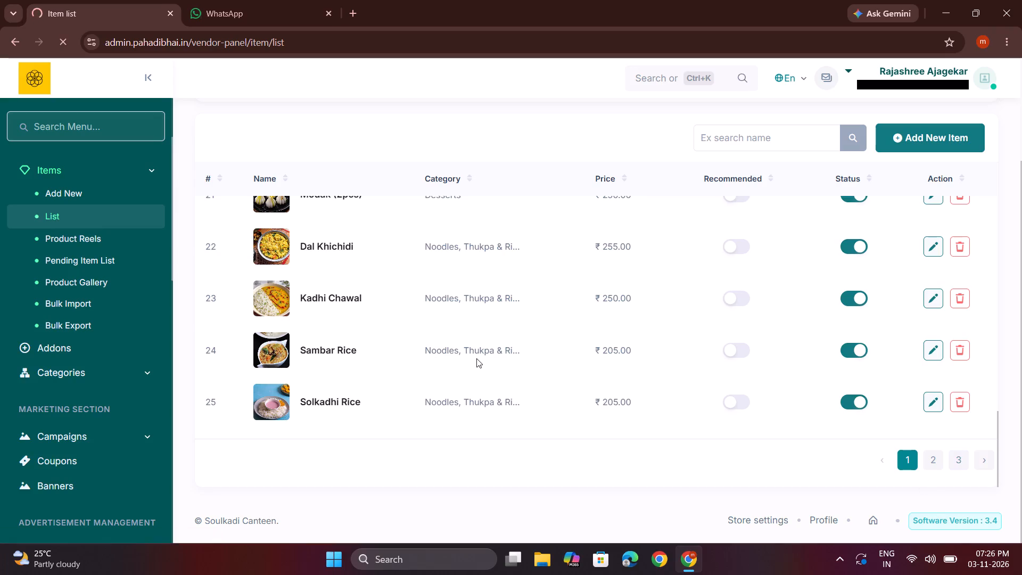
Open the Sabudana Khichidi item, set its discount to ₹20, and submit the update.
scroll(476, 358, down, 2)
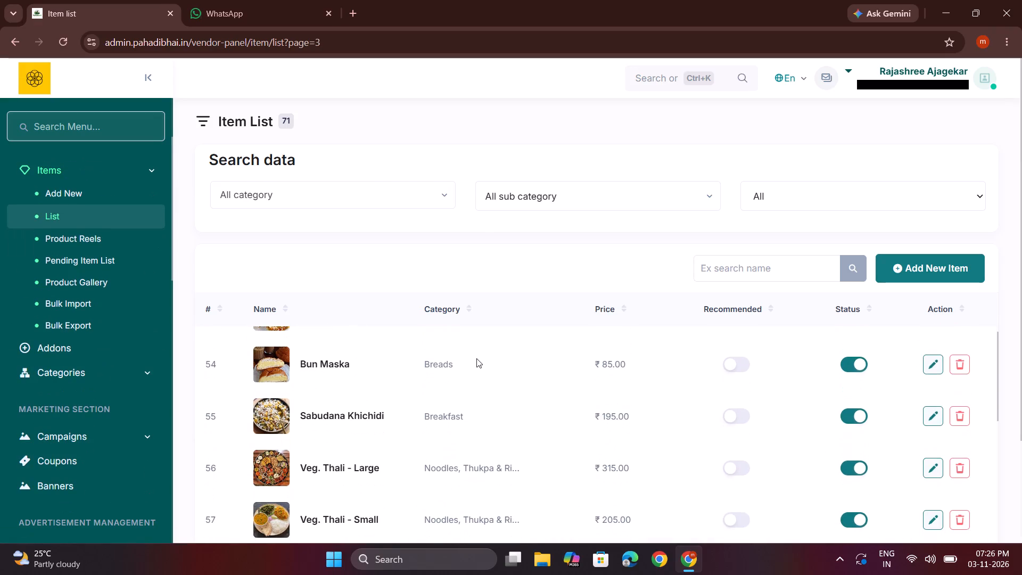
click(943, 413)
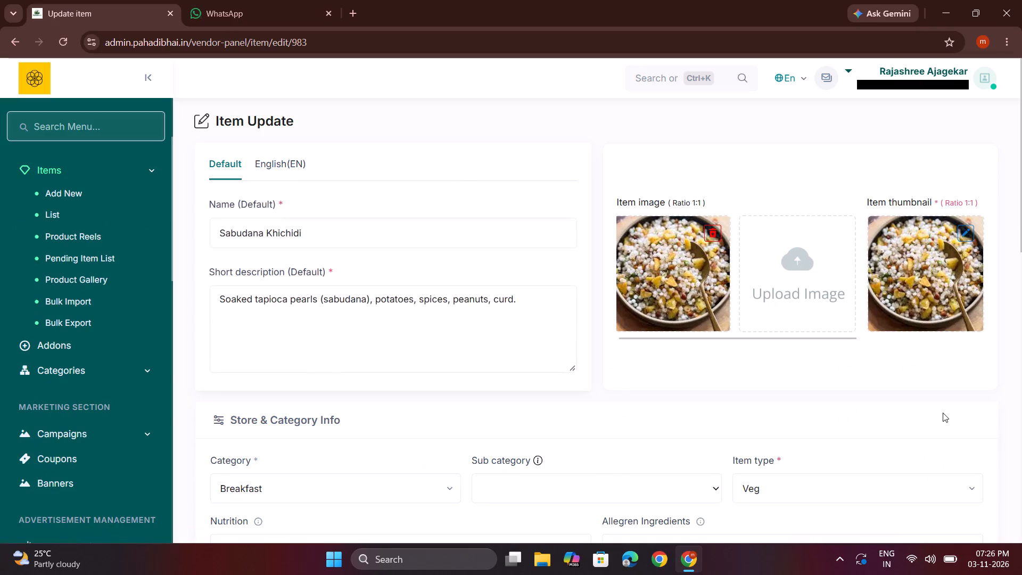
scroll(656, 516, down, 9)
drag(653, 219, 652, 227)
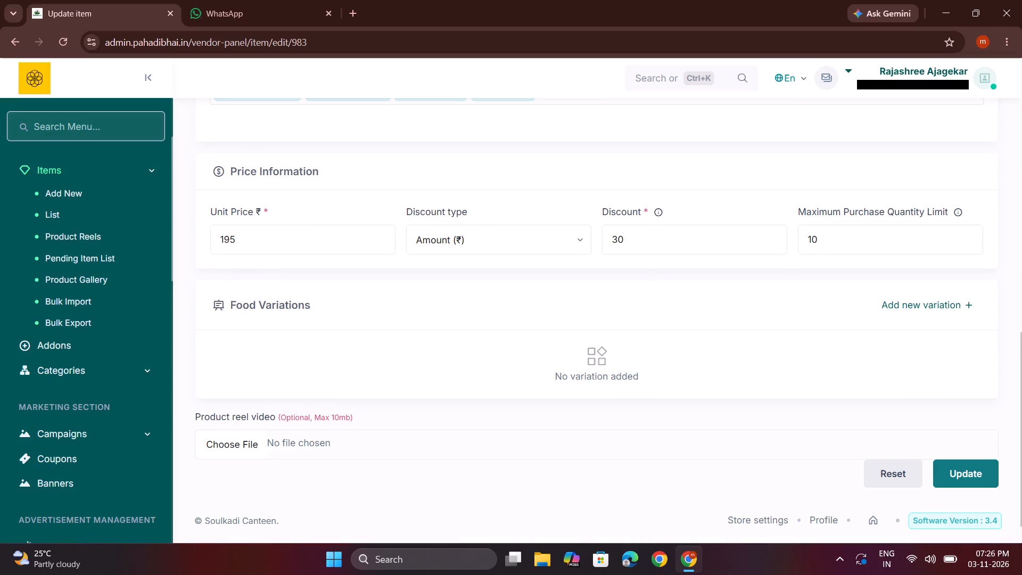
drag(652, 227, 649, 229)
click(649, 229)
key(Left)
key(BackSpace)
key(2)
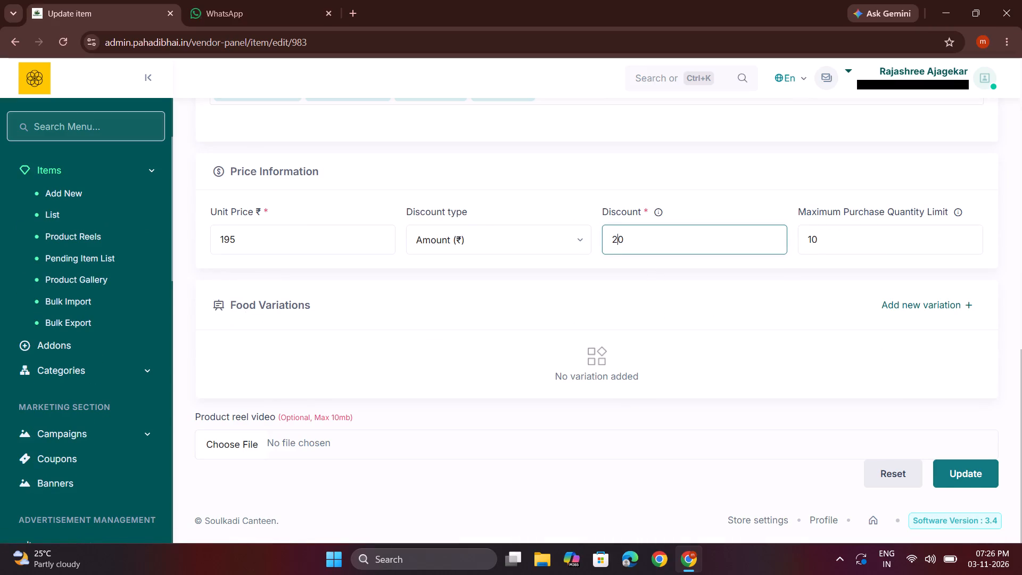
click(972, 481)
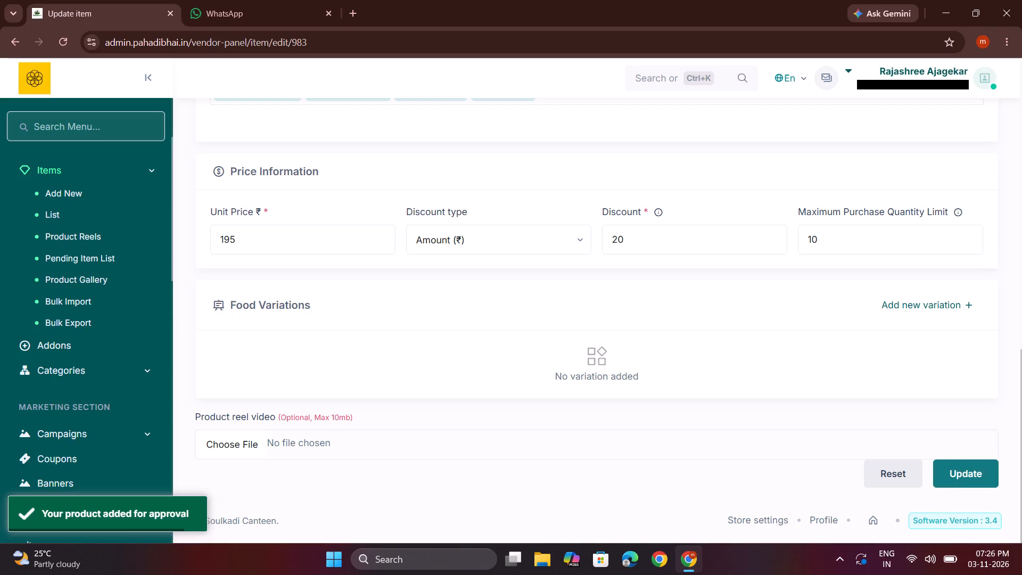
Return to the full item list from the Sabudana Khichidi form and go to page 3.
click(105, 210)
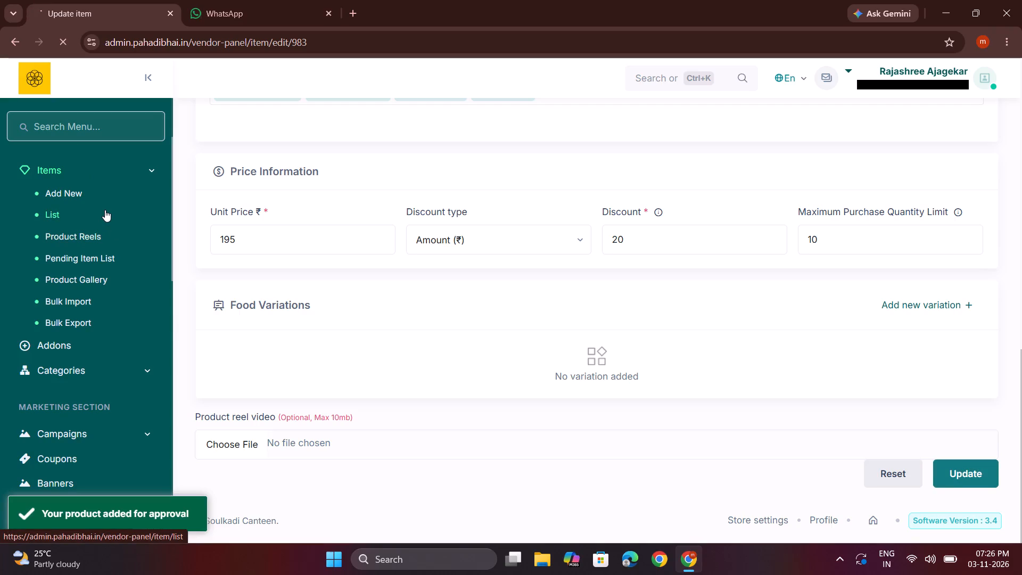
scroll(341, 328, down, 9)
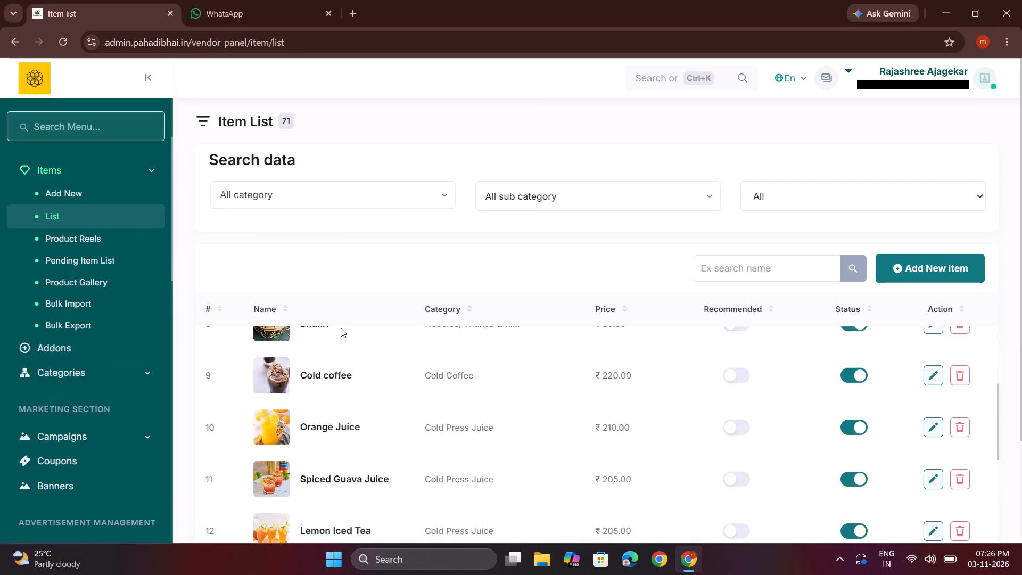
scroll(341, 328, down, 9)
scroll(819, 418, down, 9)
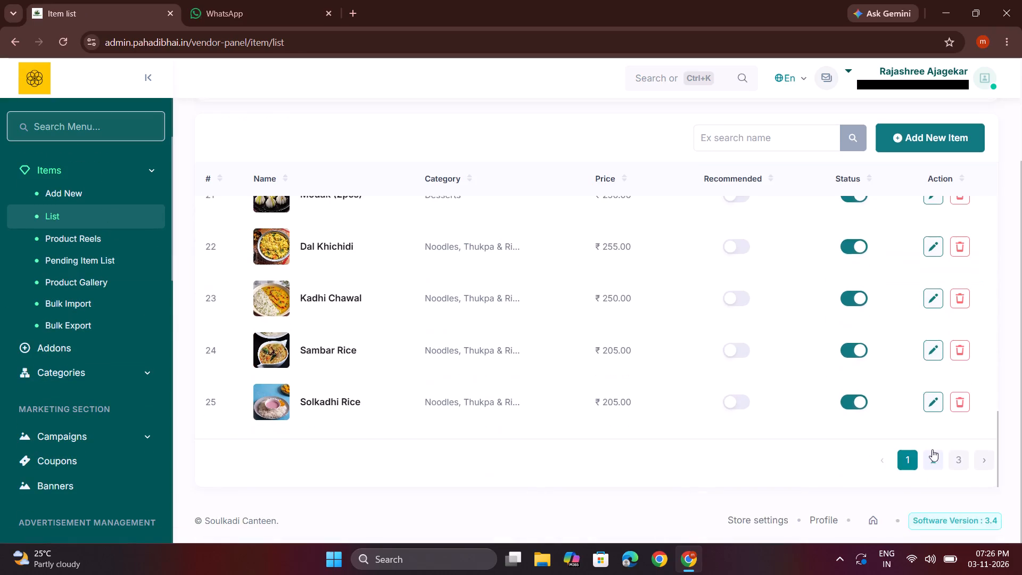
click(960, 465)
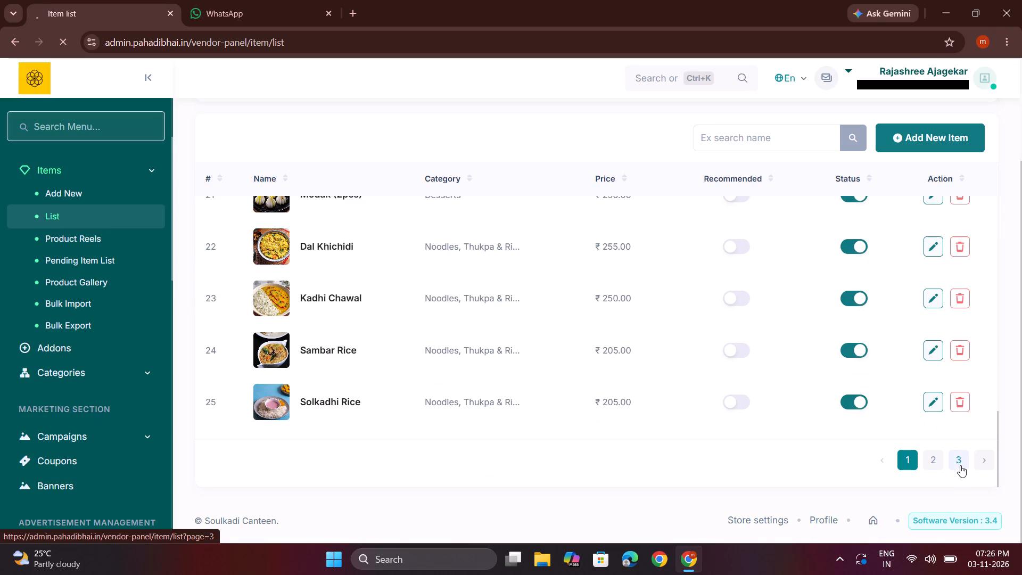
Reopen the Sabudana Khichidi item, set its discount to ₹20, and submit the update again.
scroll(564, 397, down, 1)
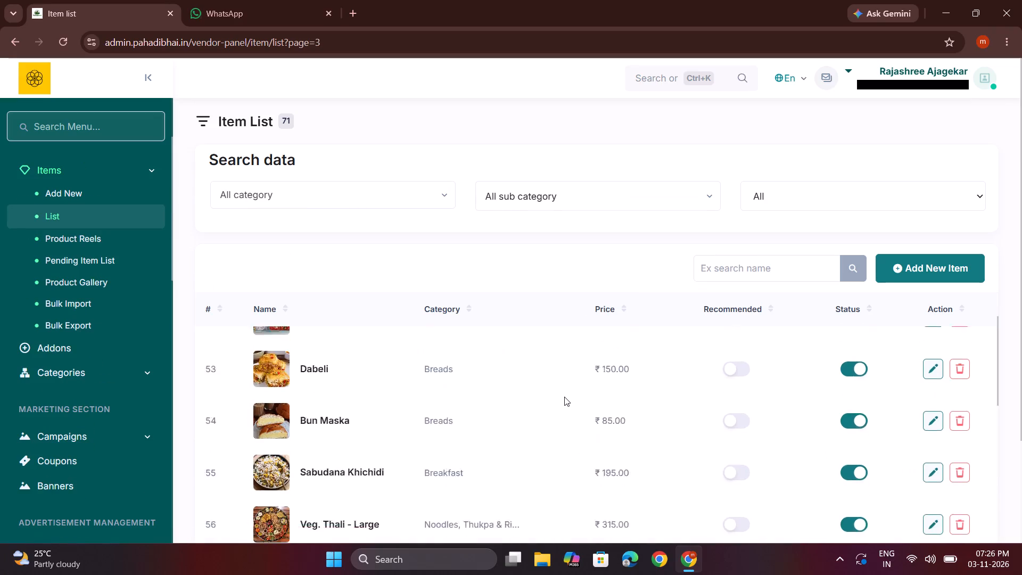
scroll(564, 397, down, 2)
click(927, 381)
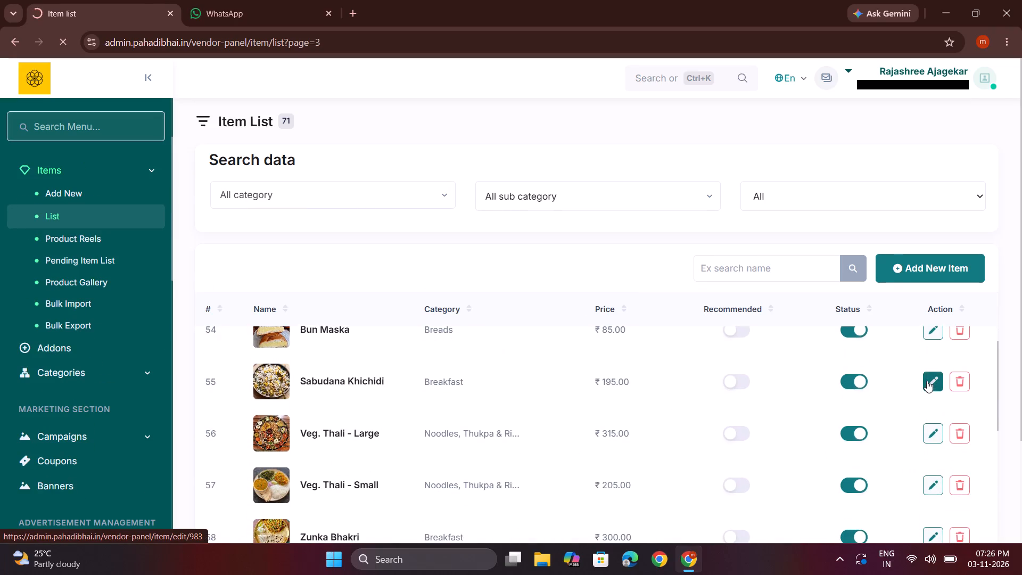
scroll(584, 399, down, 9)
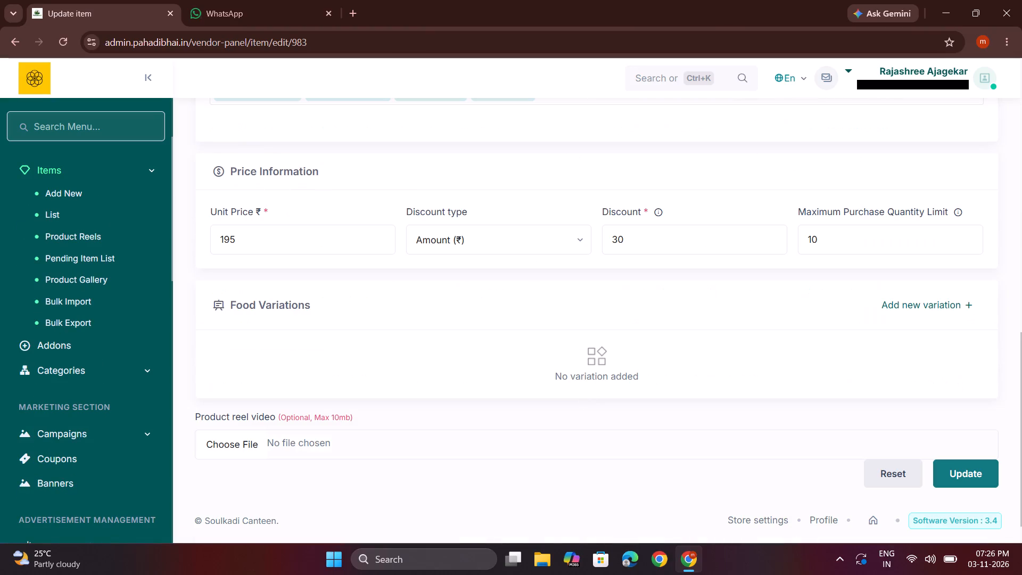
click(654, 226)
key(Left)
key(BackSpace)
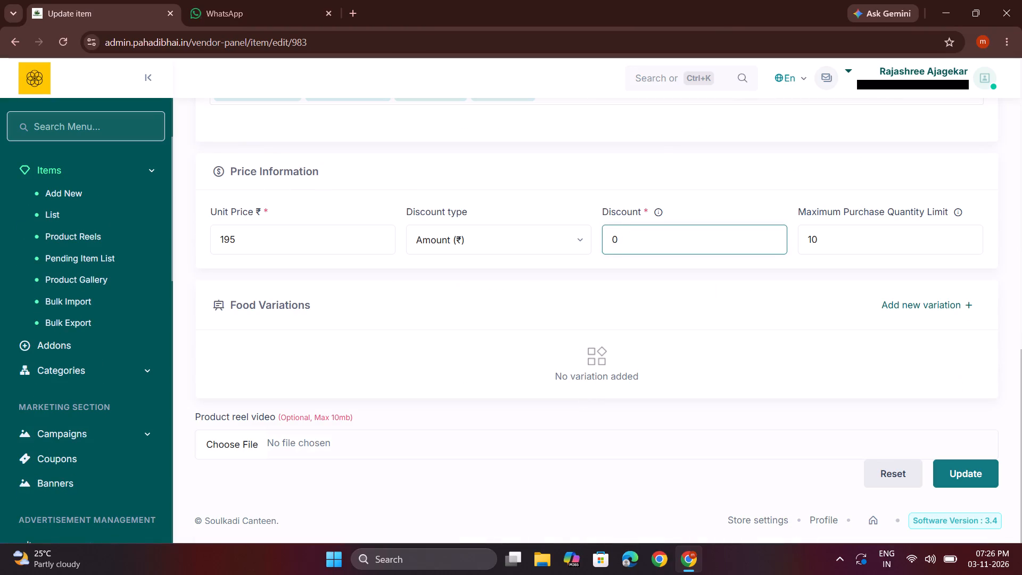
key(2)
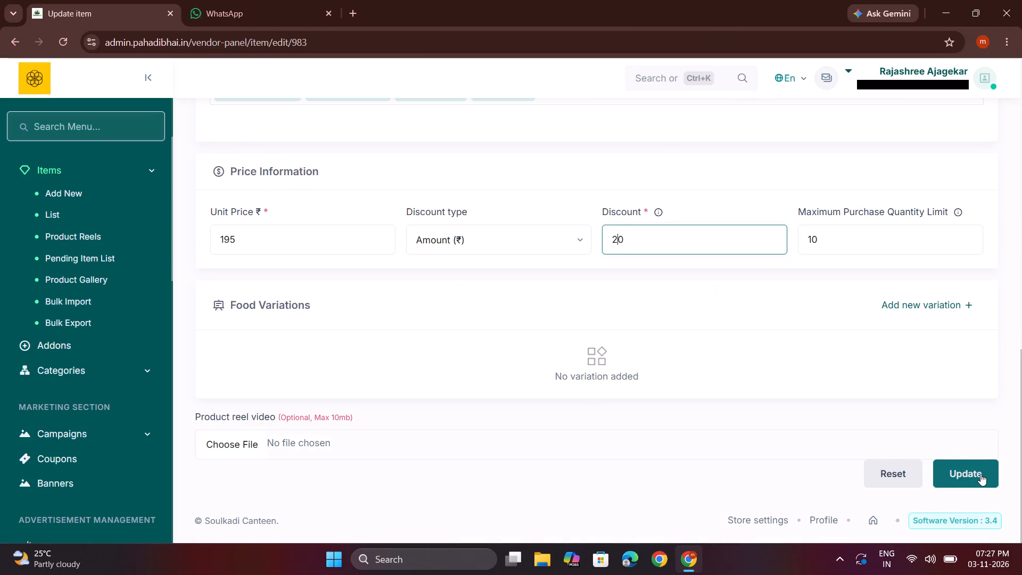
click(980, 474)
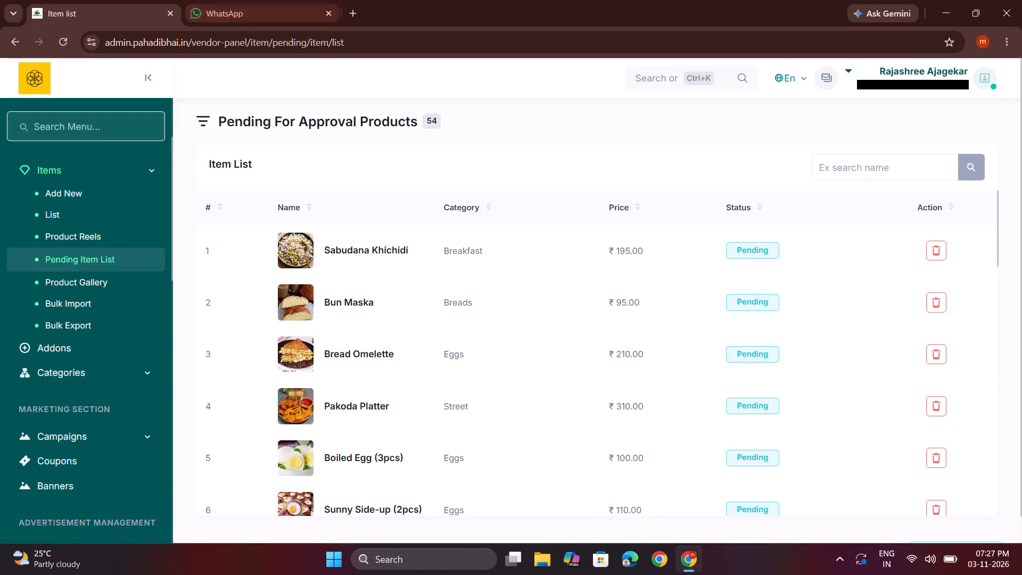
Return to the full item list after the Sabudana Khichidi update and go to page 3.
click(52, 219)
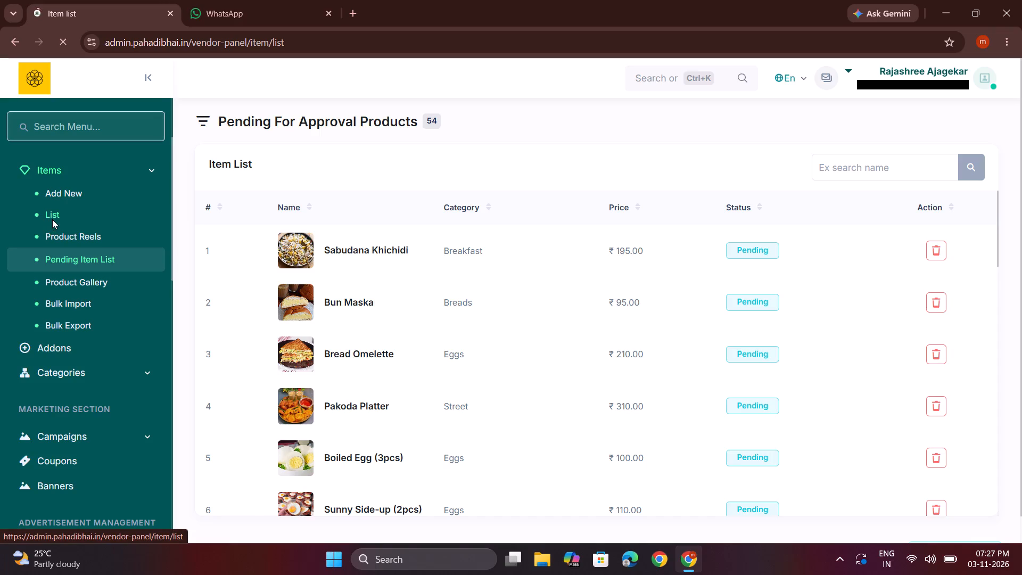
scroll(254, 384, down, 20)
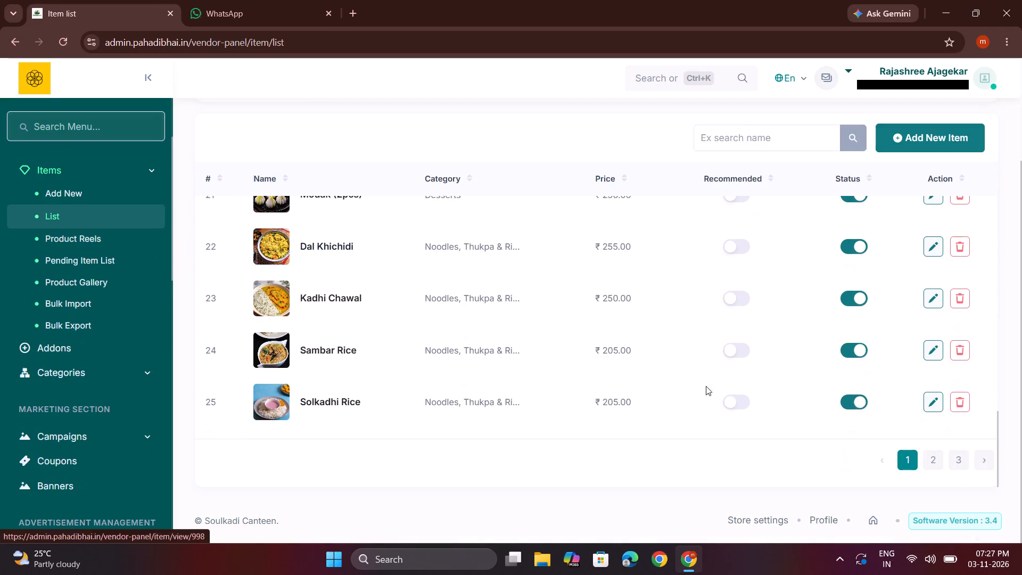
click(962, 458)
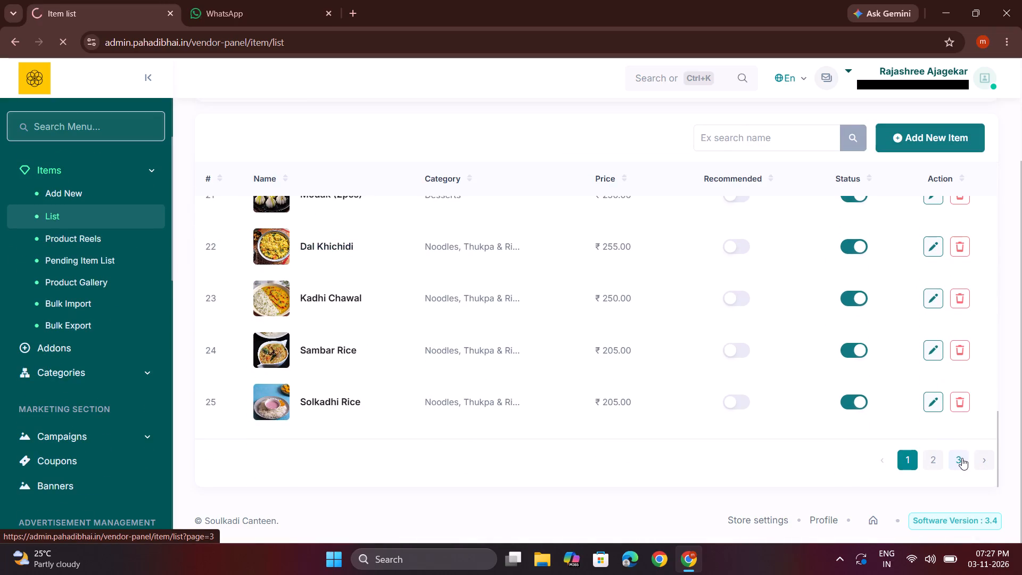
click(960, 469)
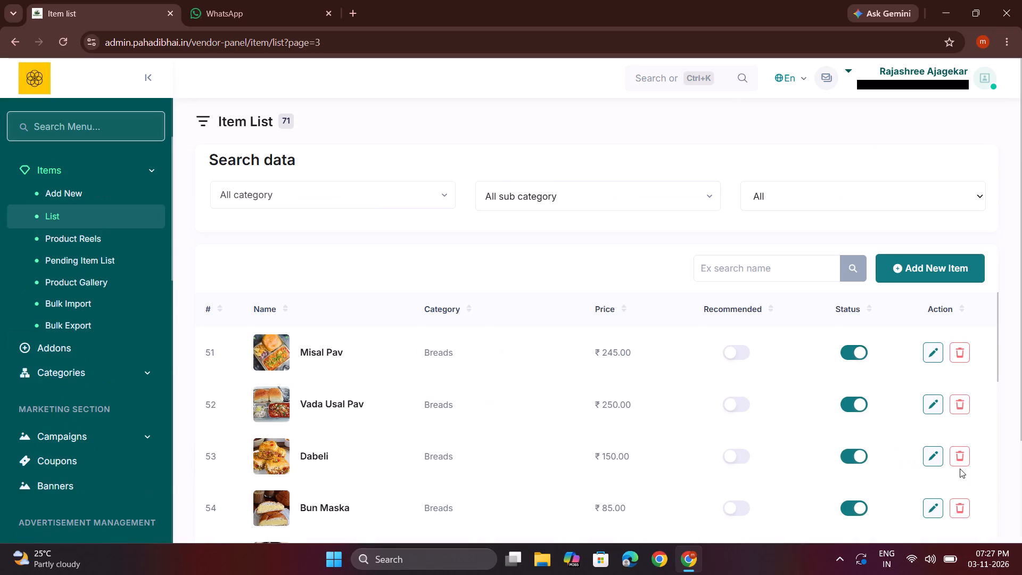
Open the Veg. Thali - Large item, set its discount to ₹20, and submit the update.
scroll(620, 417, down, 5)
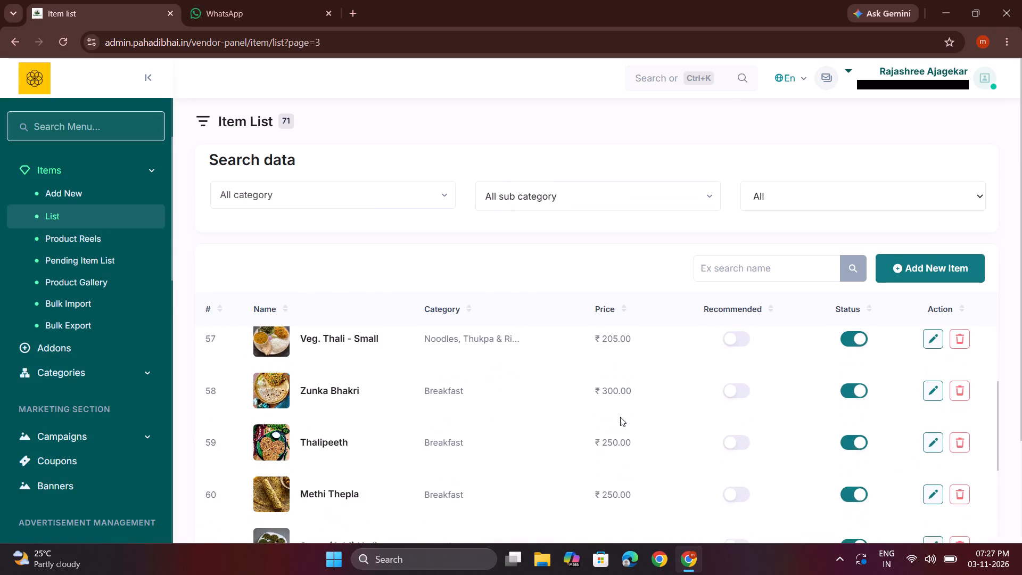
scroll(620, 417, up, 3)
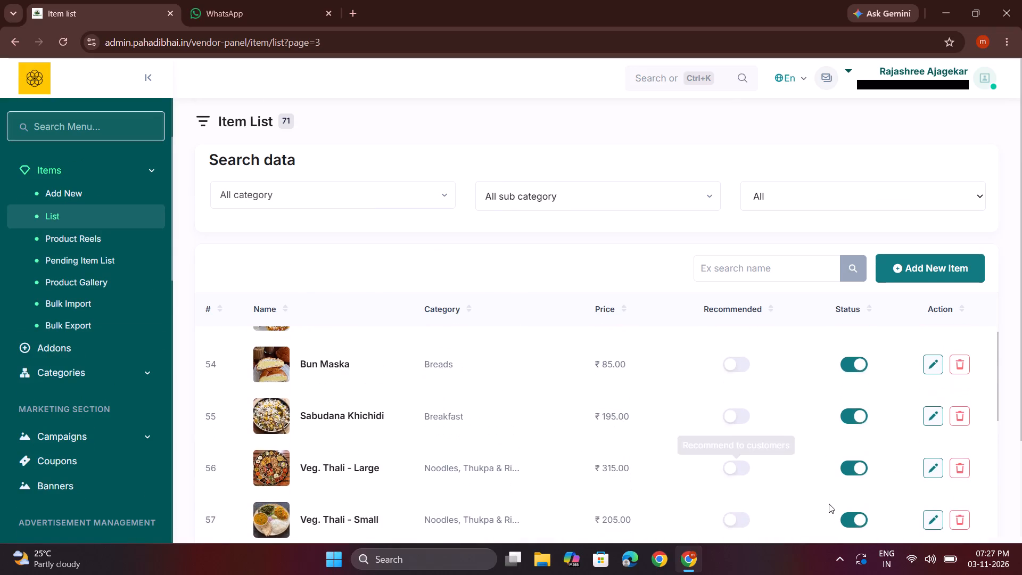
click(934, 466)
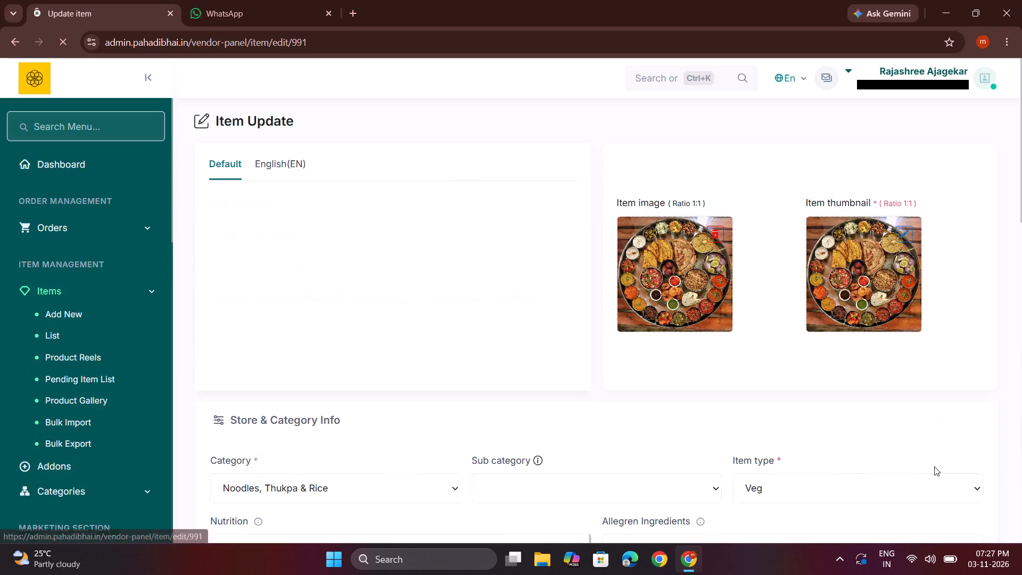
scroll(491, 458, down, 10)
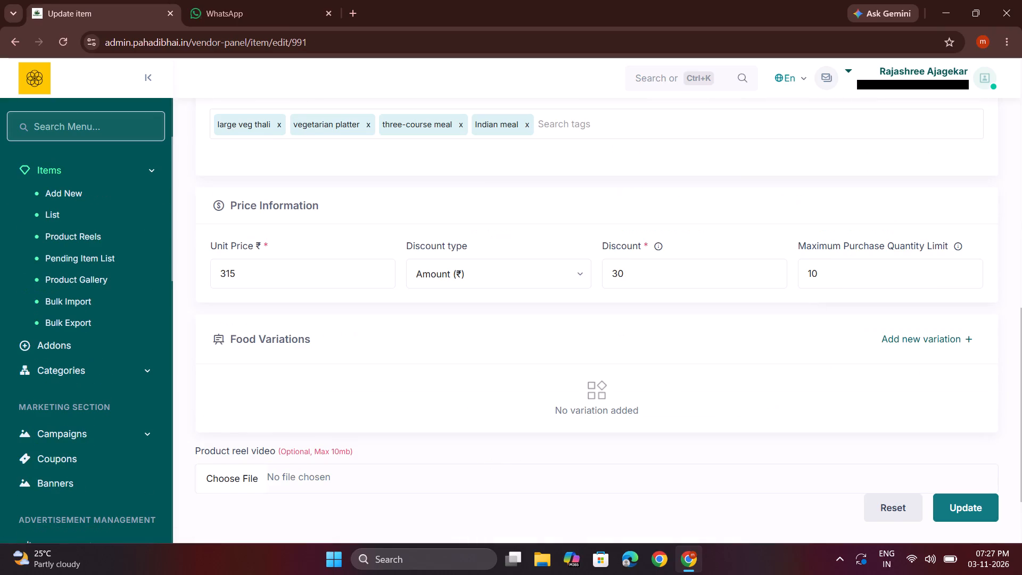
click(657, 229)
key(Left)
key(BackSpace)
key(2)
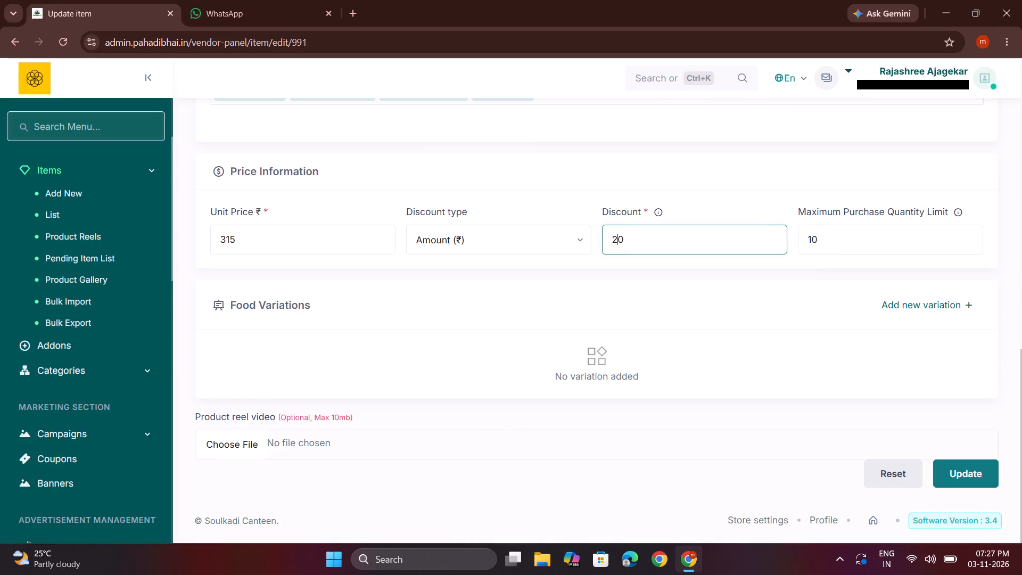
click(955, 477)
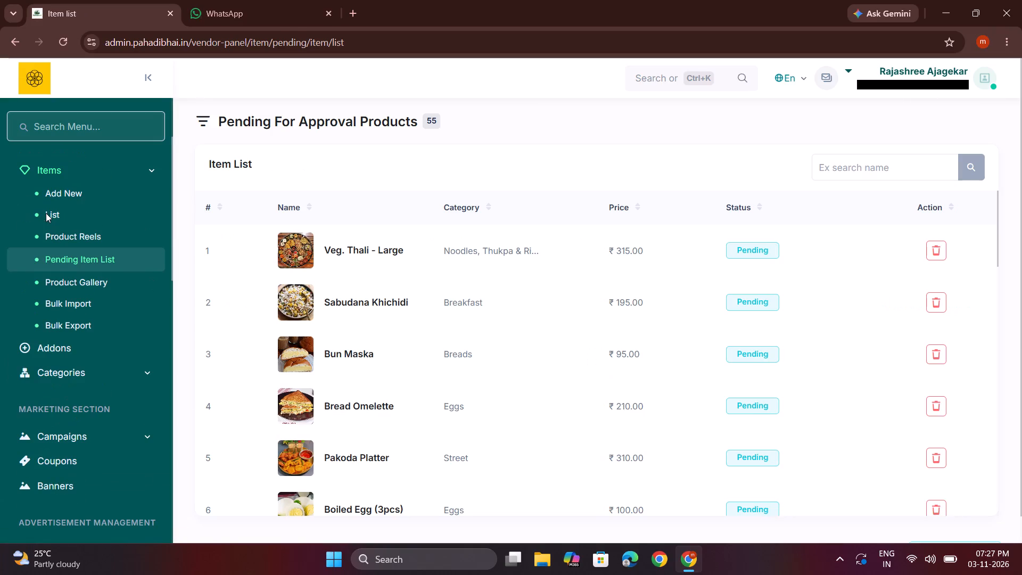
Return to the full item list after the Veg. Thali - Large update and go to page 3.
click(72, 215)
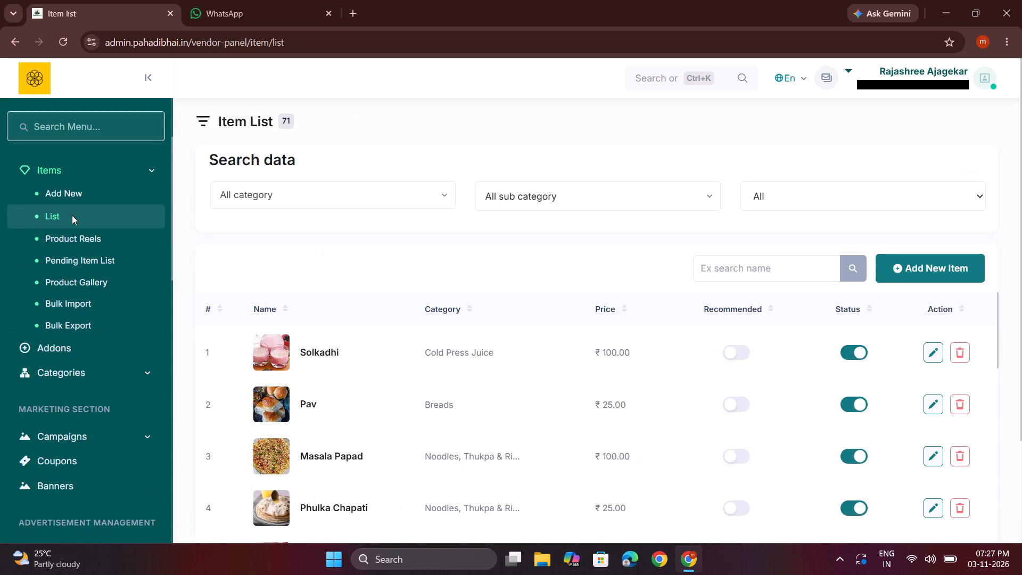
scroll(409, 251, down, 9)
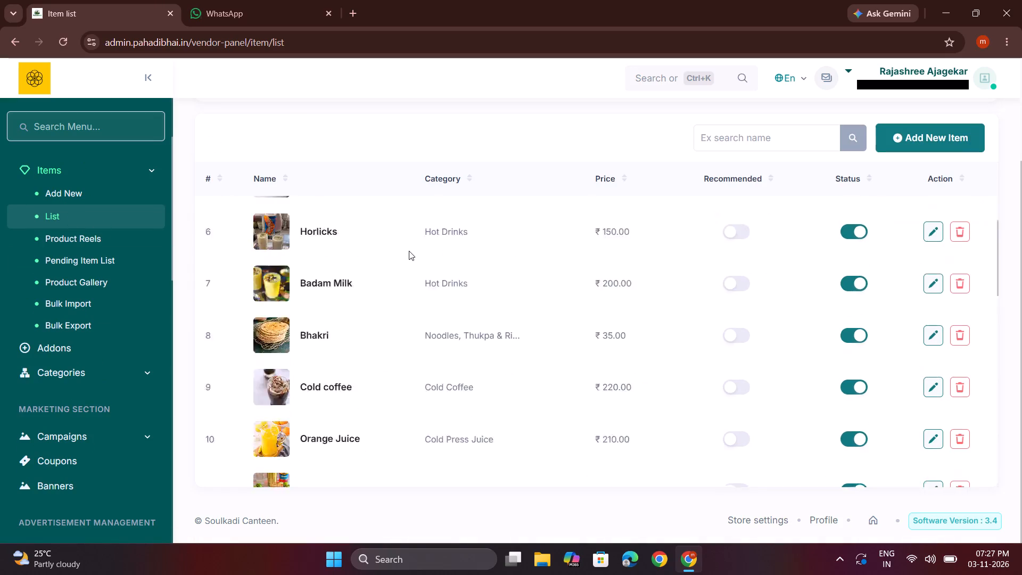
scroll(409, 251, down, 1)
scroll(573, 248, down, 8)
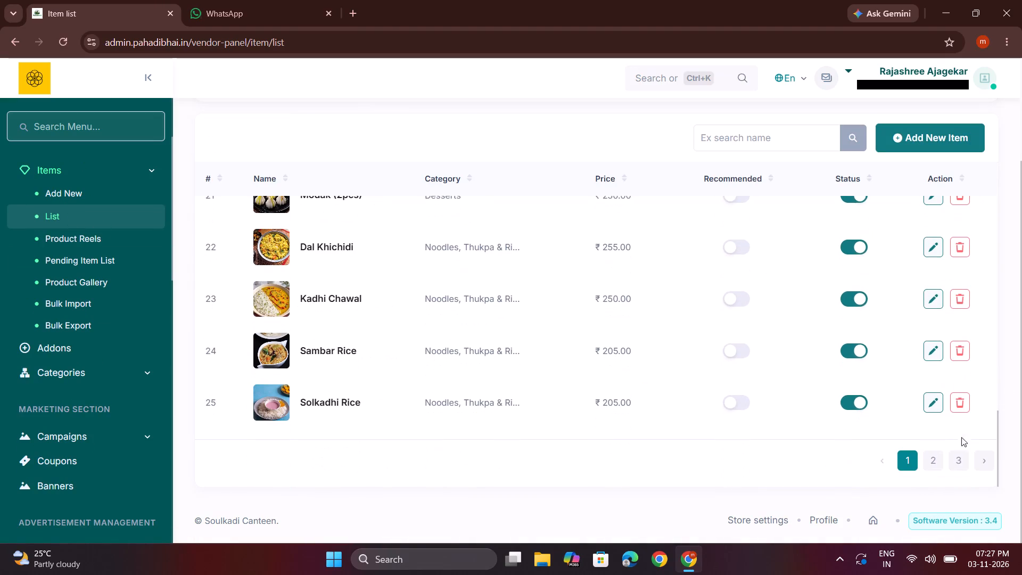
click(956, 455)
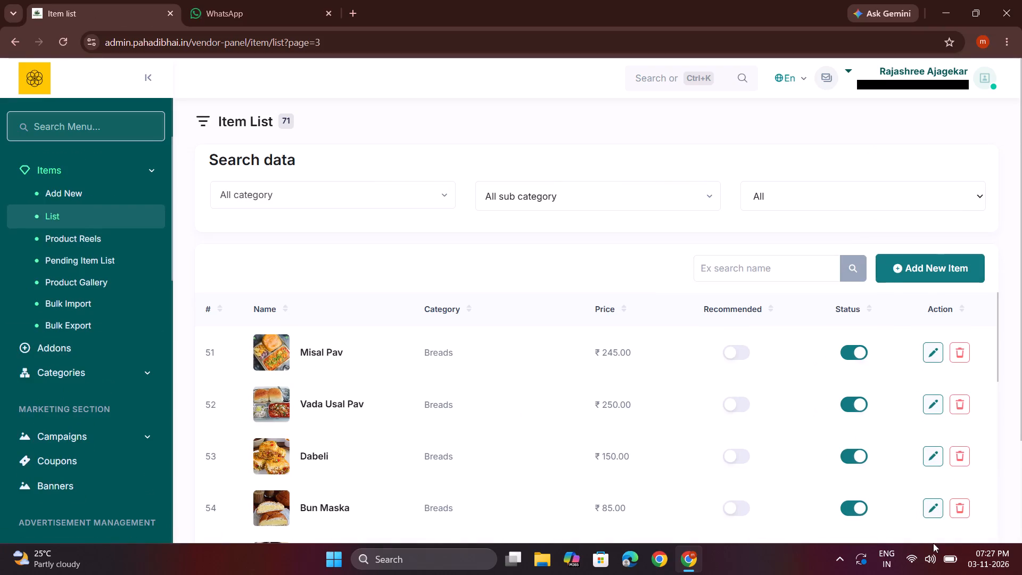
Open the Veg. Thali - Small item, set its discount to ₹10, and submit the update.
scroll(842, 574, down, 3)
scroll(719, 423, down, 1)
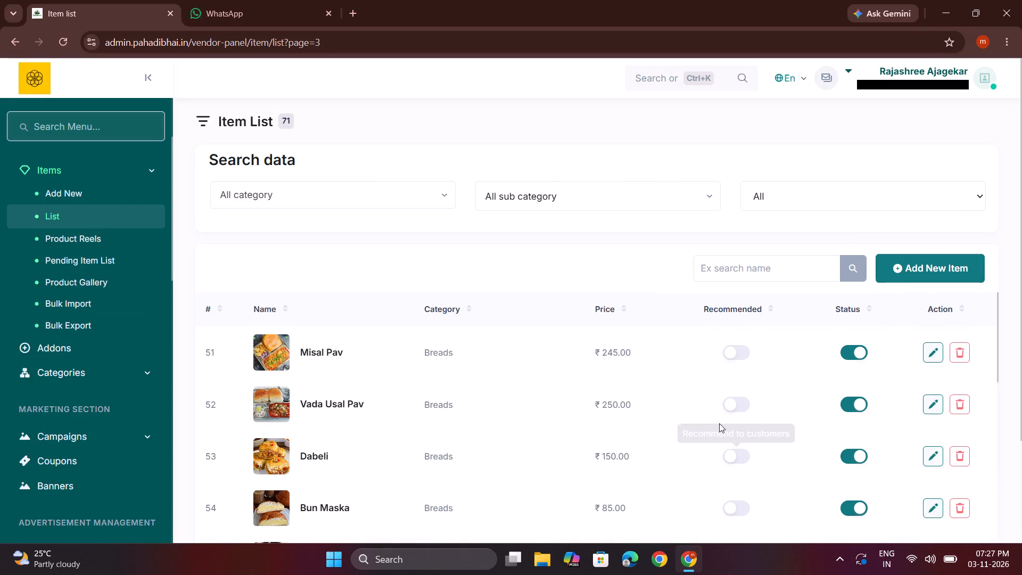
scroll(719, 423, down, 2)
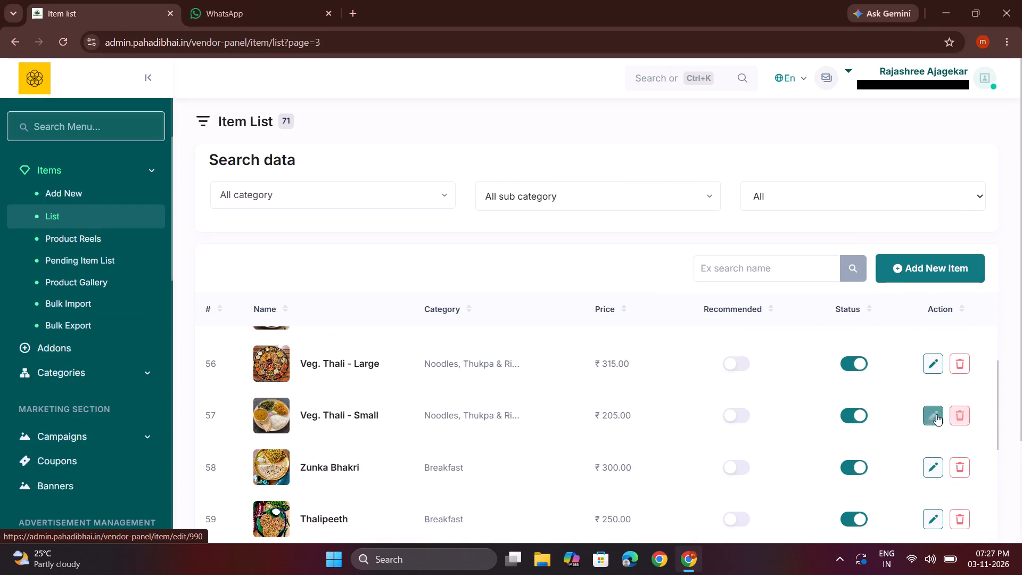
click(936, 414)
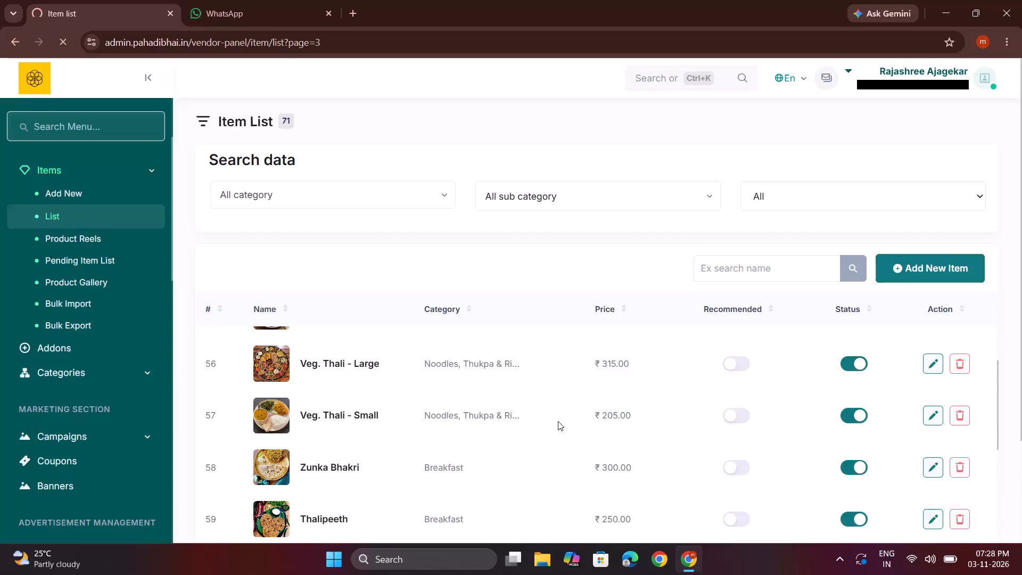
scroll(558, 421, down, 8)
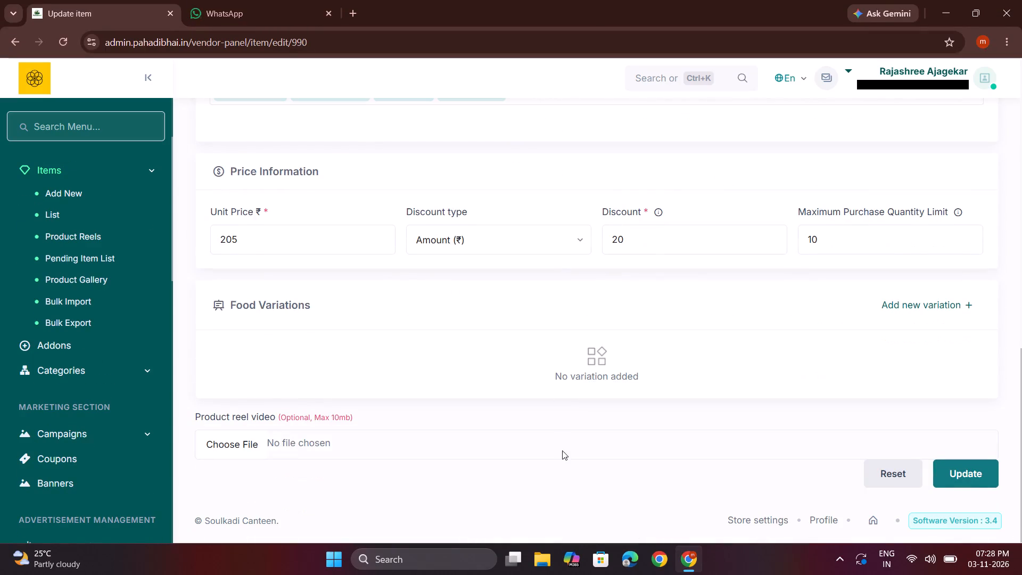
click(652, 236)
key(Left)
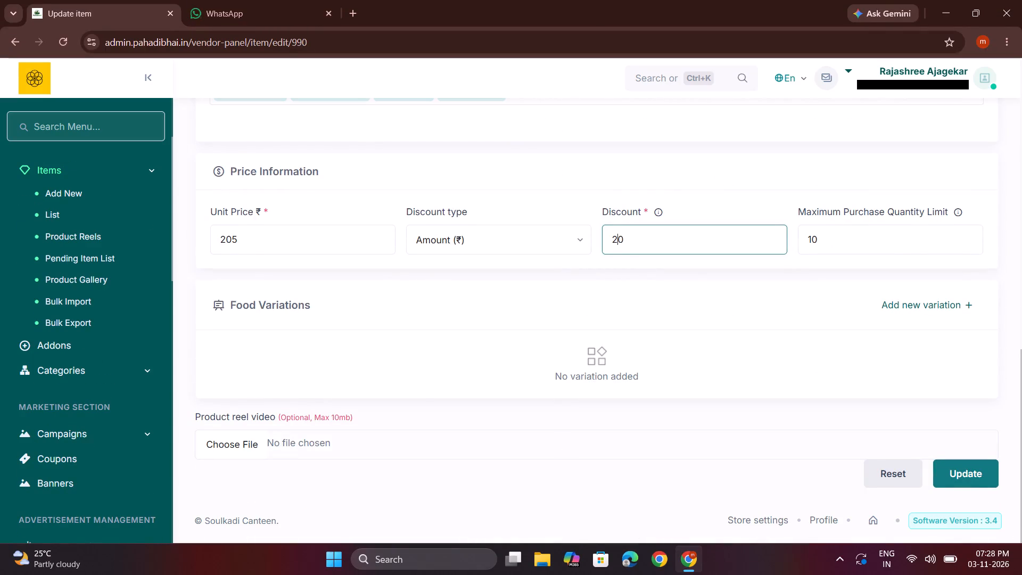
key(BackSpace)
key(1)
click(968, 476)
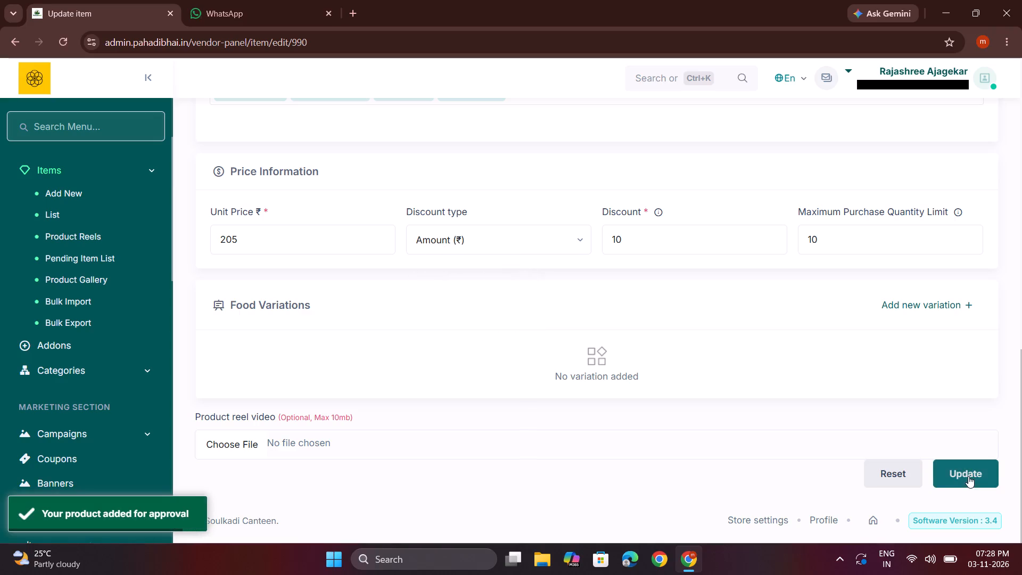
Return to the full item list after the Veg. Thali - Small update and go to page 3.
click(54, 213)
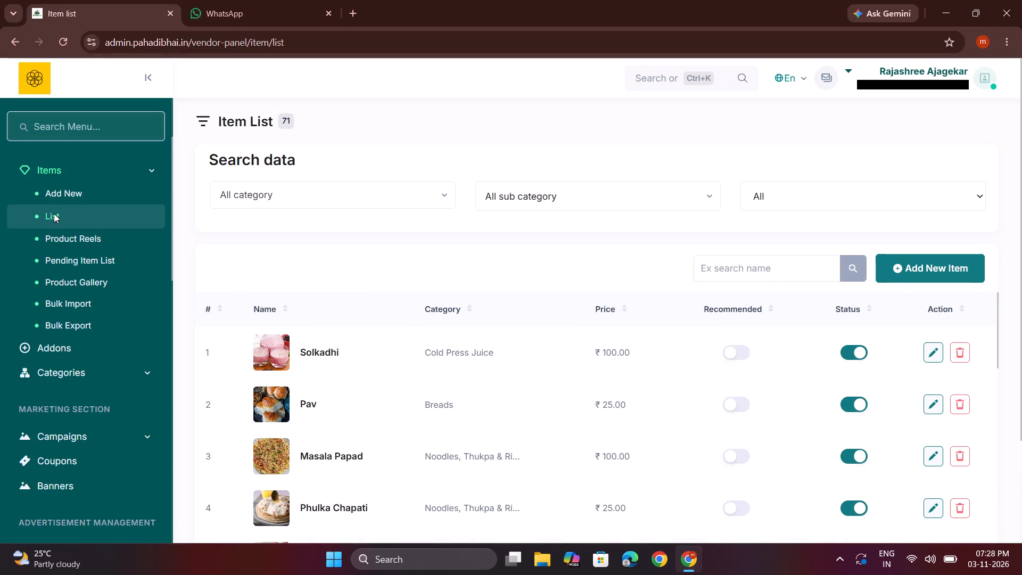
scroll(421, 327, down, 14)
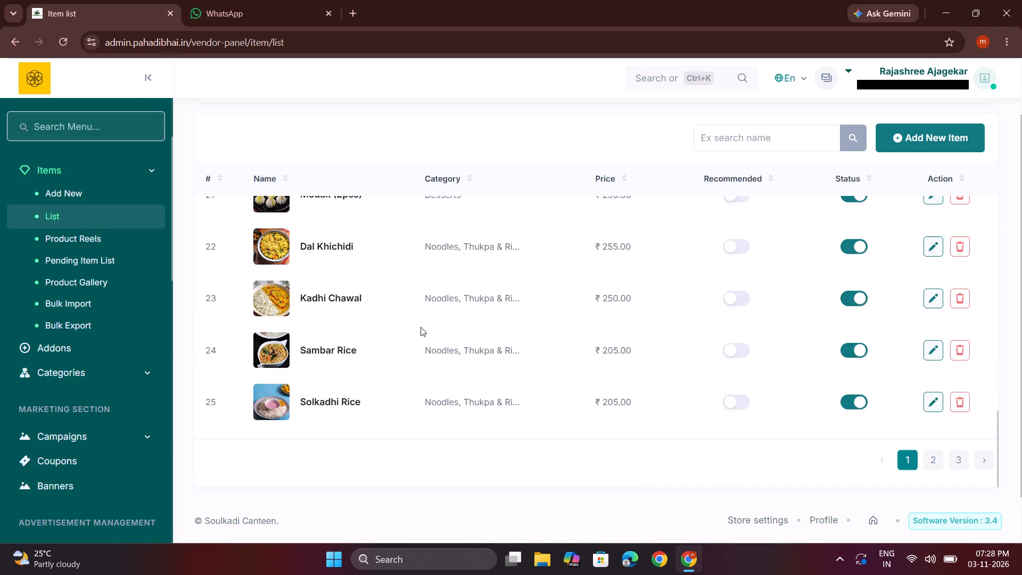
click(953, 457)
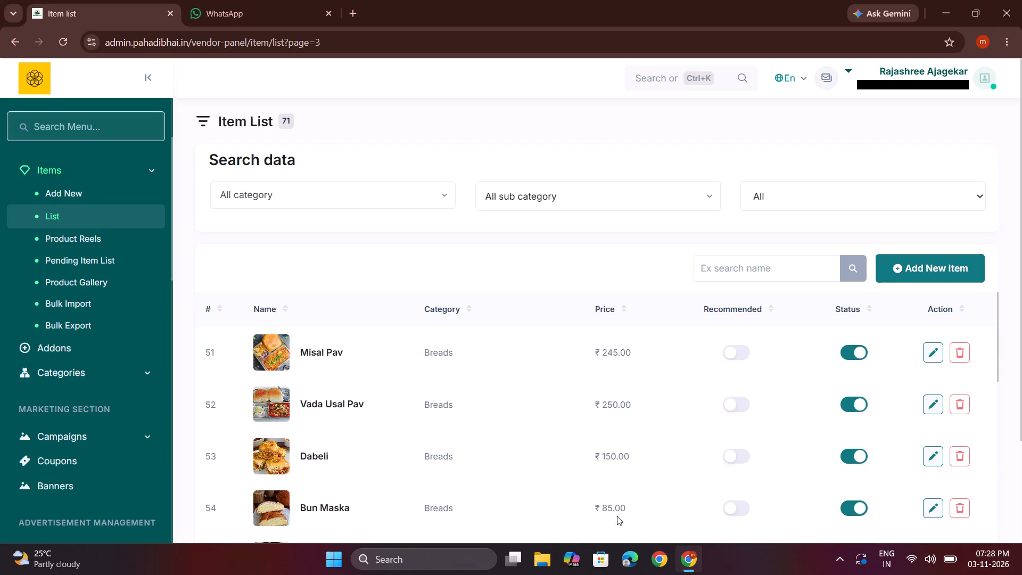
Open the Zunka Bhakri item, set its unit price to ₹310, and submit the update.
scroll(624, 498, down, 5)
scroll(624, 498, up, 2)
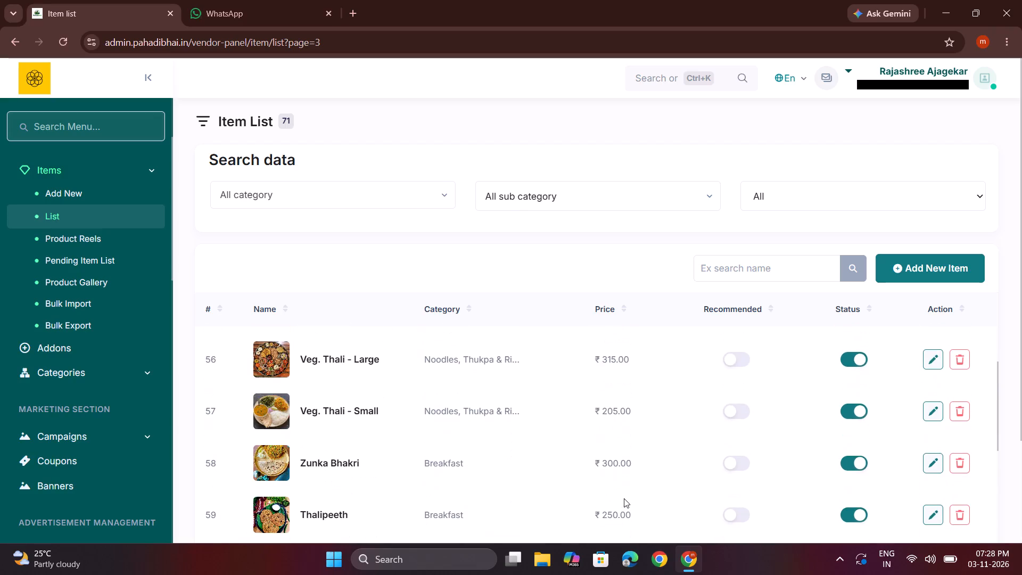
scroll(389, 365, up, 1)
scroll(389, 365, down, 1)
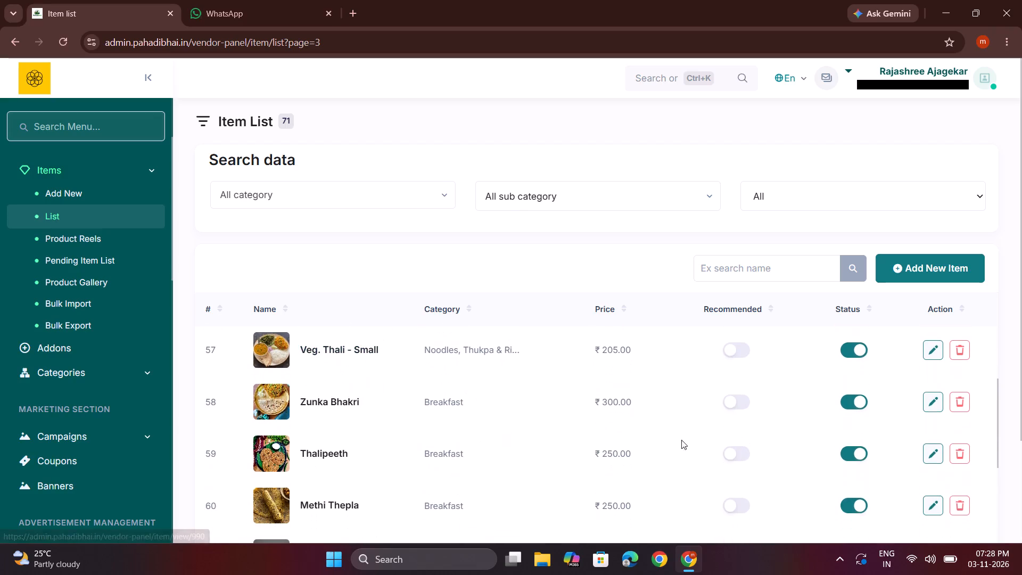
click(929, 401)
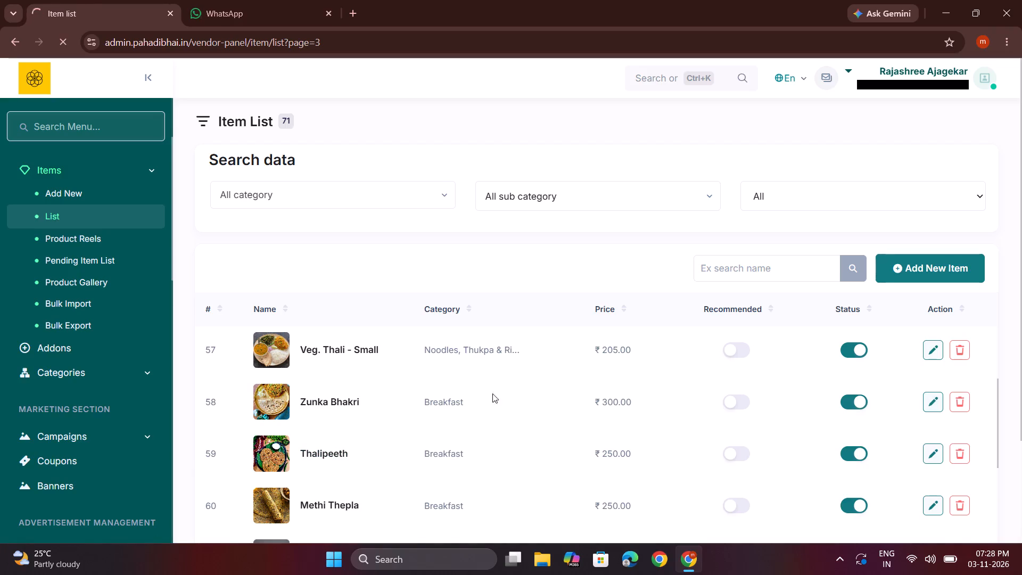
click(942, 400)
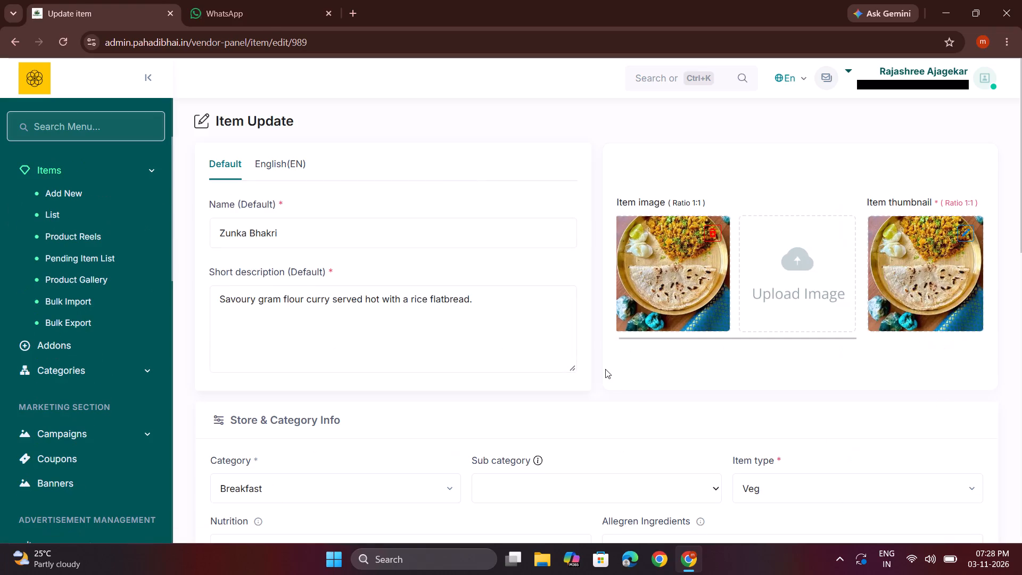
scroll(605, 369, down, 8)
click(625, 240)
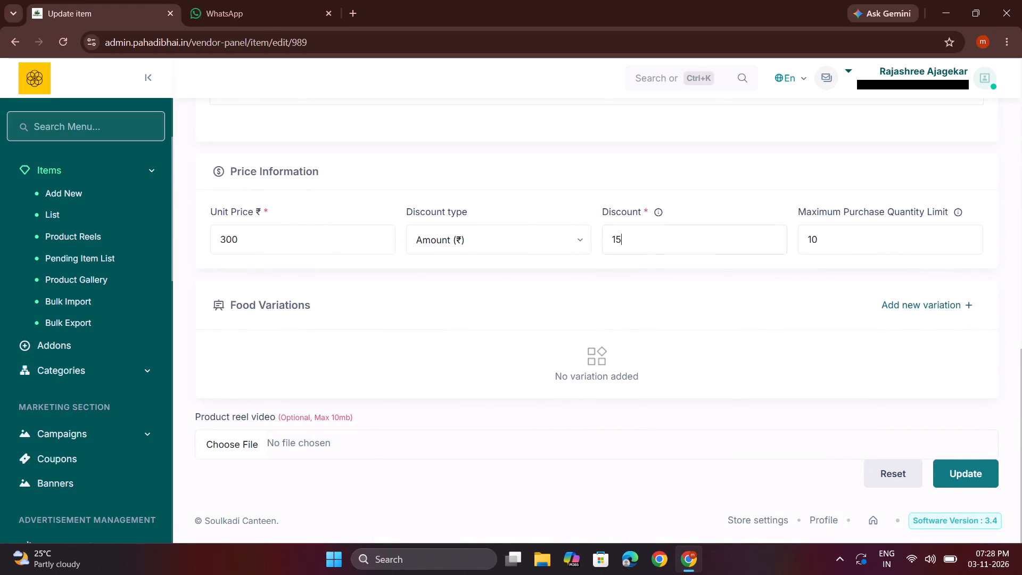
click(309, 243)
key(Left)
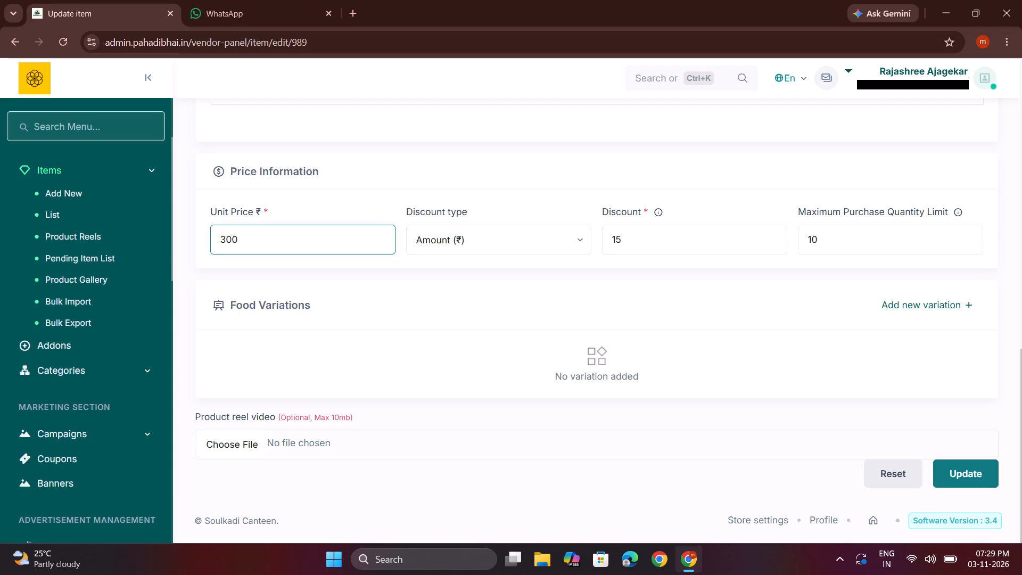
key(BackSpace)
key(1)
click(970, 479)
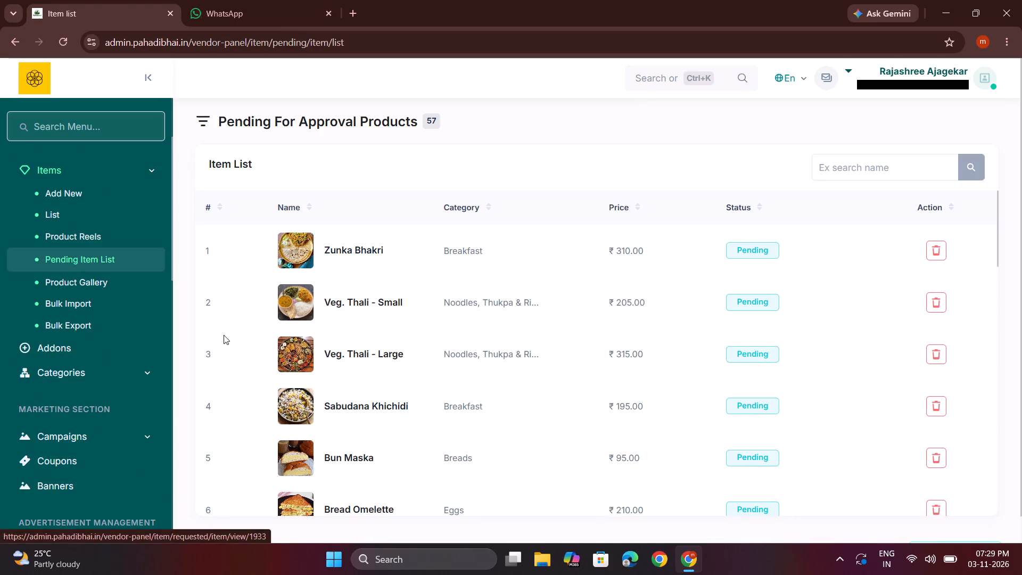
Return to the full item list after the Zunka Bhakri update and go to page 3.
click(76, 214)
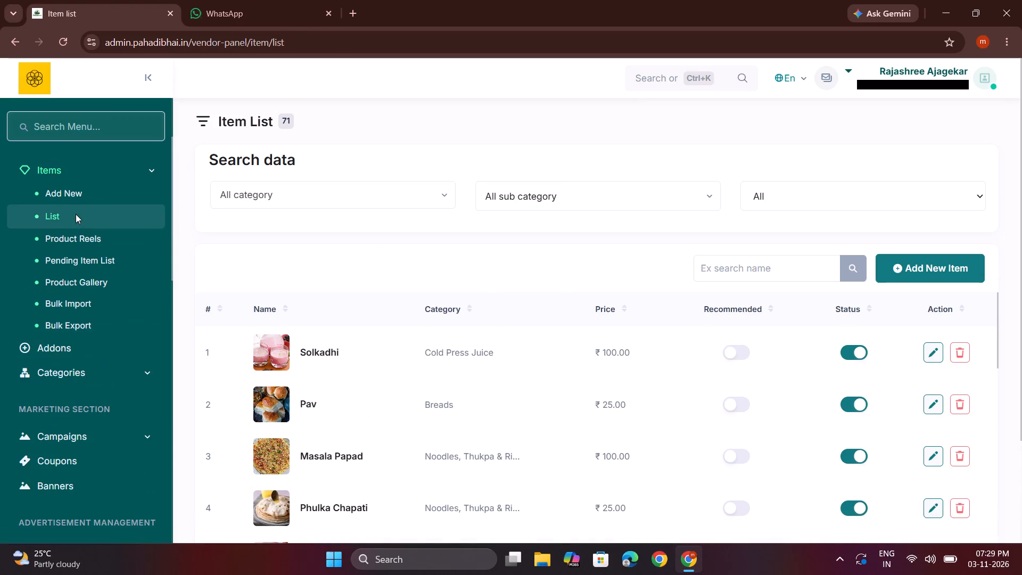
scroll(327, 407, down, 20)
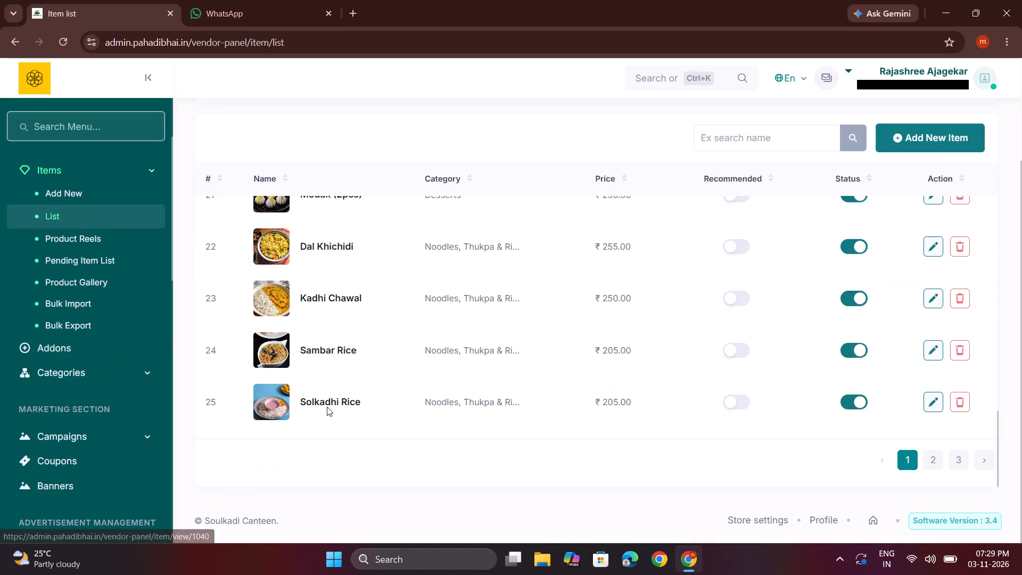
click(961, 462)
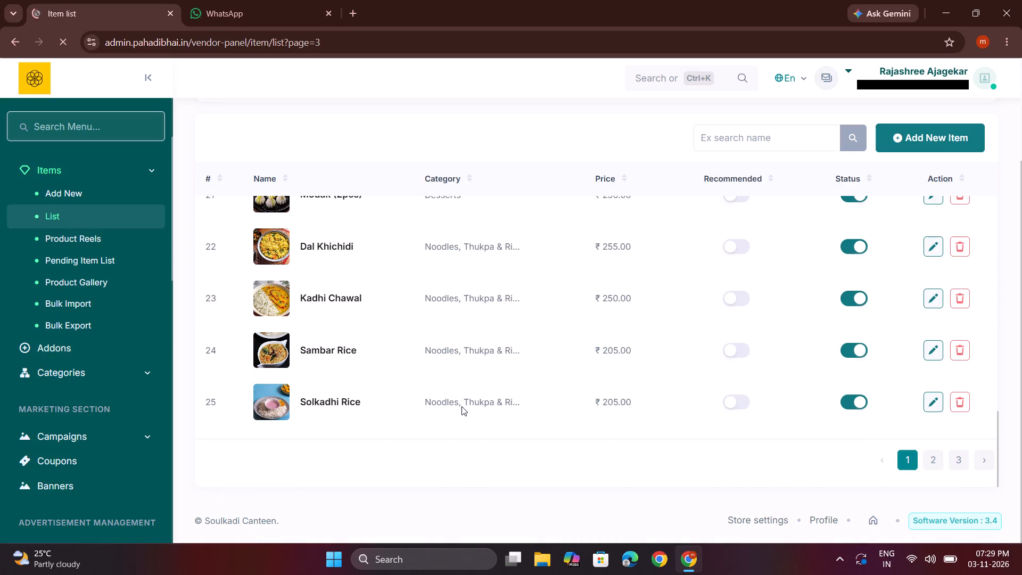
Reopen the Zunka Bhakri item, set its unit price to ₹310, and submit the update again.
scroll(461, 406, down, 8)
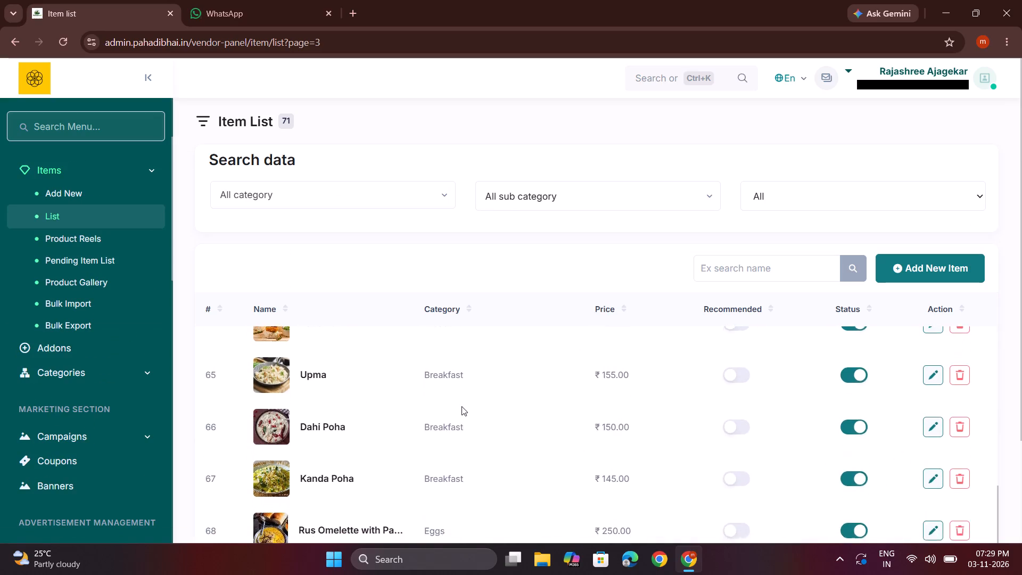
scroll(461, 406, up, 4)
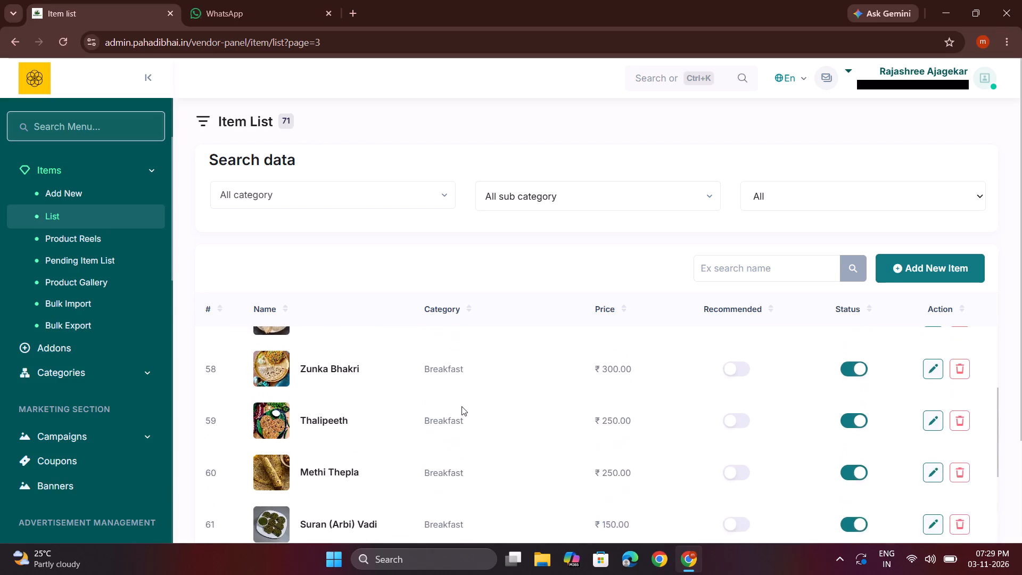
scroll(461, 406, up, 2)
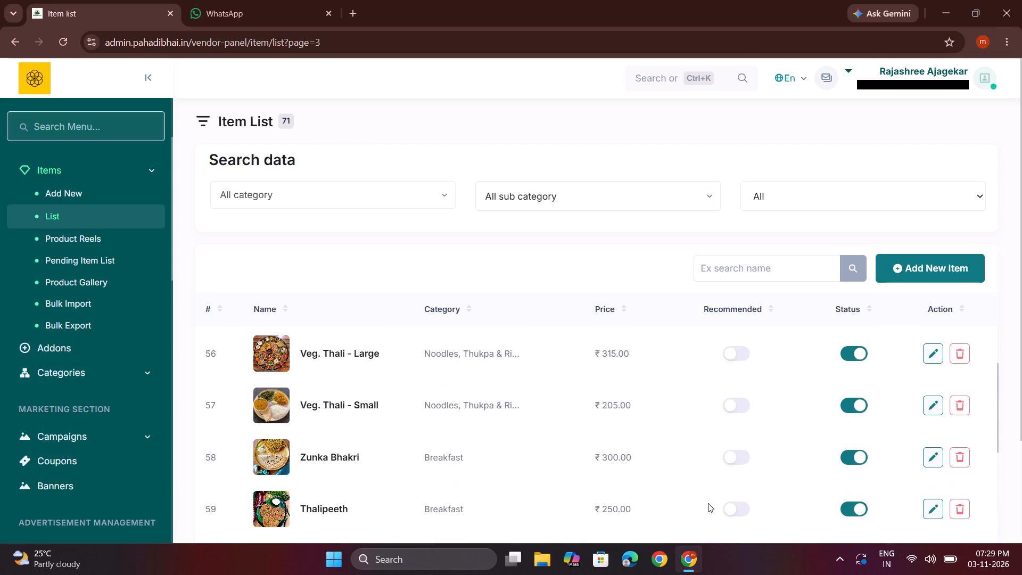
scroll(708, 503, down, 1)
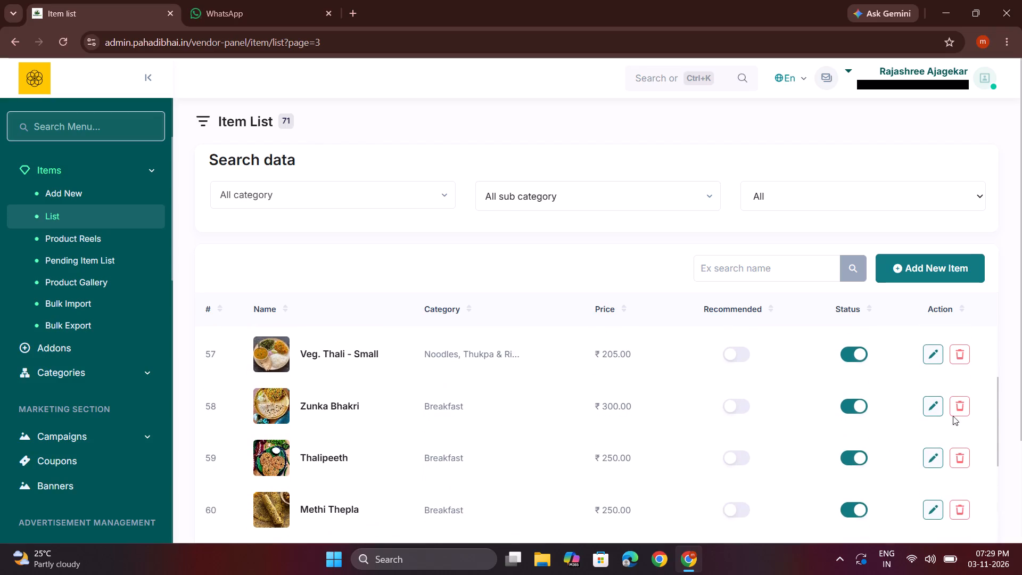
click(930, 398)
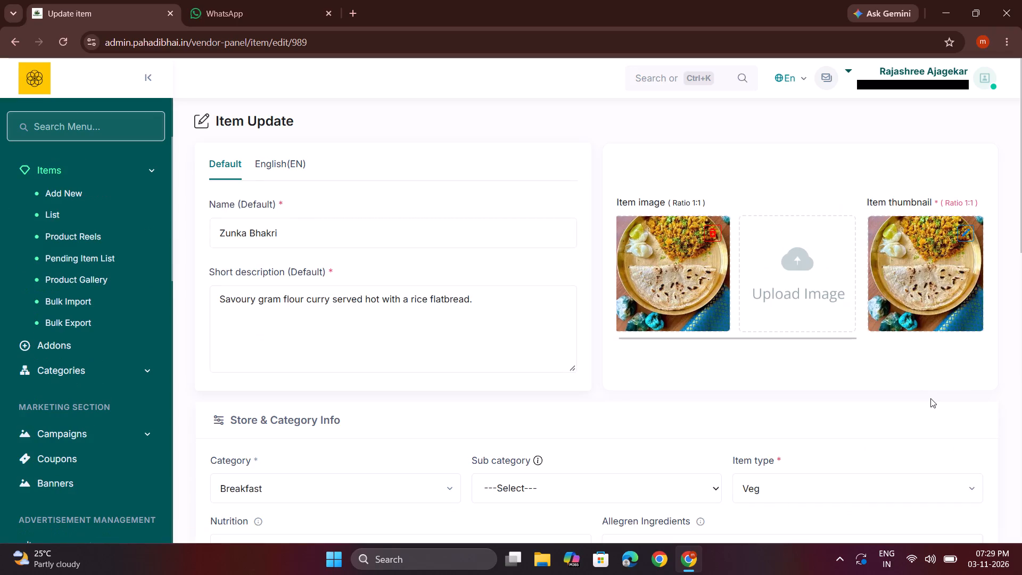
scroll(1013, 449, down, 9)
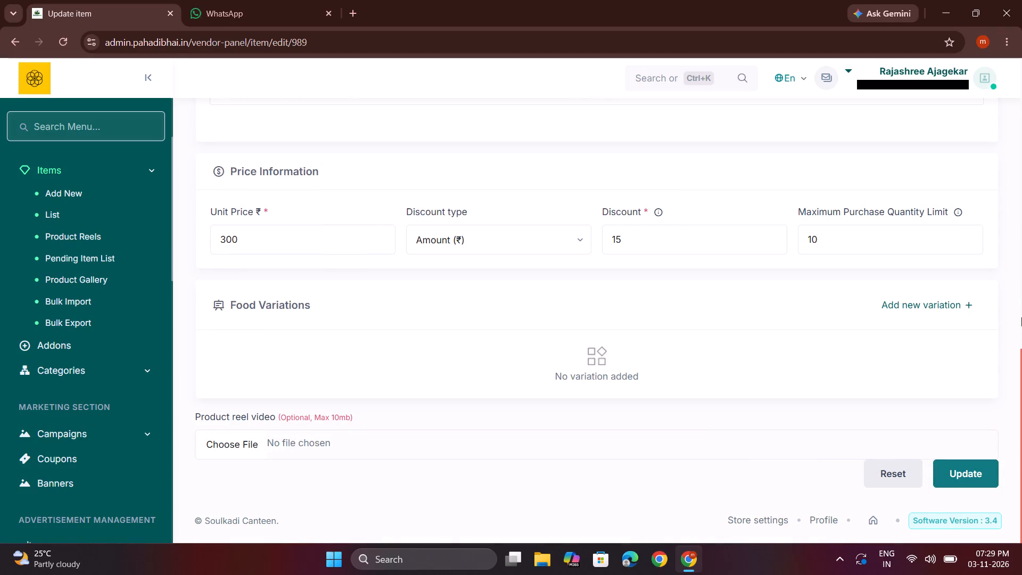
click(319, 245)
key(Left)
key(BackSpace)
key(1)
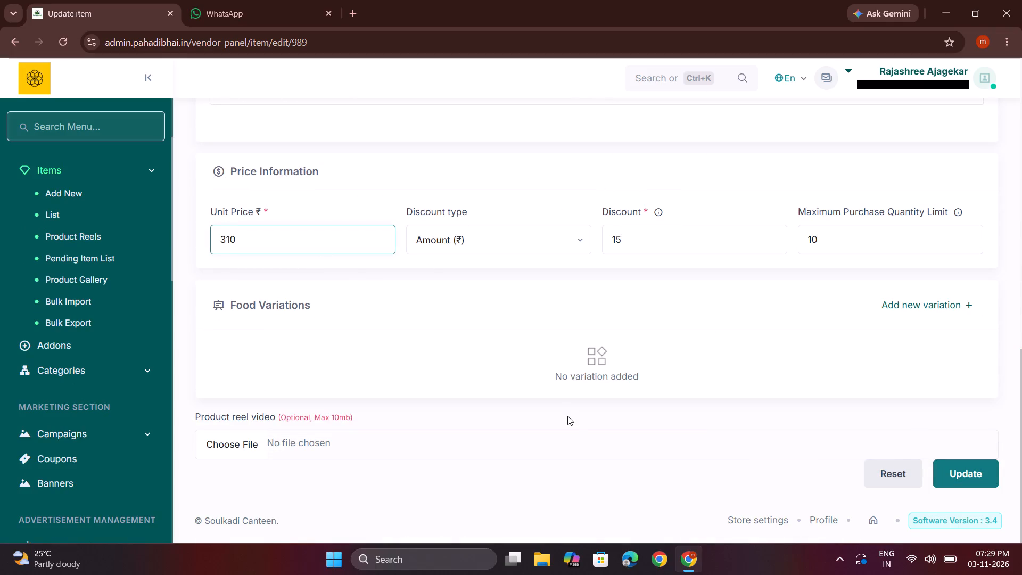
click(962, 472)
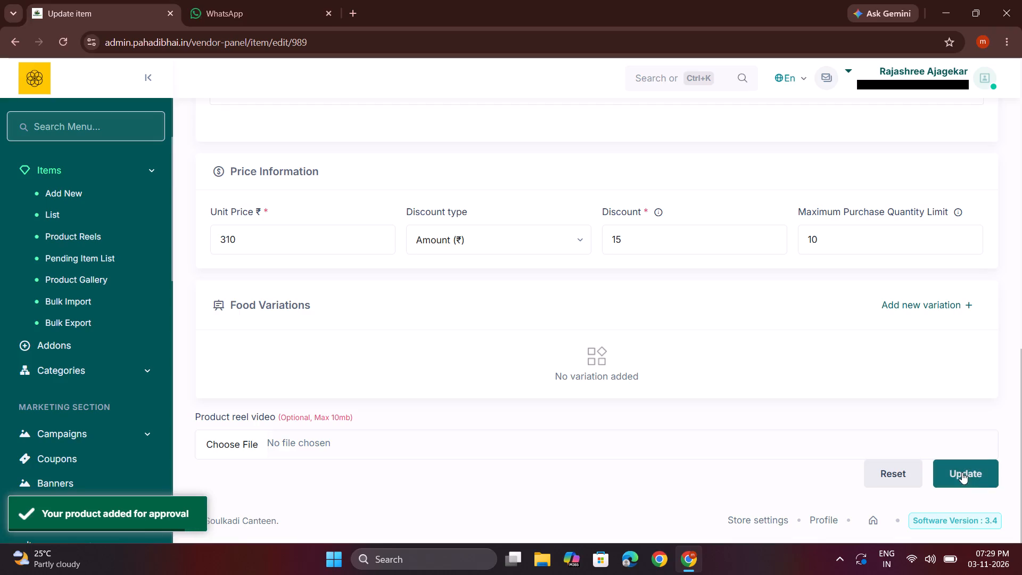
Return to the full item list after the second Zunka Bhakri update and go to page 3.
click(69, 213)
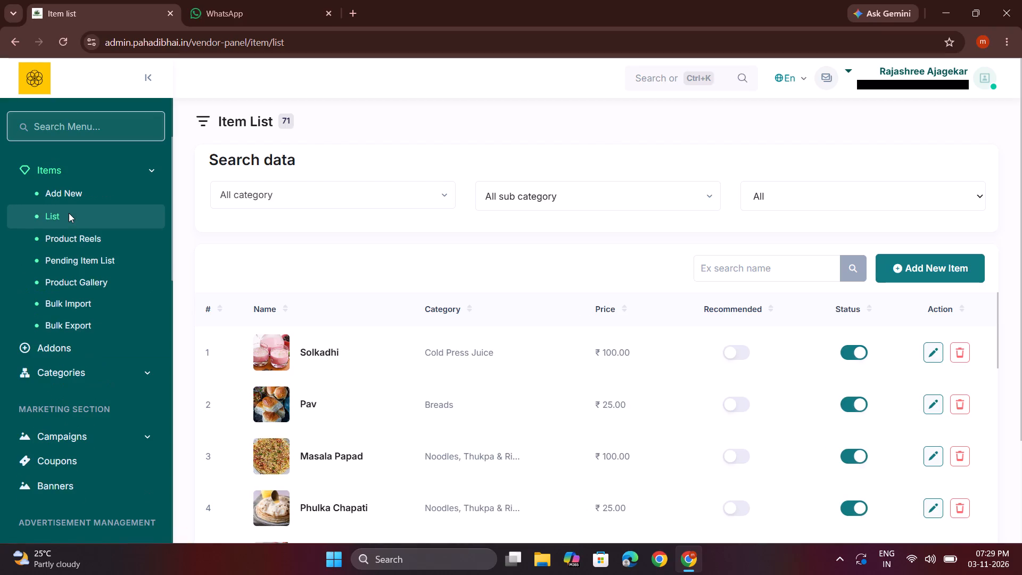
scroll(429, 301, down, 17)
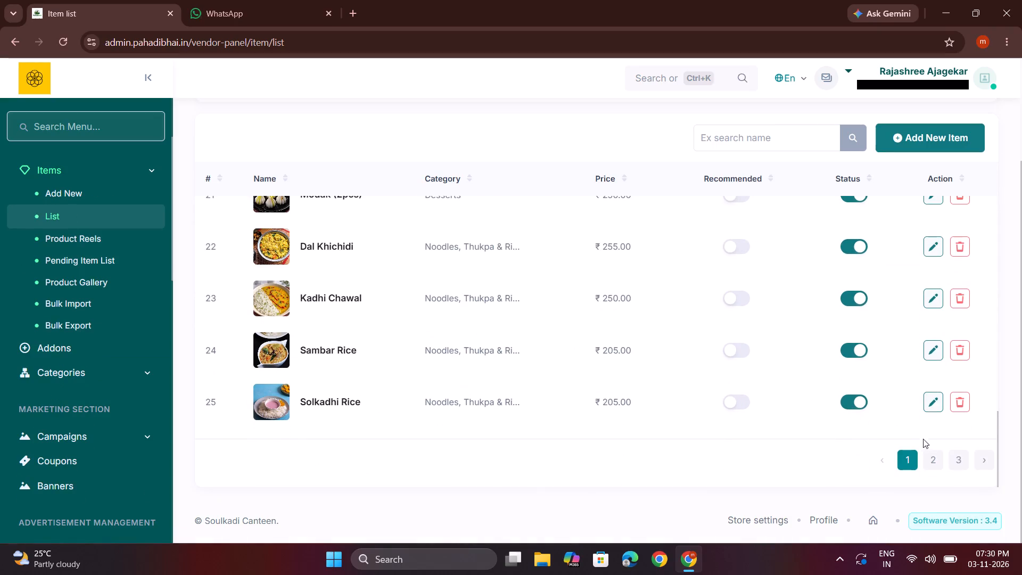
click(957, 455)
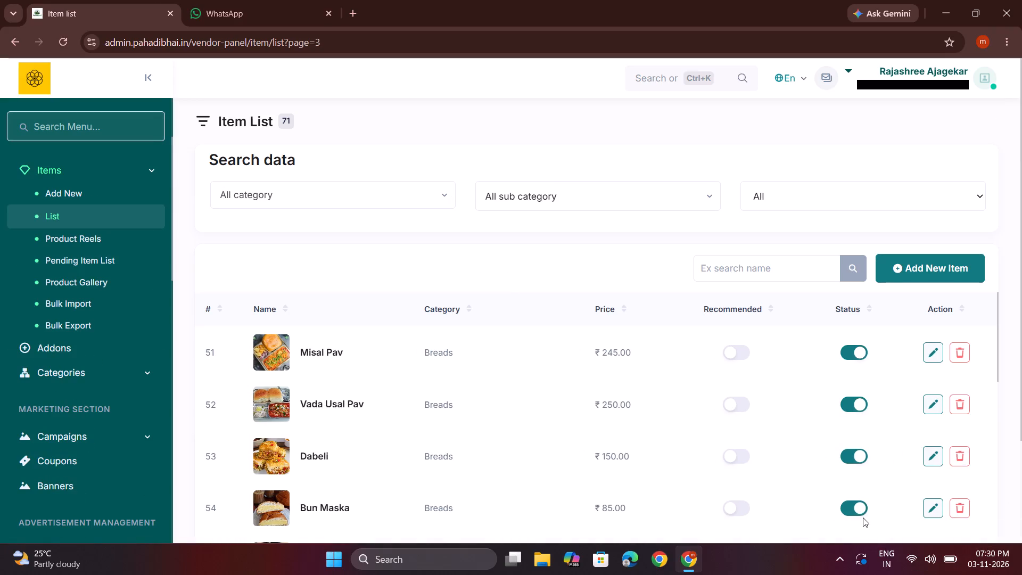
Open the Thalipeeth item, set its discount amount to ₹15, and submit the update.
scroll(846, 507, down, 2)
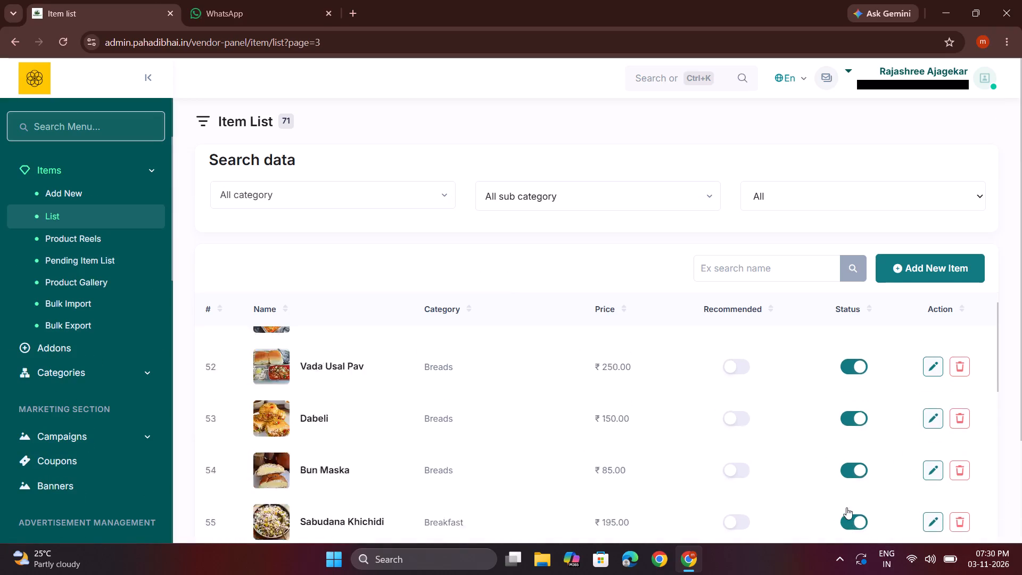
scroll(846, 507, down, 13)
scroll(846, 507, up, 2)
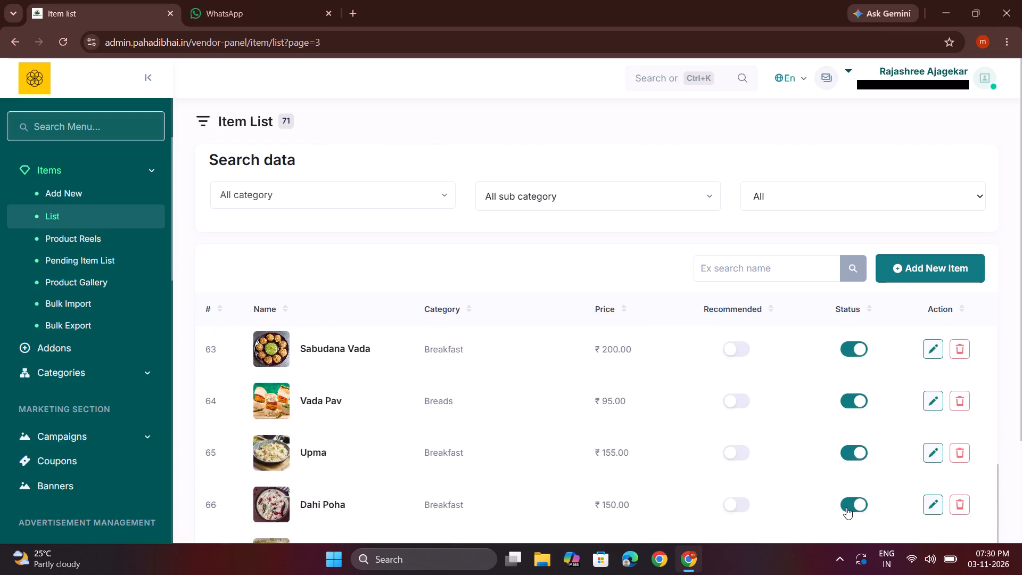
scroll(846, 507, up, 4)
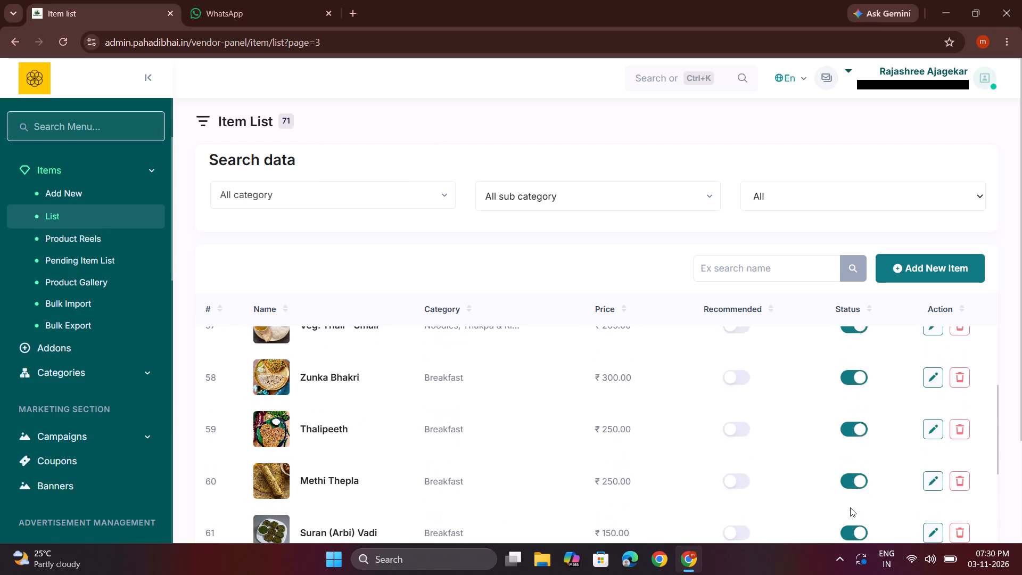
click(935, 427)
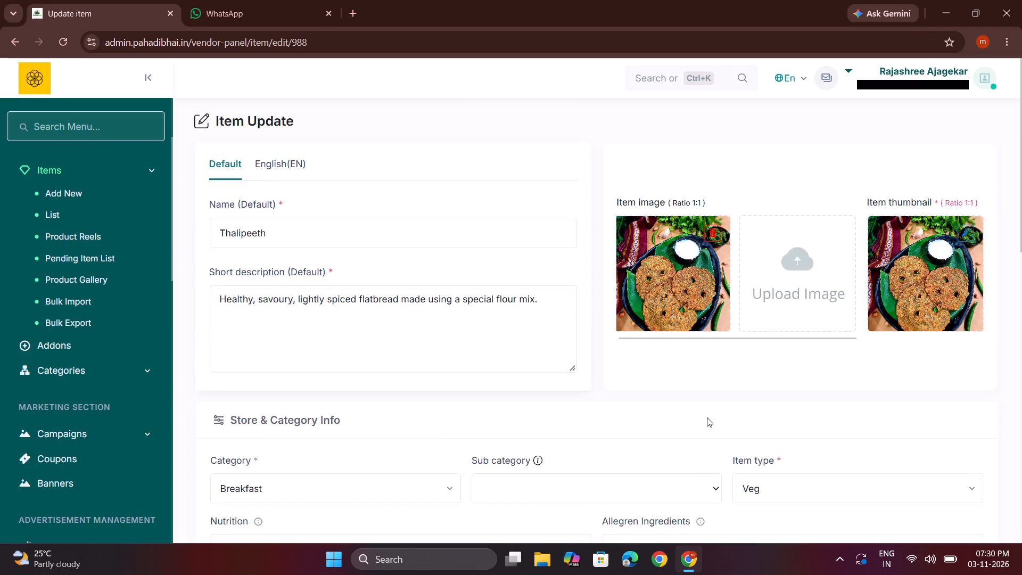
scroll(707, 417, down, 8)
click(657, 268)
key(Left)
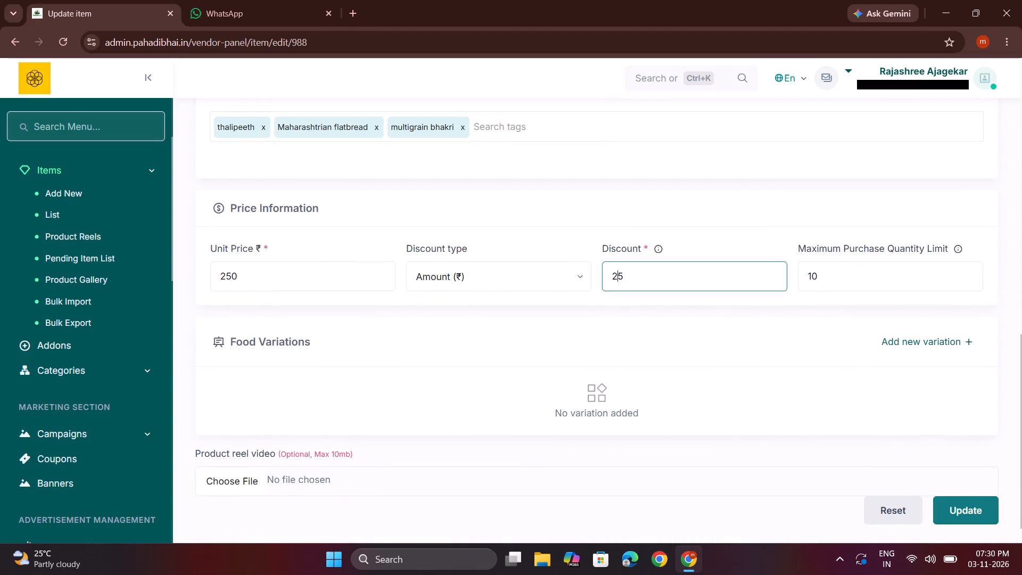
key(BackSpace)
key(1)
click(967, 521)
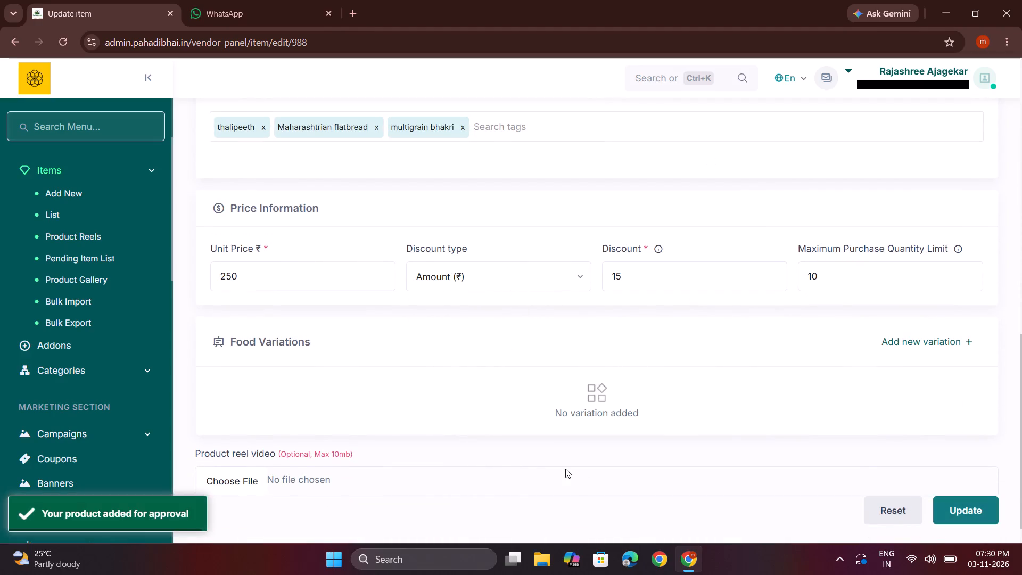
Return to the full item list after the Thalipeeth update and go to page 3.
click(61, 213)
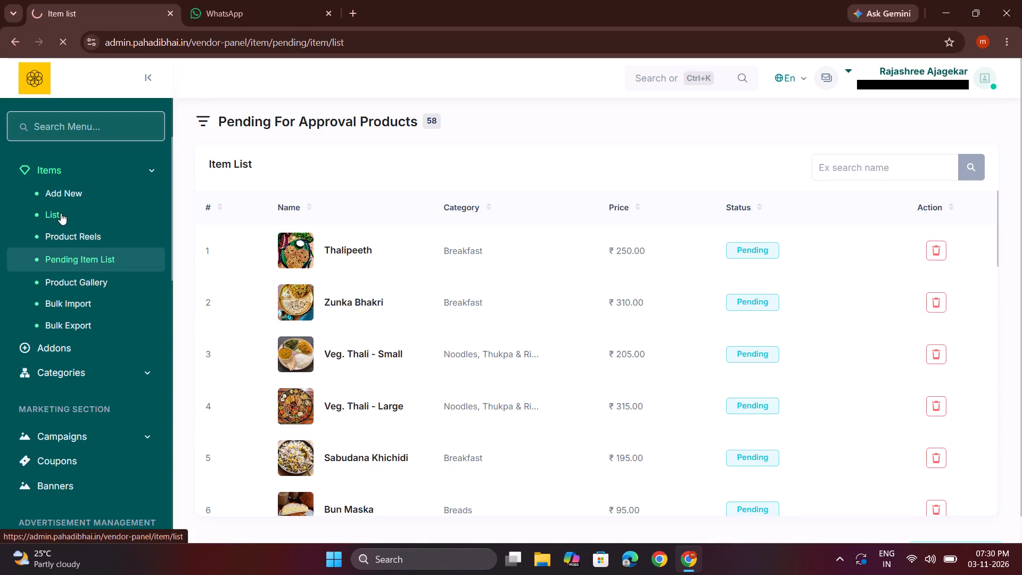
scroll(431, 350, down, 10)
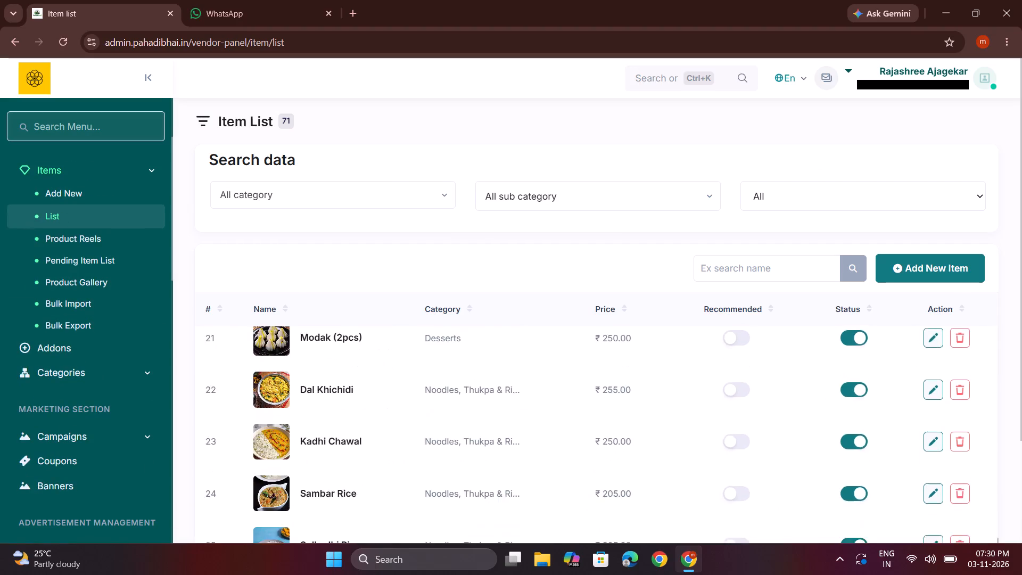
scroll(431, 350, down, 9)
click(957, 459)
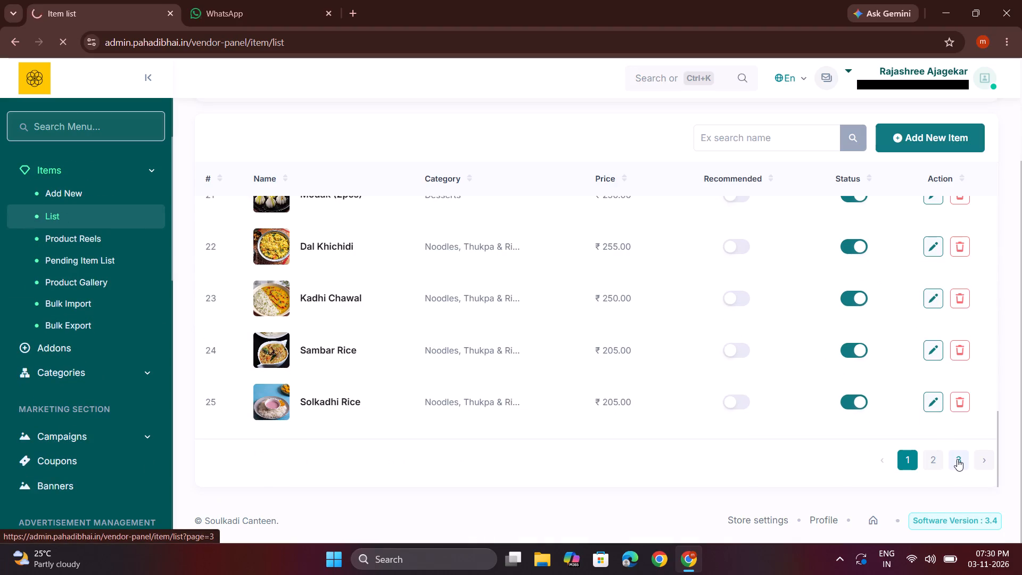
Open the Methi Thepla item, set its discount amount to ₹15, and submit the update.
scroll(1021, 574, down, 9)
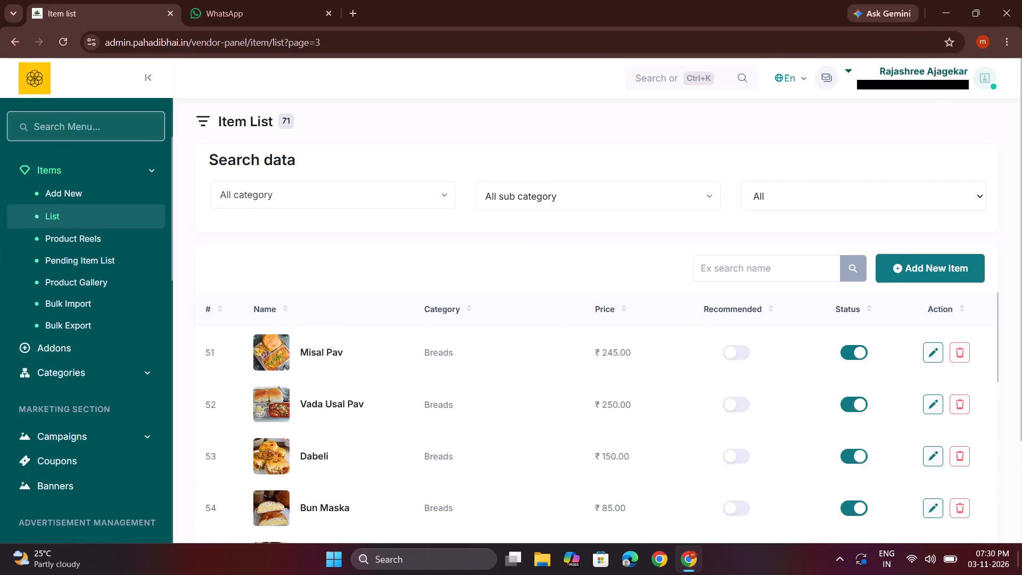
scroll(645, 436, down, 16)
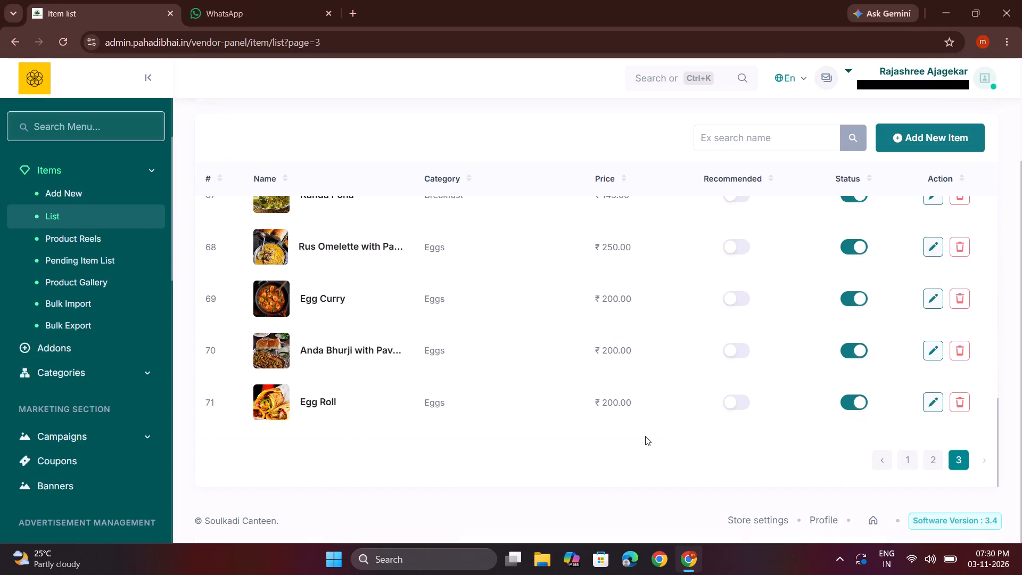
scroll(645, 436, down, 2)
scroll(645, 436, up, 6)
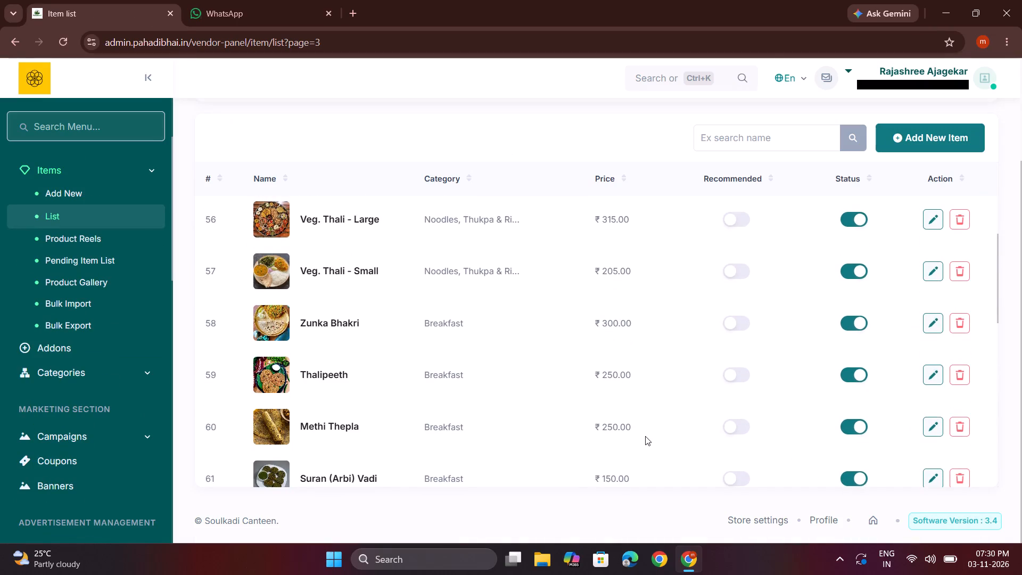
scroll(400, 405, down, 2)
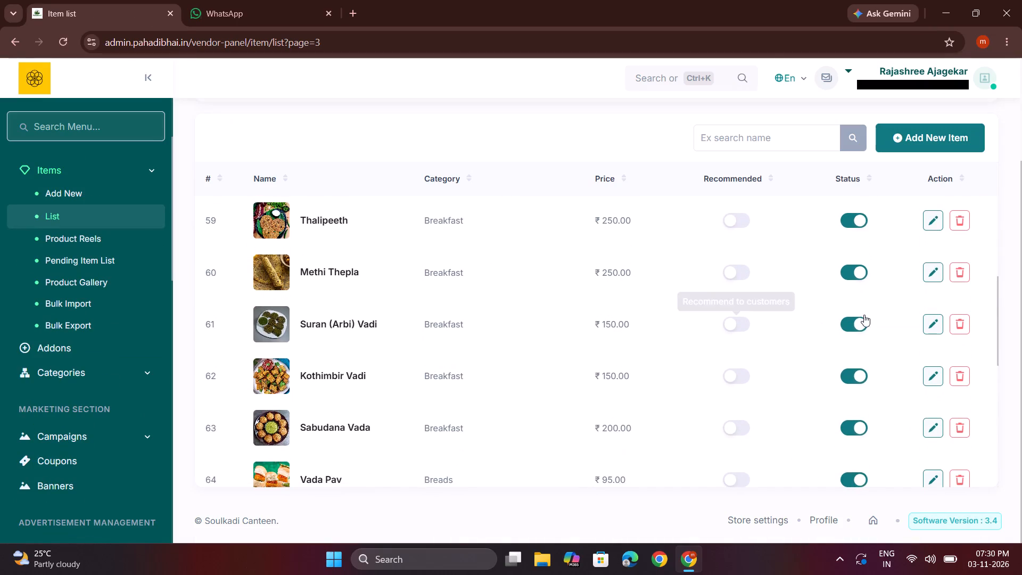
click(930, 276)
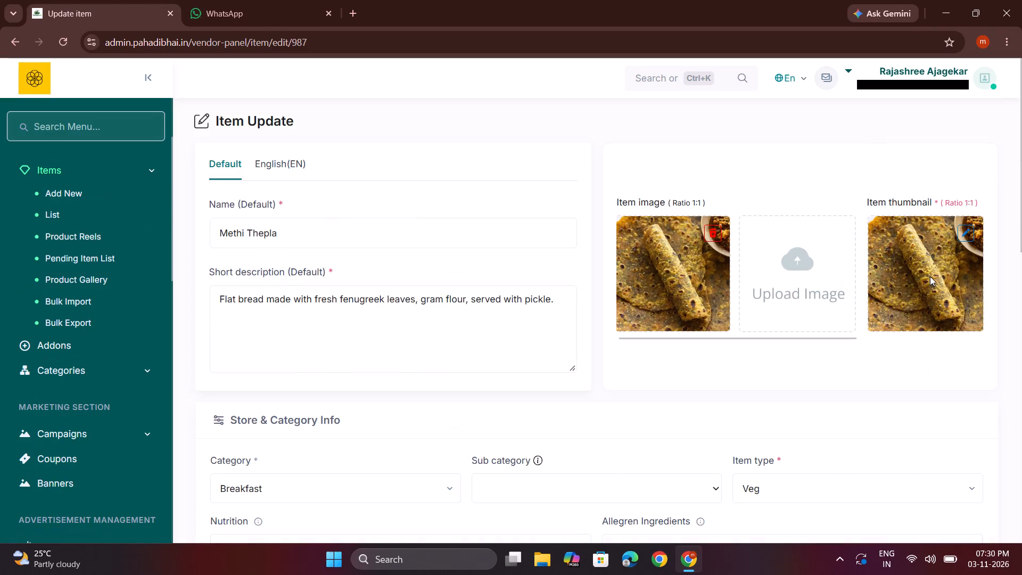
scroll(730, 284, down, 8)
scroll(687, 410, down, 8)
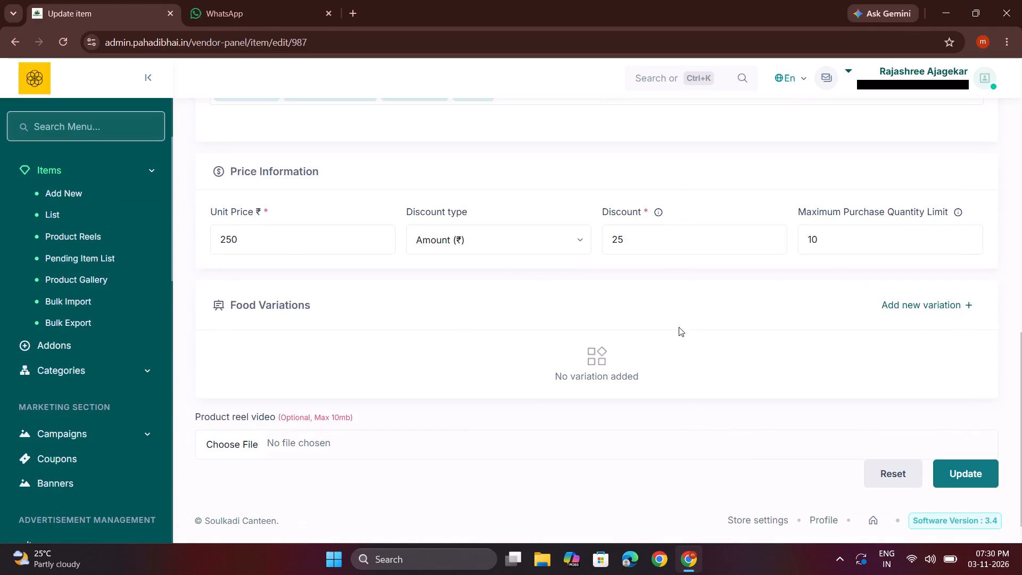
click(652, 230)
key(Left)
key(BackSpace)
key(1)
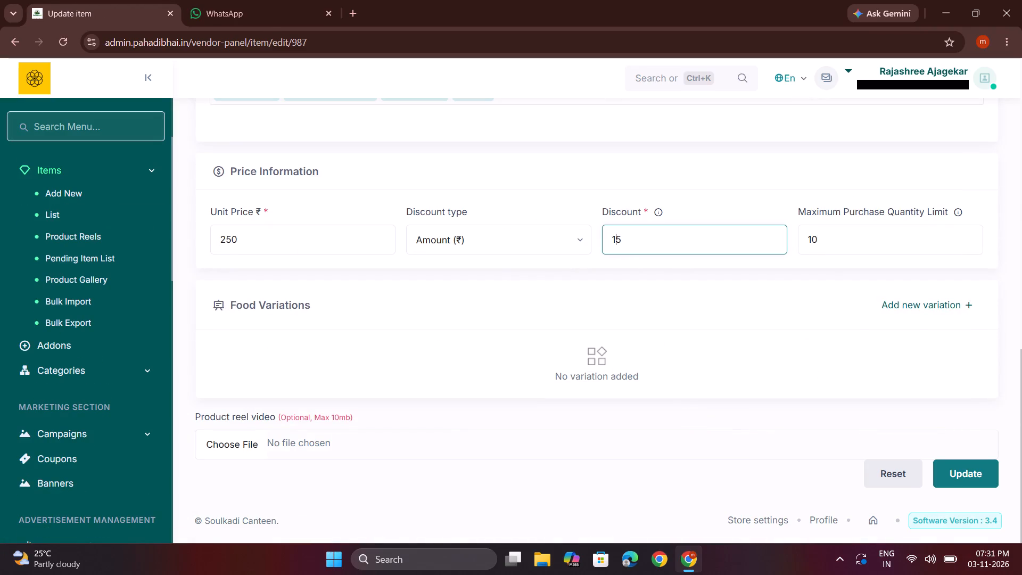
click(962, 476)
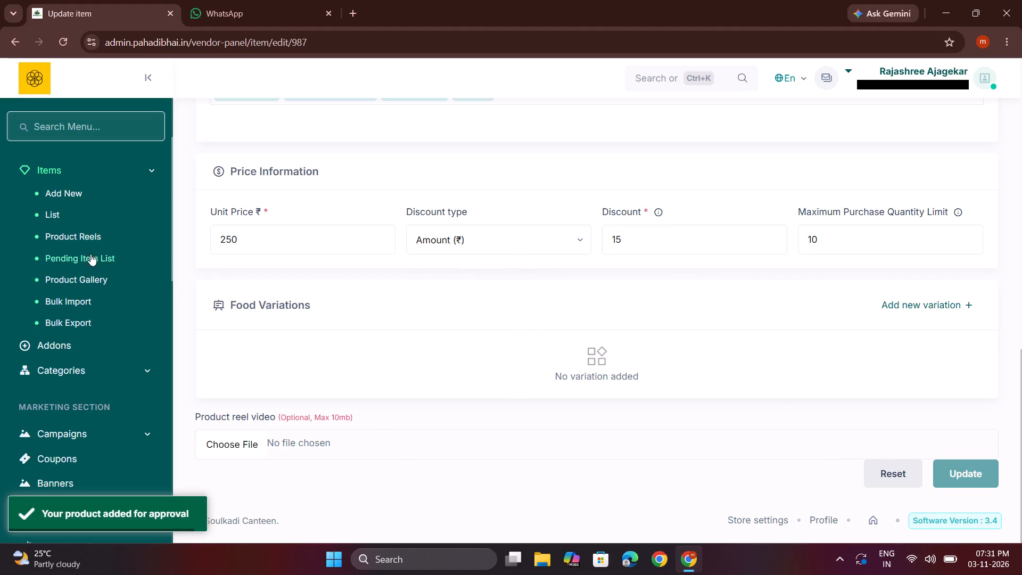
Return to the full item list after the Methi Thepla update and go to page 3.
click(79, 211)
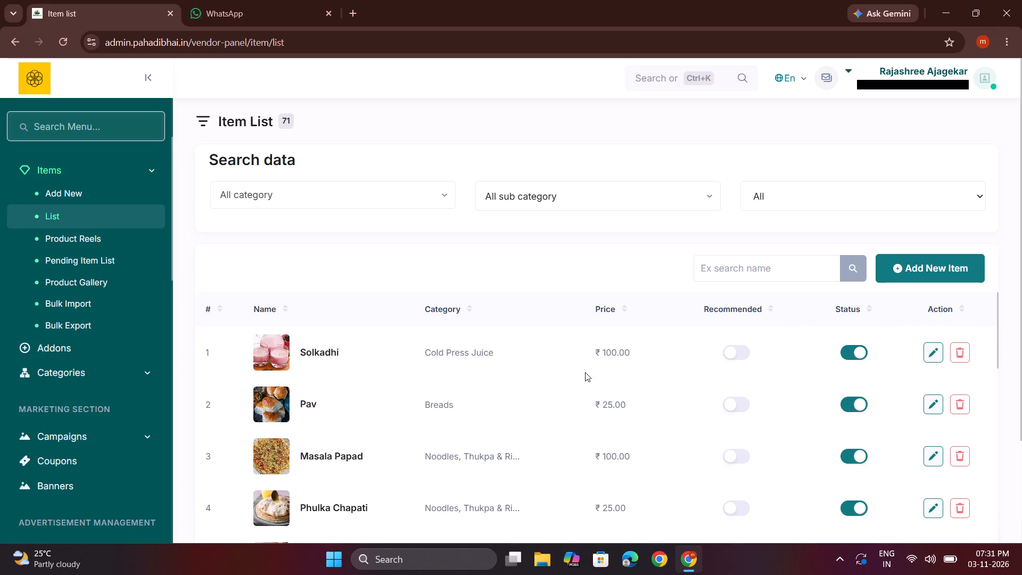
scroll(589, 403, down, 11)
scroll(589, 403, down, 10)
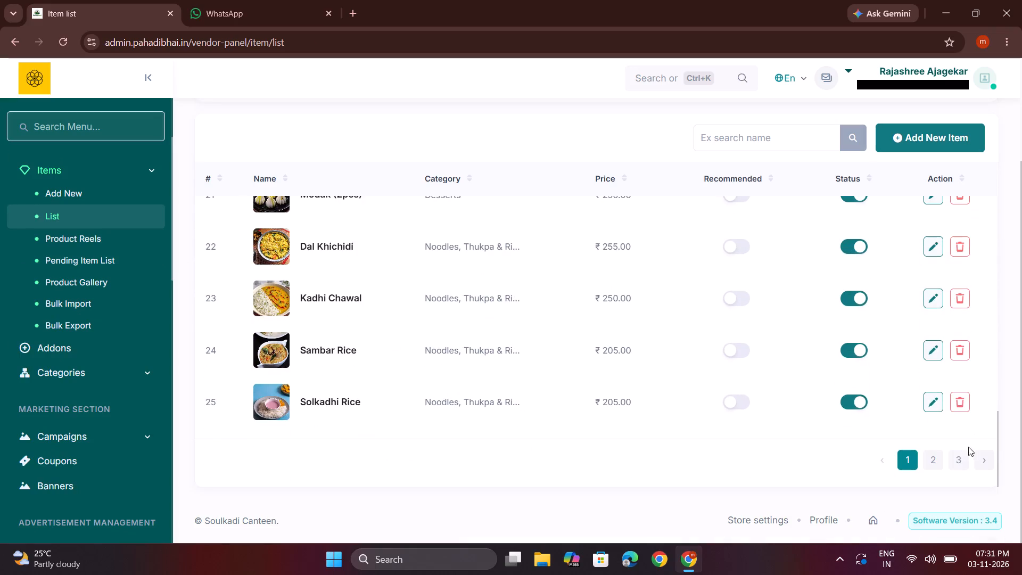
click(957, 459)
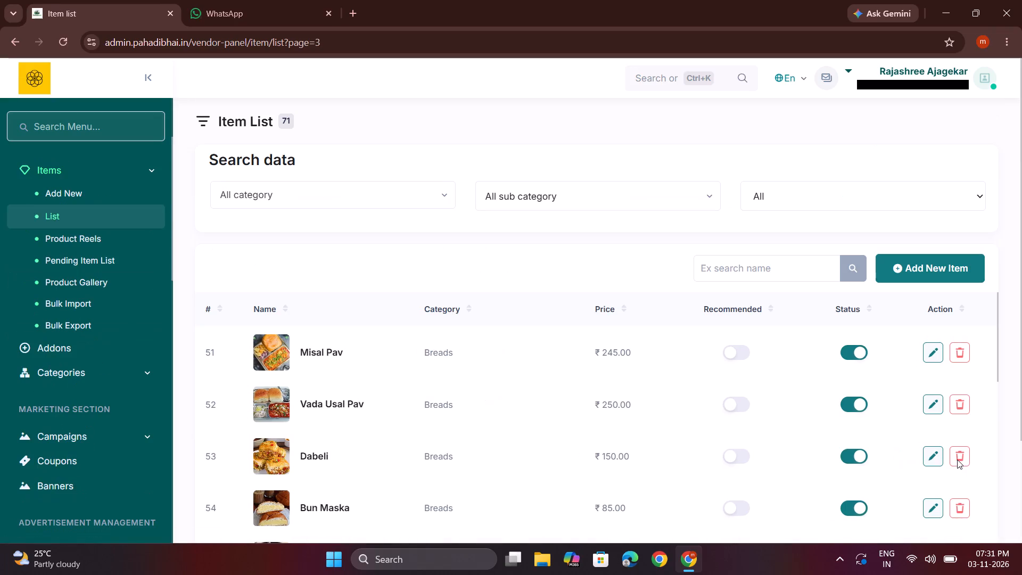
Open the Suran (Arbi) Vadi item, set its discount amount to ₹15, and submit the update.
scroll(578, 474, down, 4)
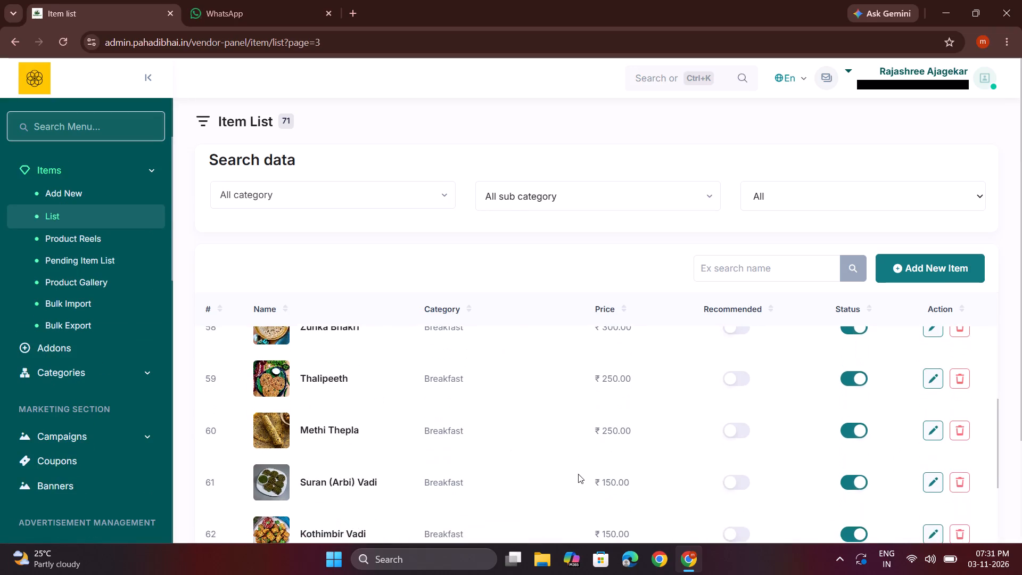
scroll(578, 474, down, 2)
scroll(578, 474, up, 1)
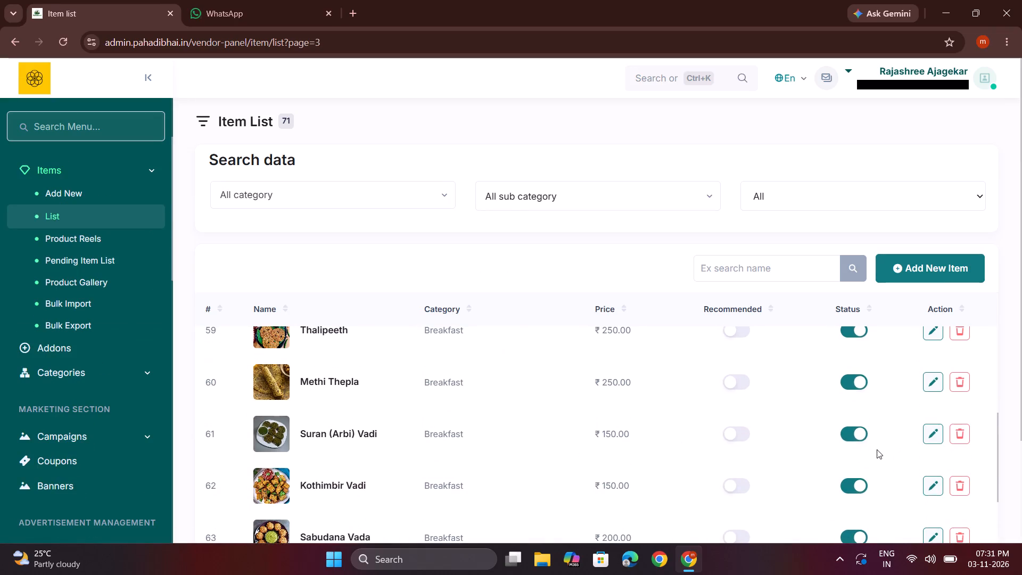
click(926, 438)
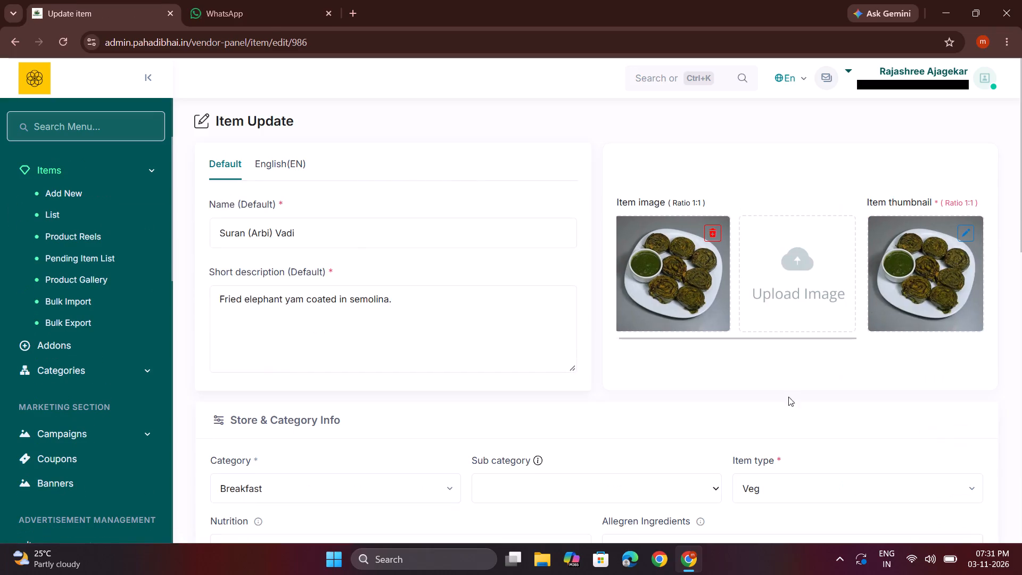
scroll(778, 398, down, 10)
click(640, 236)
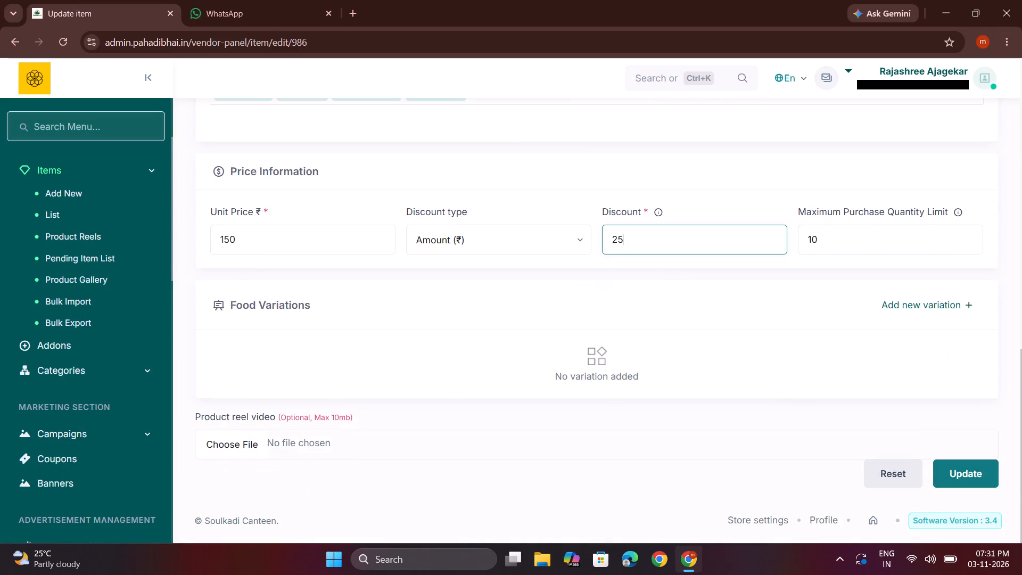
key(Left)
key(BackSpace)
key(1)
click(946, 464)
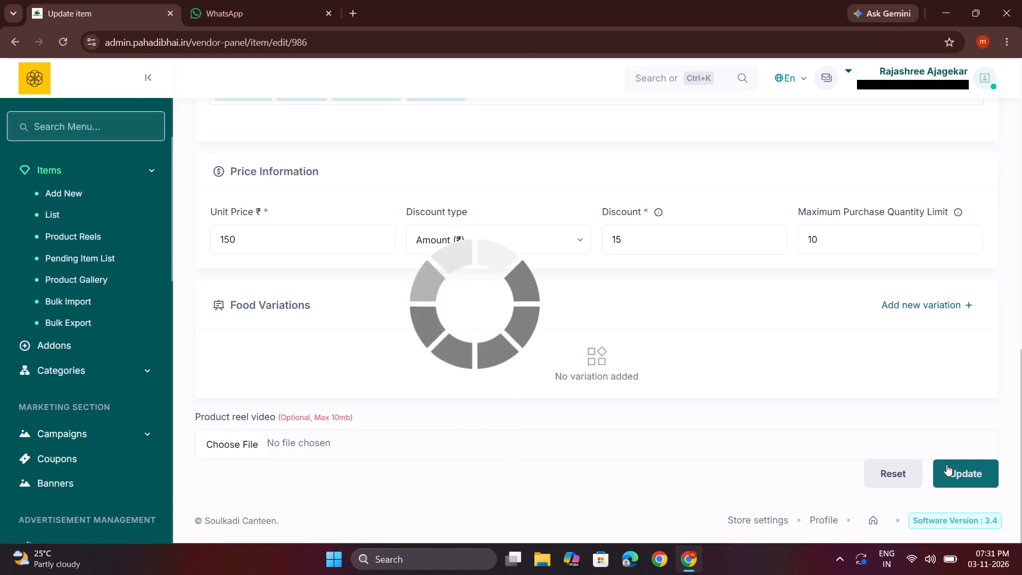
scroll(878, 425, down, 16)
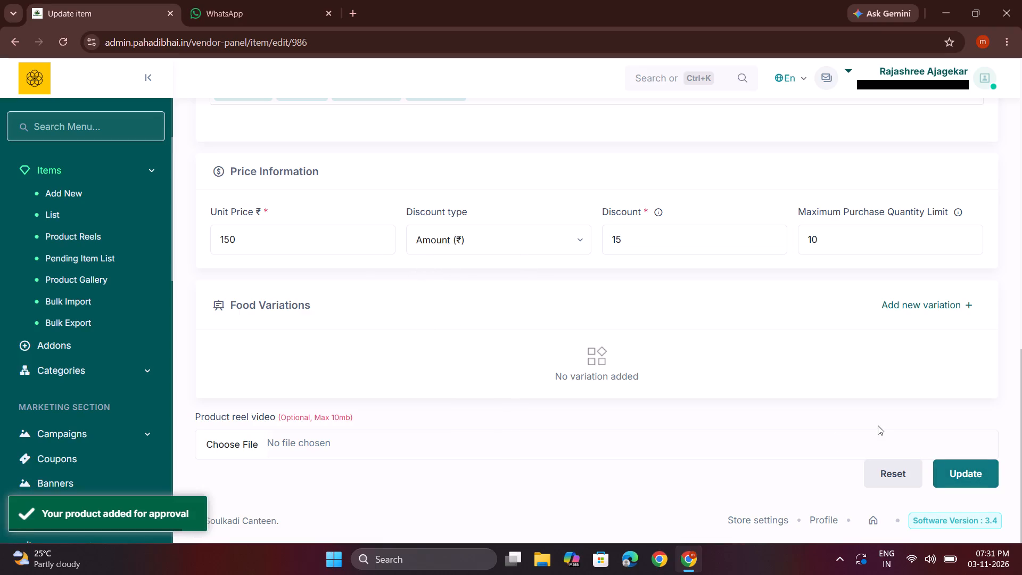
Return to the full item list after the Suran (Arbi) Vadi update and go to page 3.
click(63, 215)
double_click(63, 215)
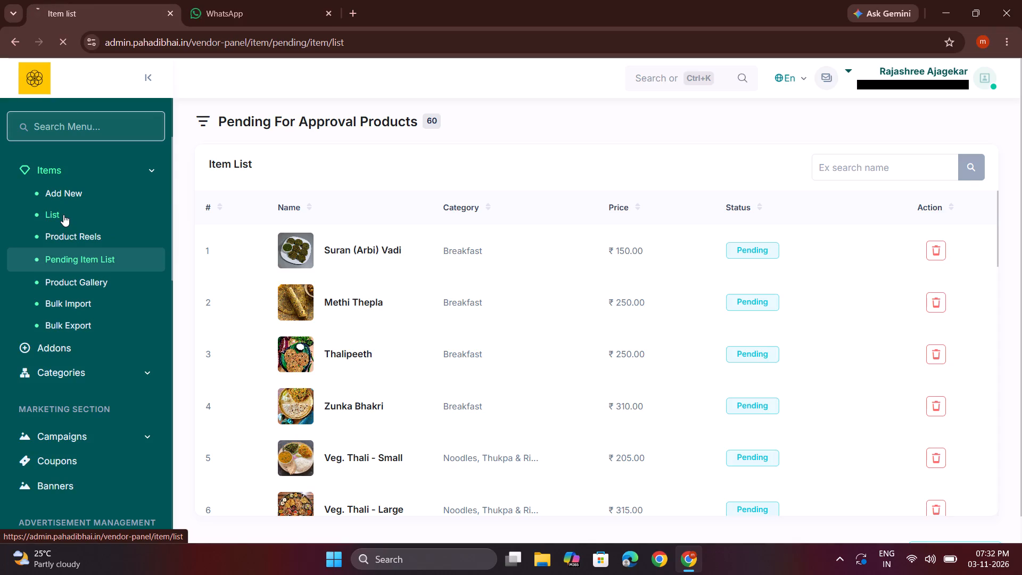
scroll(500, 484, down, 11)
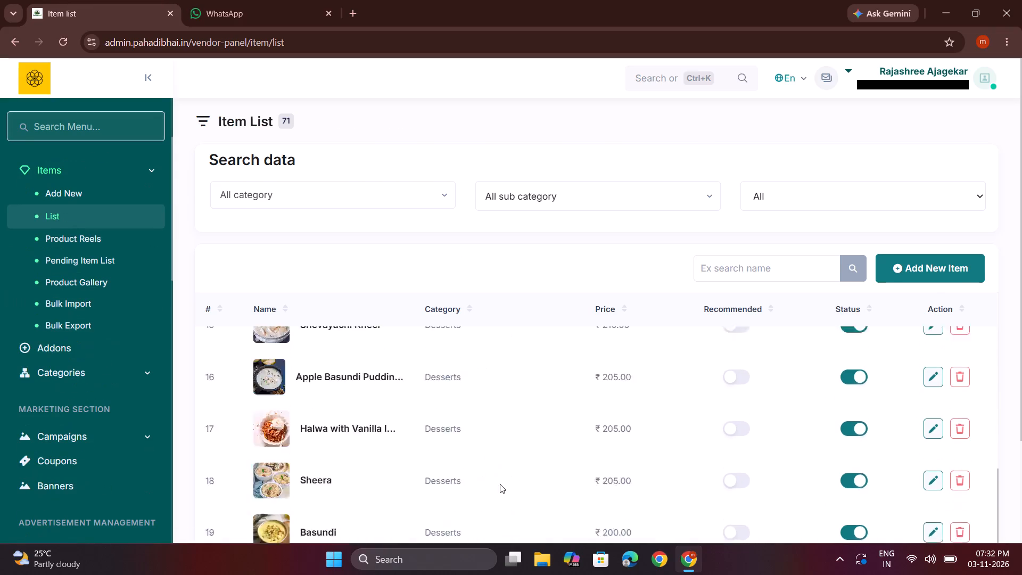
scroll(500, 484, down, 7)
click(952, 459)
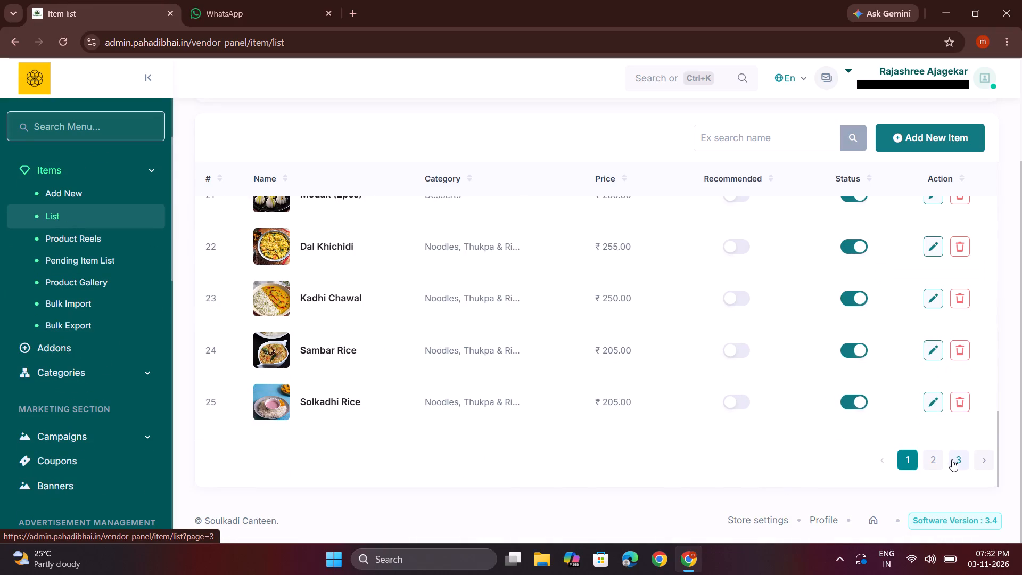
click(952, 459)
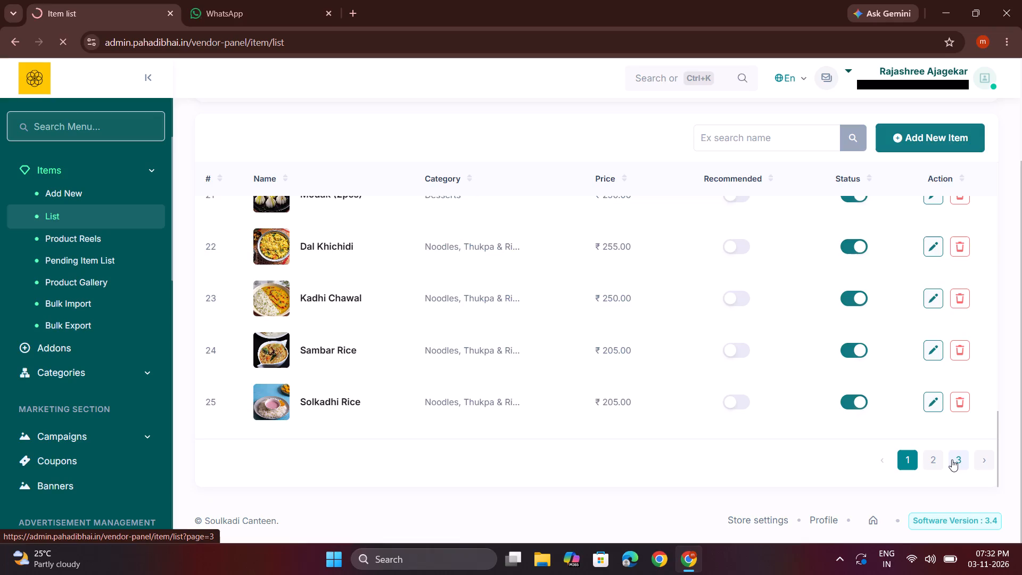
Open the Kothimbir Vadi item, set its discount amount to ₹15, and submit the update.
scroll(720, 358, down, 9)
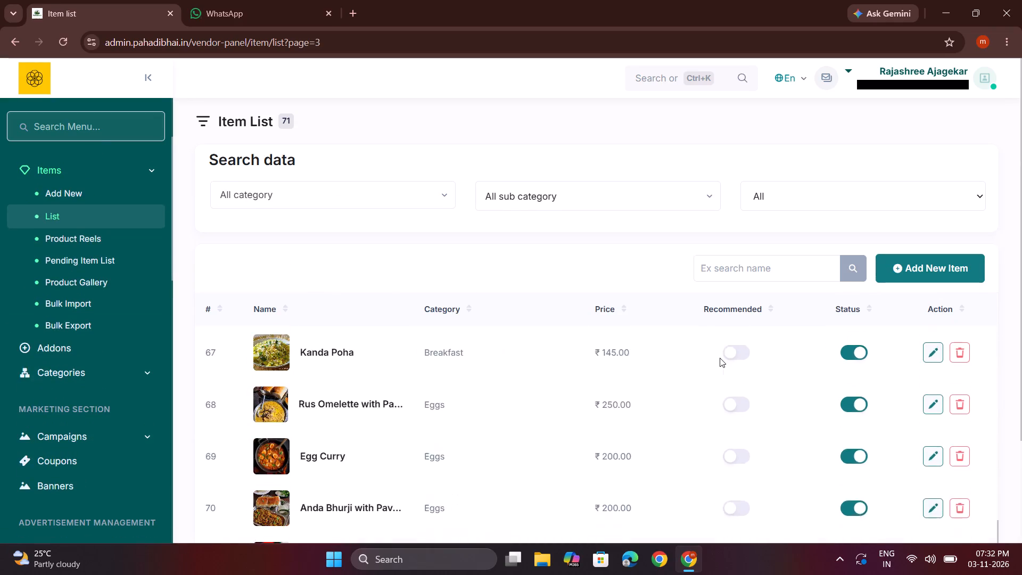
scroll(720, 358, down, 1)
scroll(720, 358, up, 4)
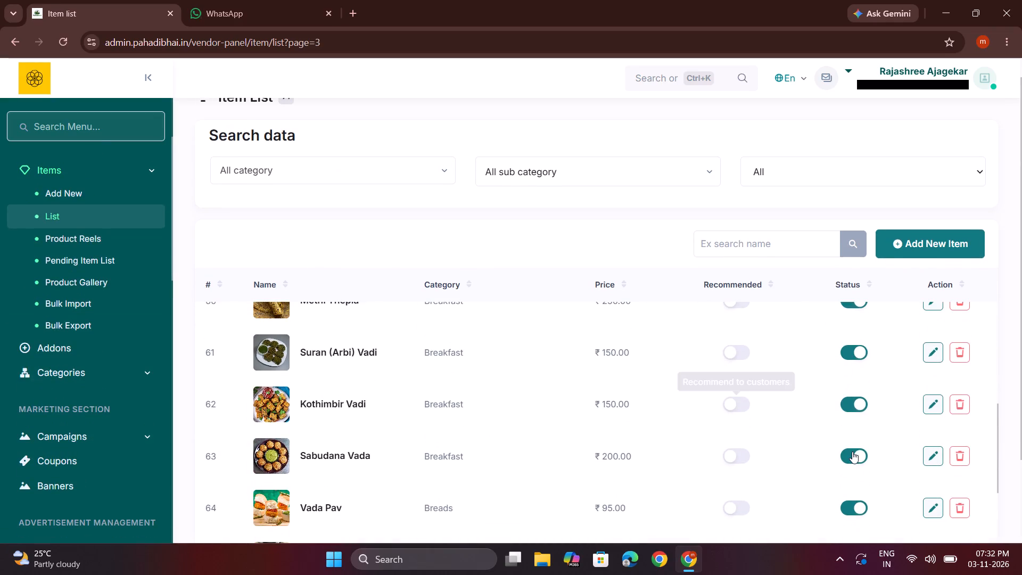
click(937, 404)
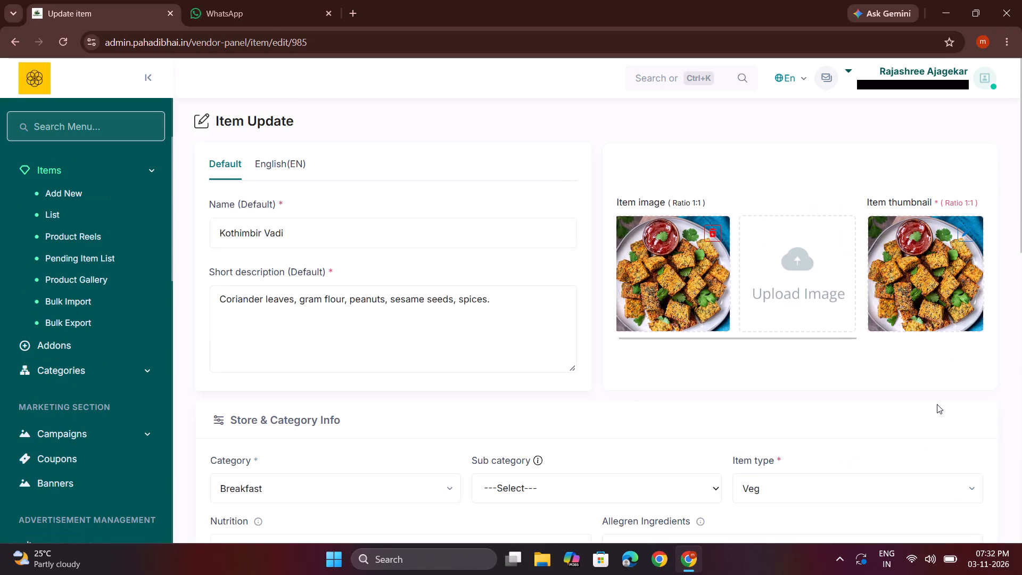
scroll(893, 399, down, 7)
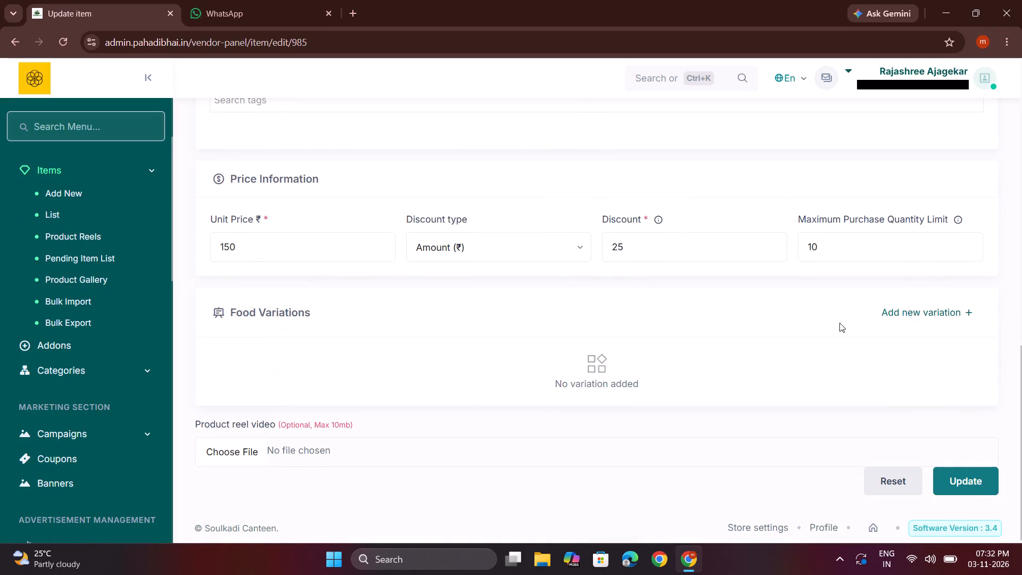
click(675, 243)
key(Left)
key(BackSpace)
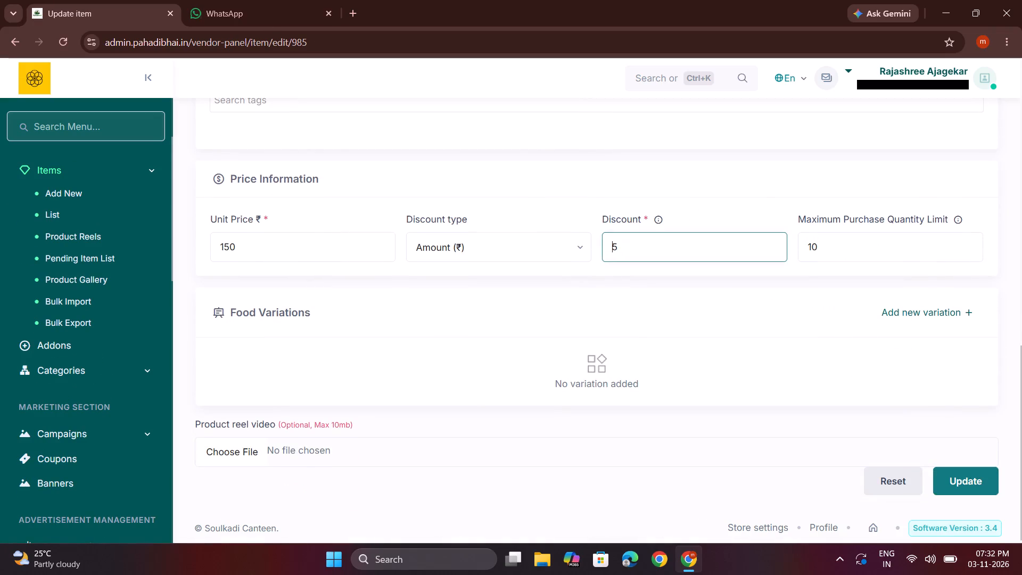
key(1)
click(962, 487)
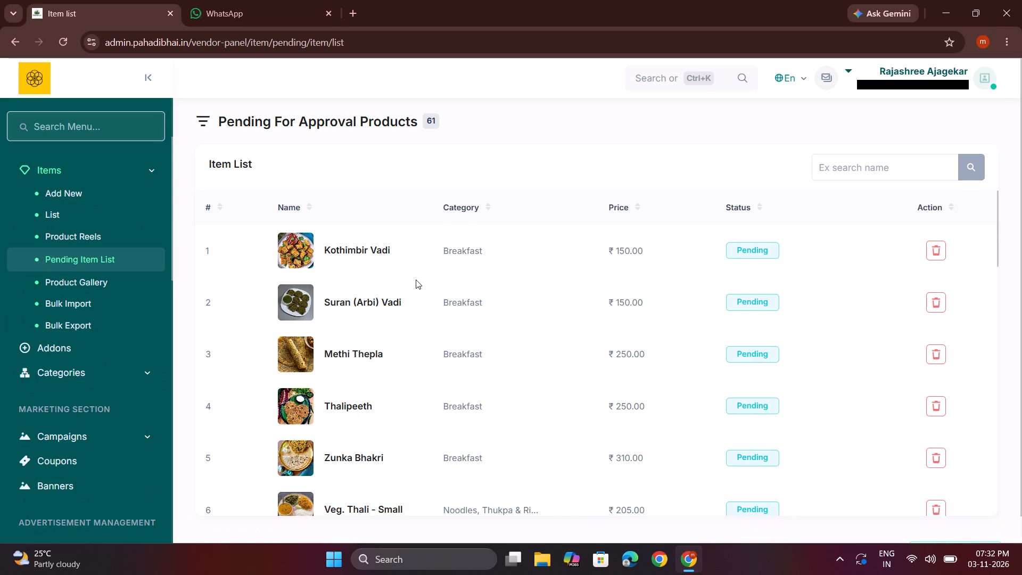
Return to the full item list after the Kothimbir Vadi update and go to page 3.
click(81, 211)
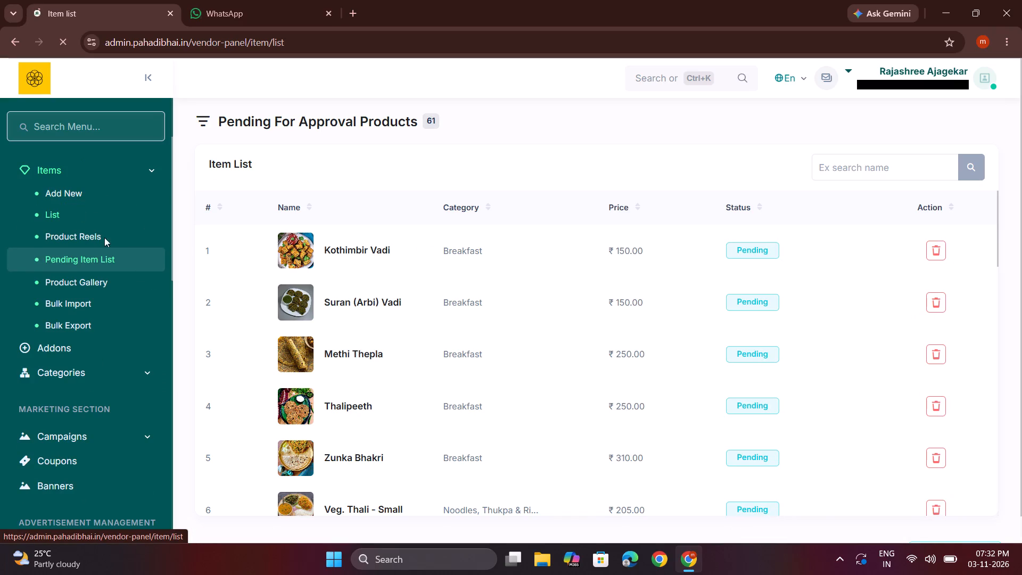
scroll(366, 433, down, 19)
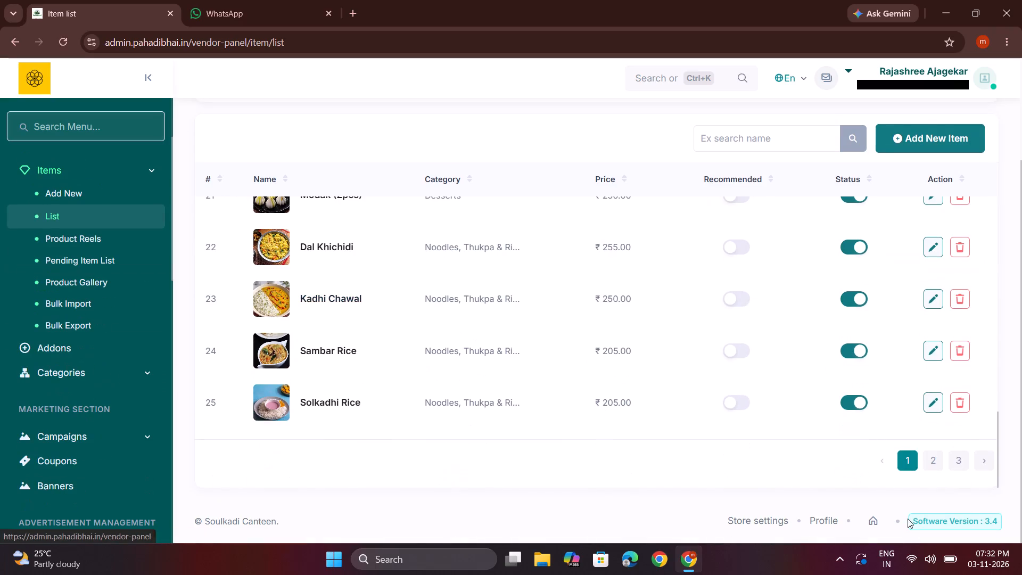
click(957, 461)
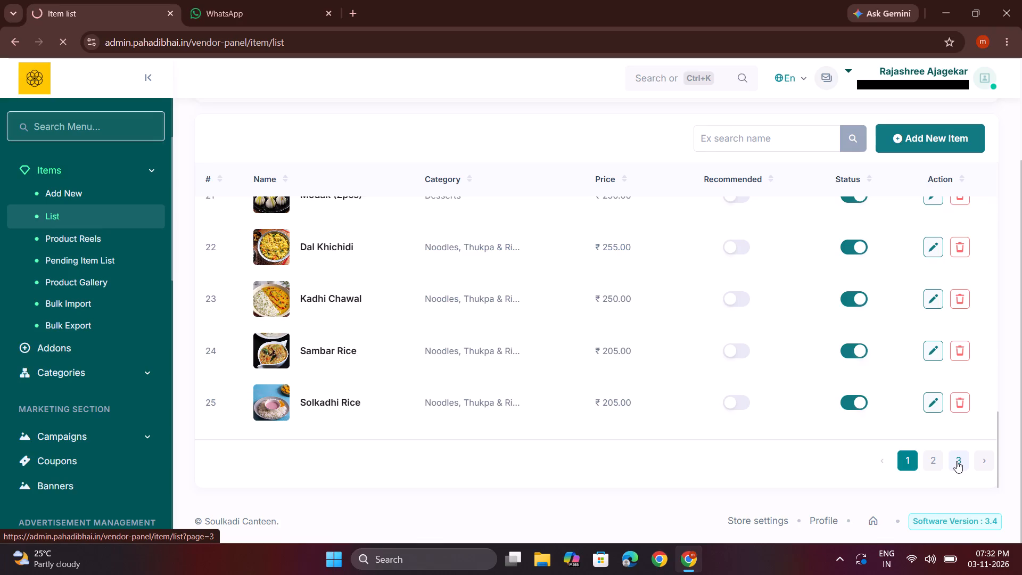
Open the Vada Pav item, set its discount amount to ₹10, and submit the update.
scroll(523, 434, down, 11)
scroll(523, 434, up, 3)
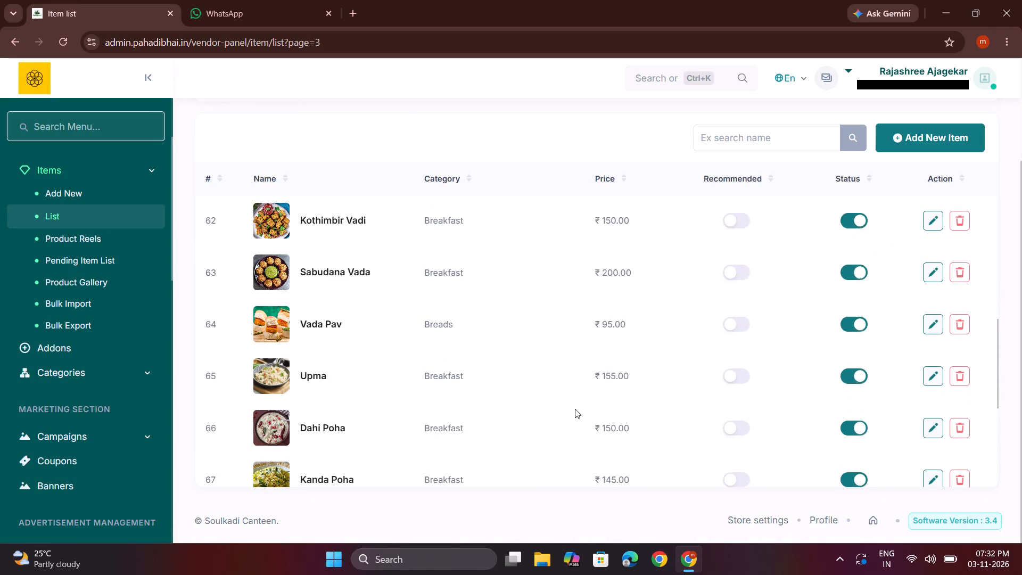
click(933, 319)
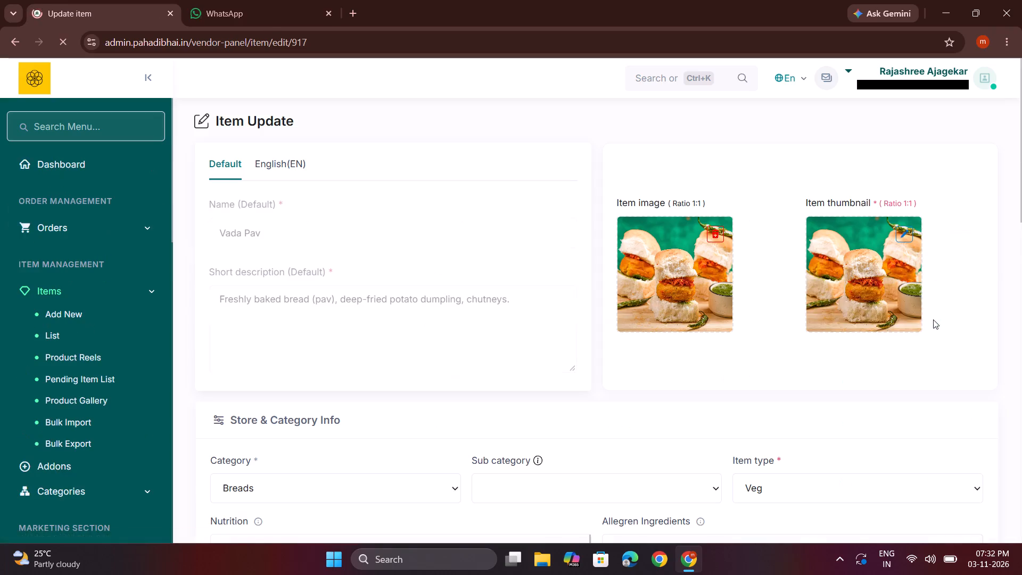
scroll(746, 351, down, 9)
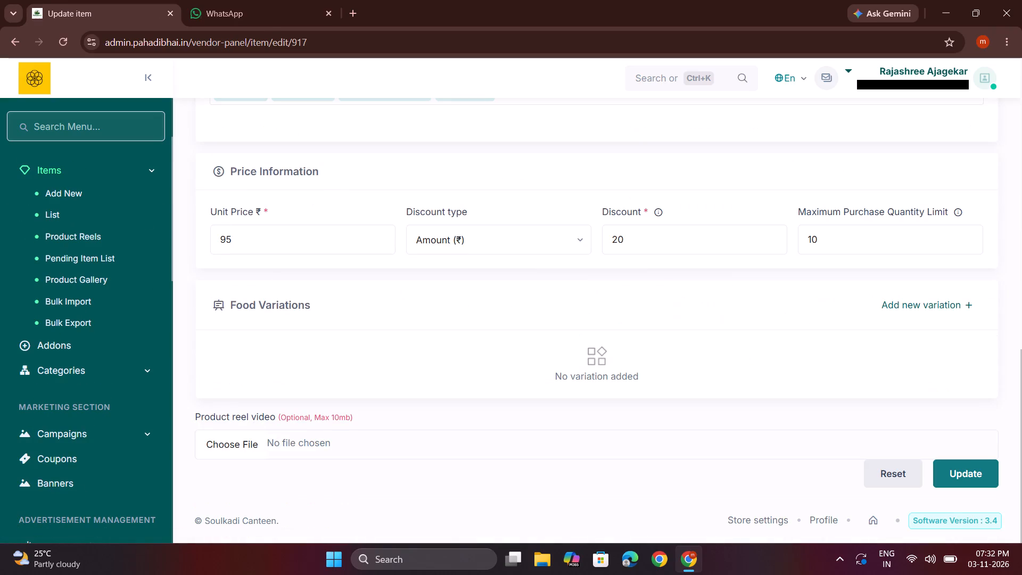
click(635, 233)
key(Left)
key(BackSpace)
key(1)
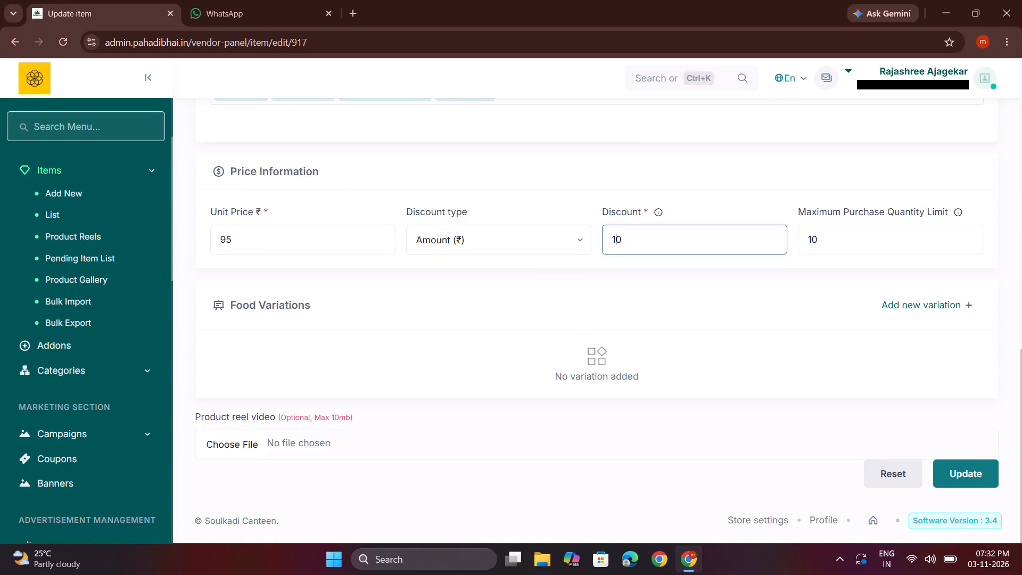
click(976, 472)
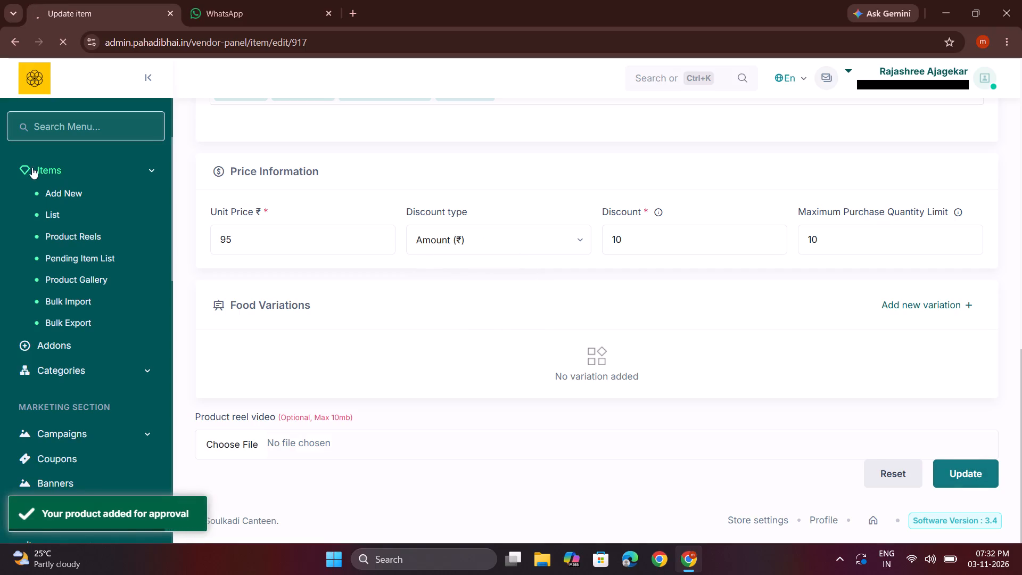
Return to the full item list after the Vada Pav update and go to page 3.
click(73, 219)
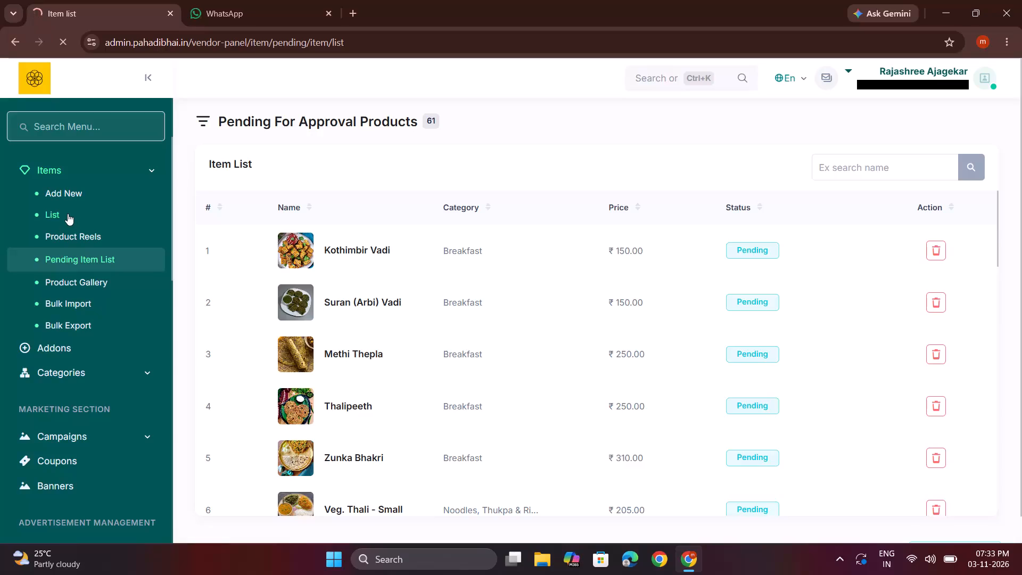
click(68, 213)
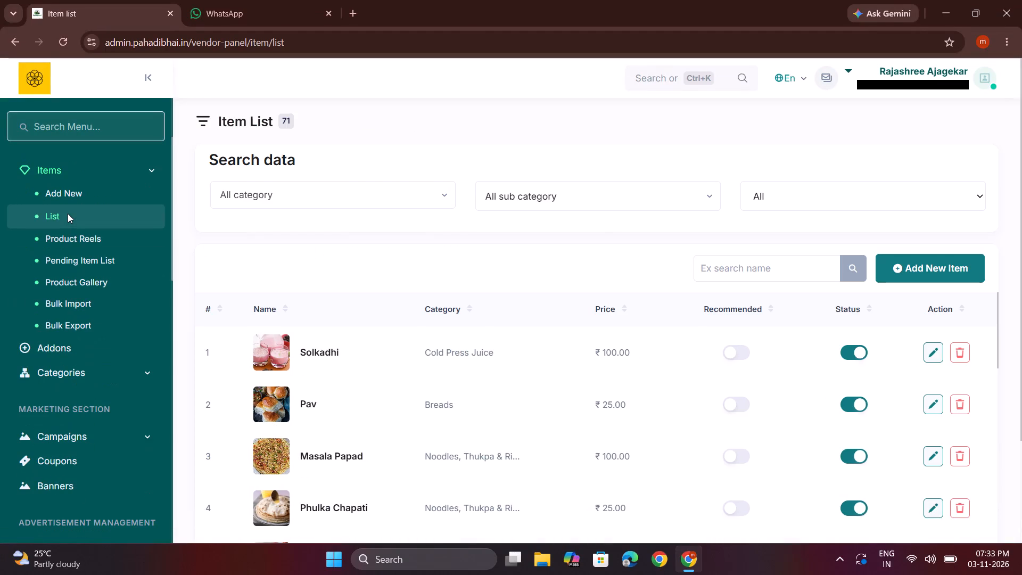
scroll(287, 449, down, 19)
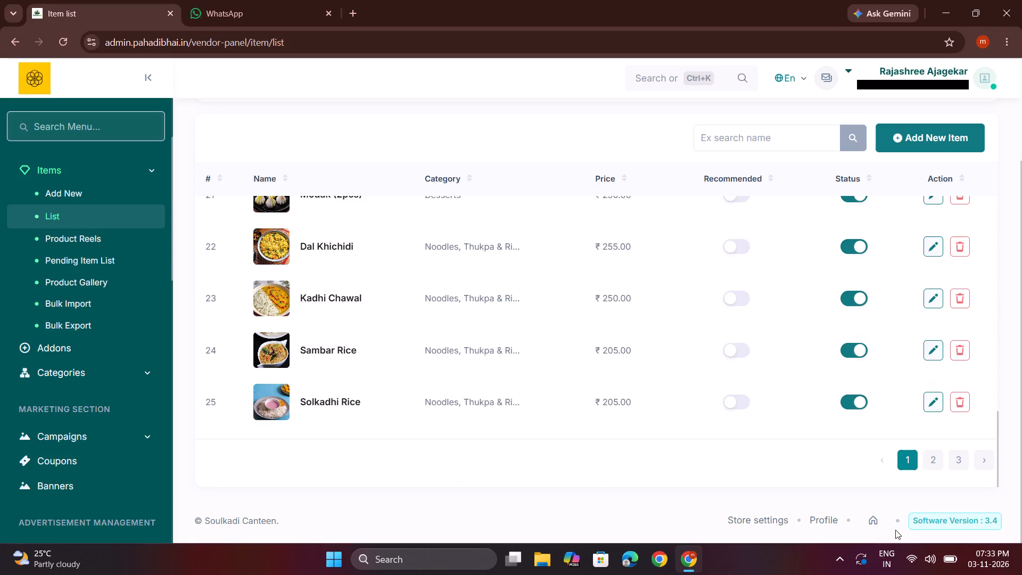
click(930, 464)
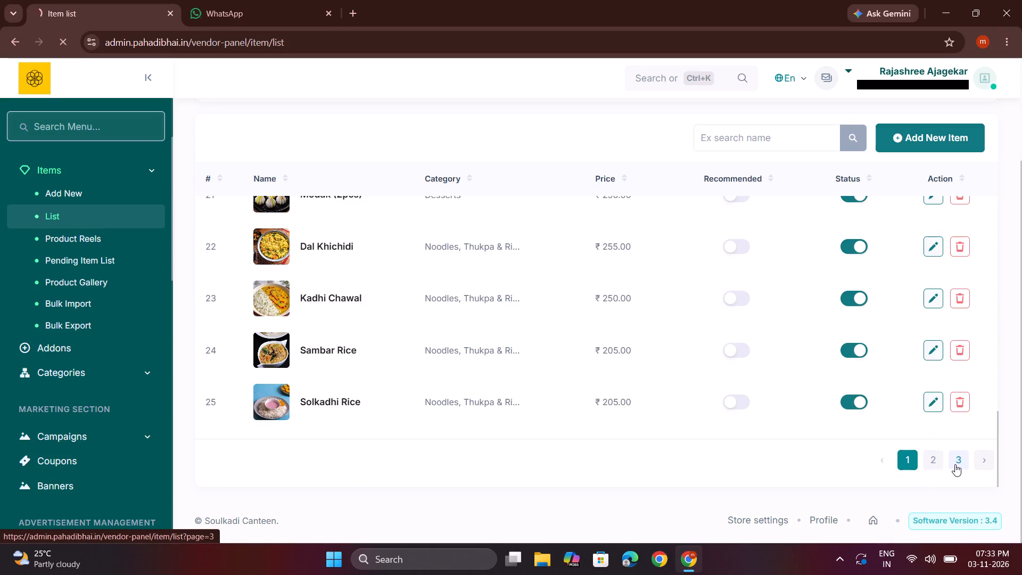
double_click(955, 463)
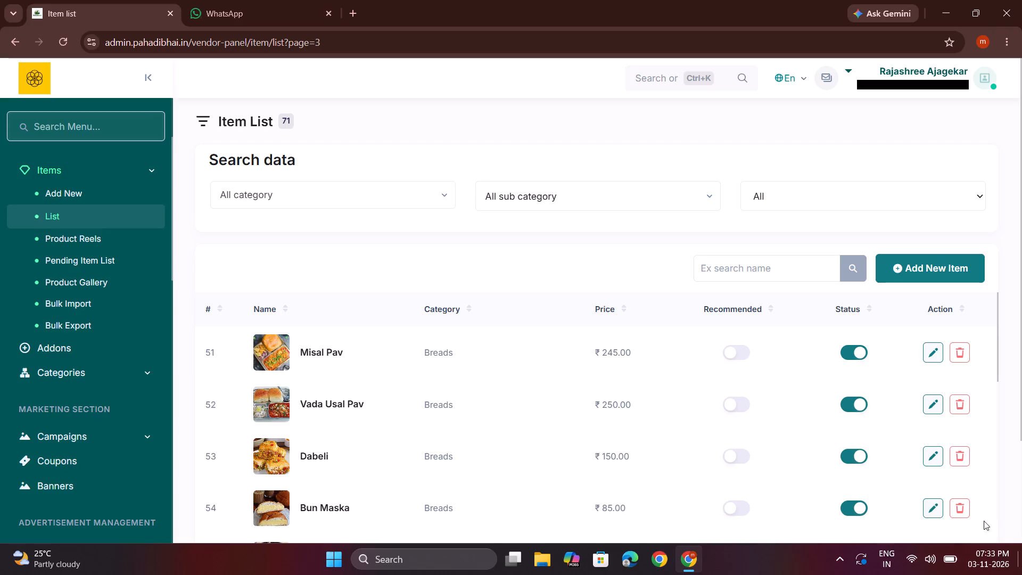
Open the Upma item, set its discount amount to ₹20, and submit the update.
scroll(737, 438, down, 5)
scroll(737, 438, up, 1)
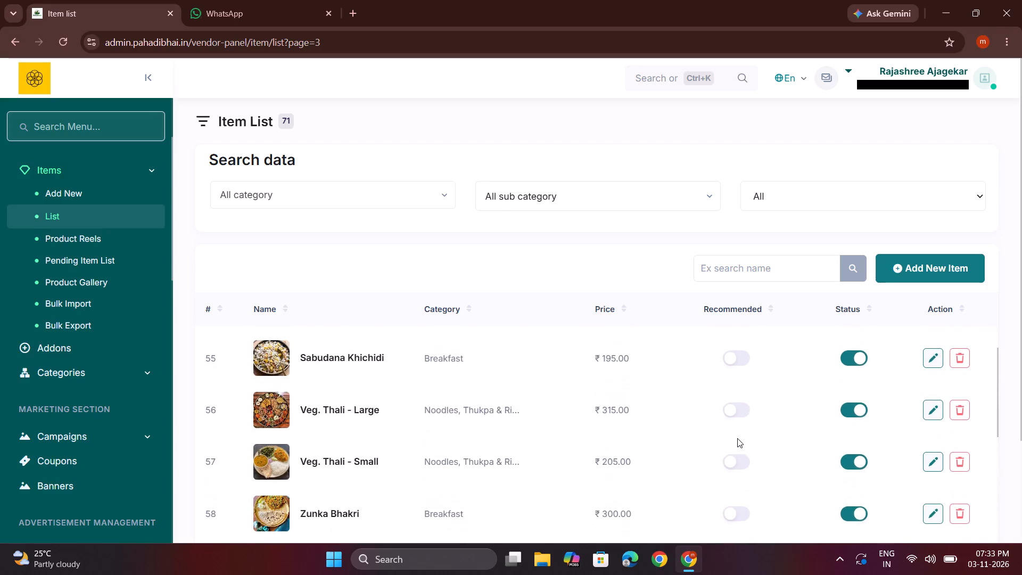
scroll(737, 438, down, 4)
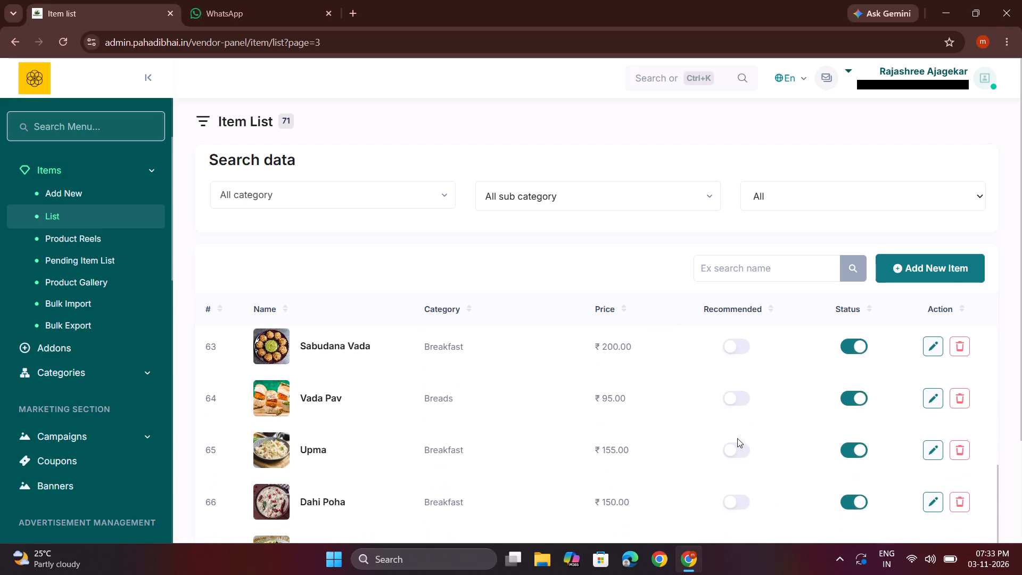
click(933, 454)
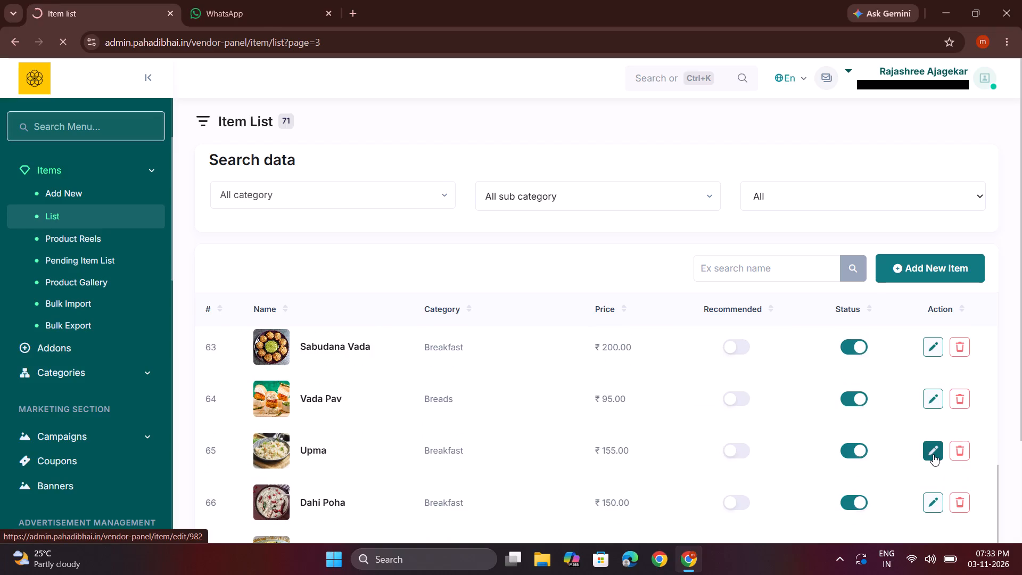
scroll(800, 443, down, 3)
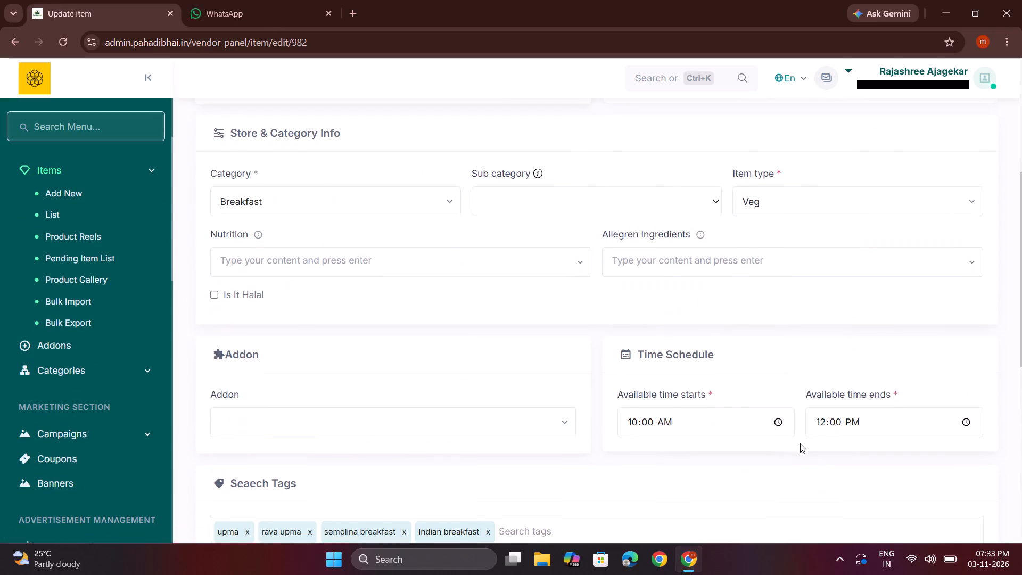
scroll(697, 411, down, 2)
click(648, 441)
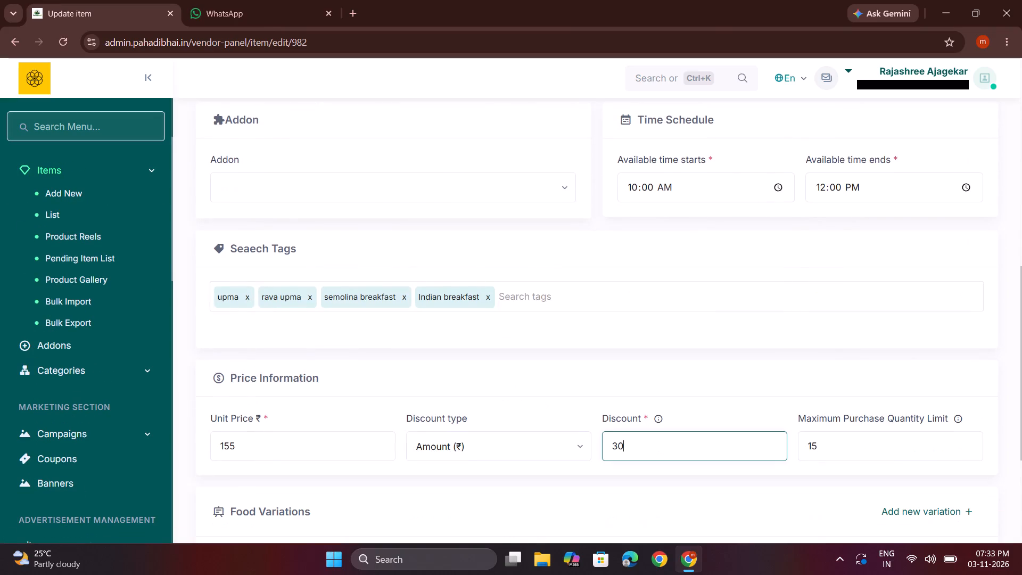
key(Left)
key(BackSpace)
key(2)
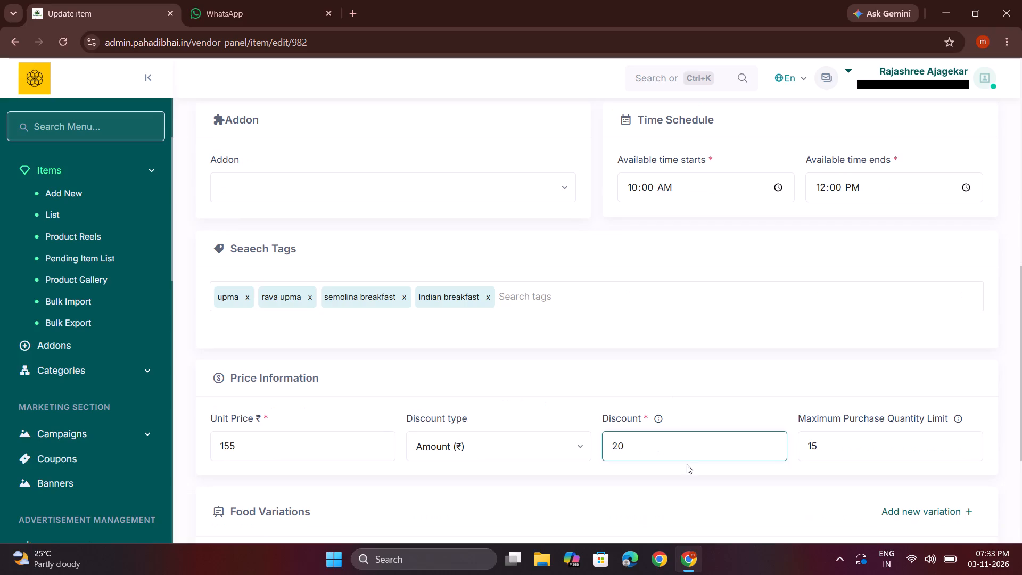
scroll(745, 374, down, 6)
click(946, 467)
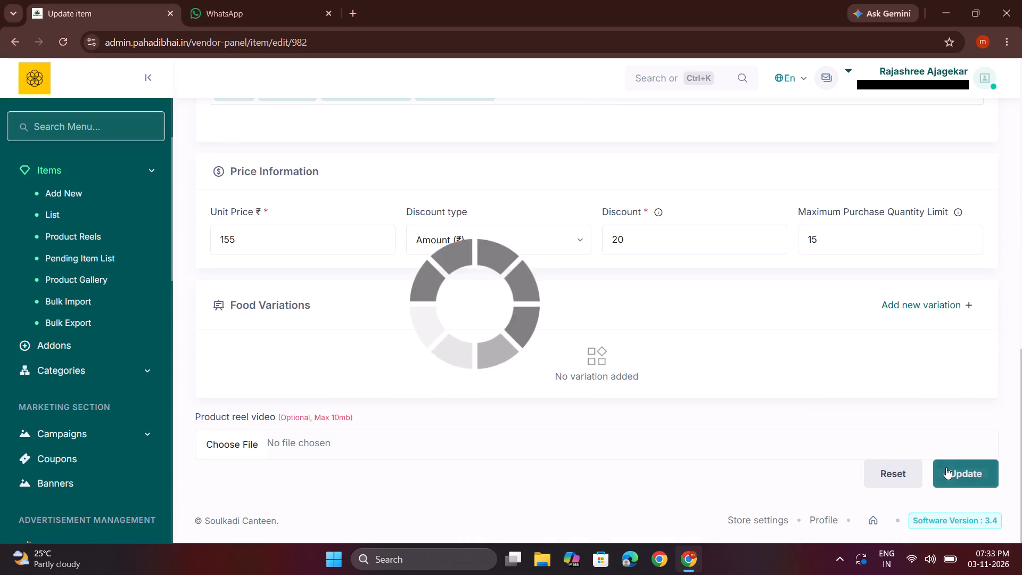
Return to the full item list after the Upma update and go to page 3.
click(82, 224)
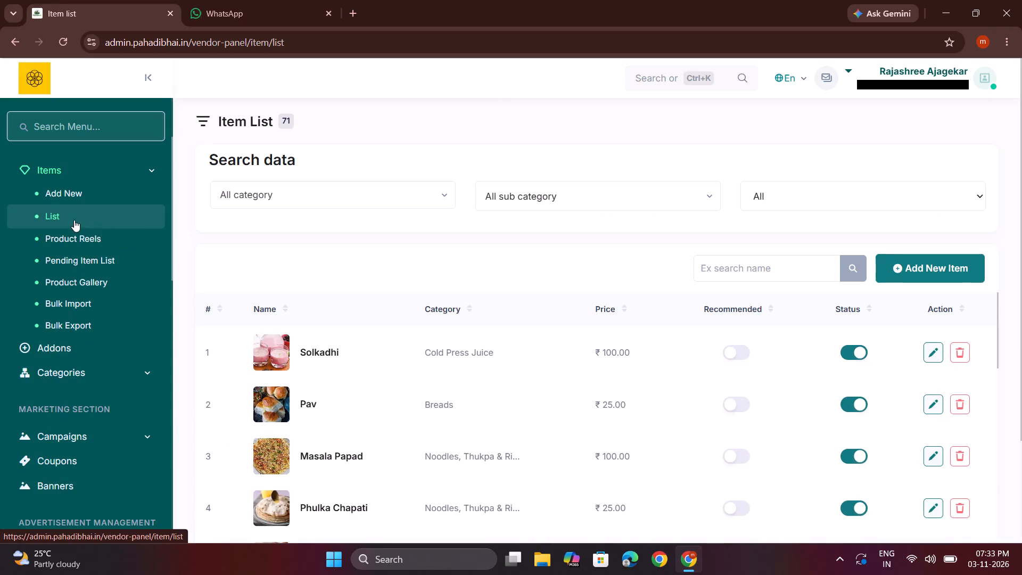
scroll(392, 424, down, 14)
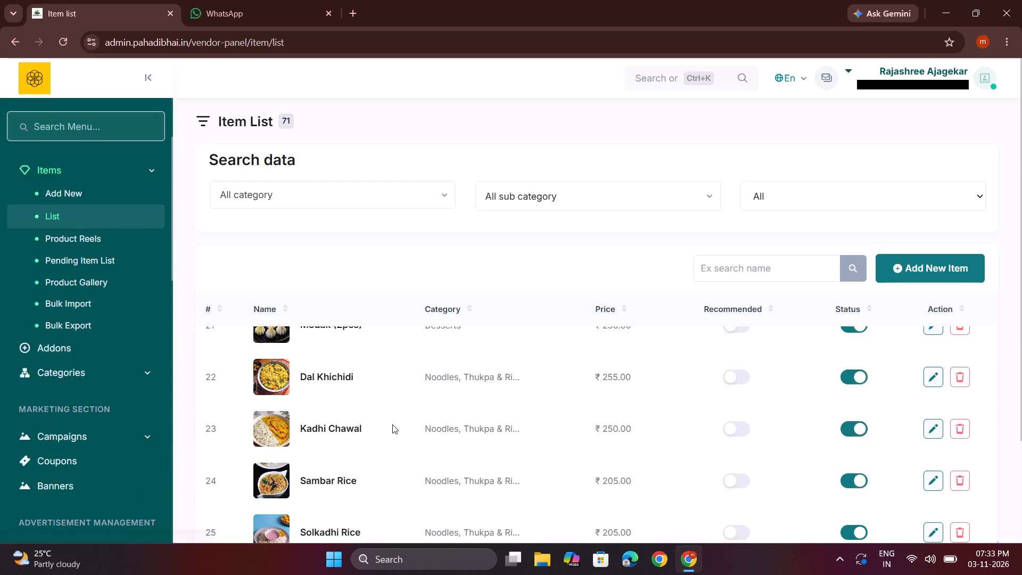
scroll(392, 424, down, 6)
scroll(392, 424, up, 4)
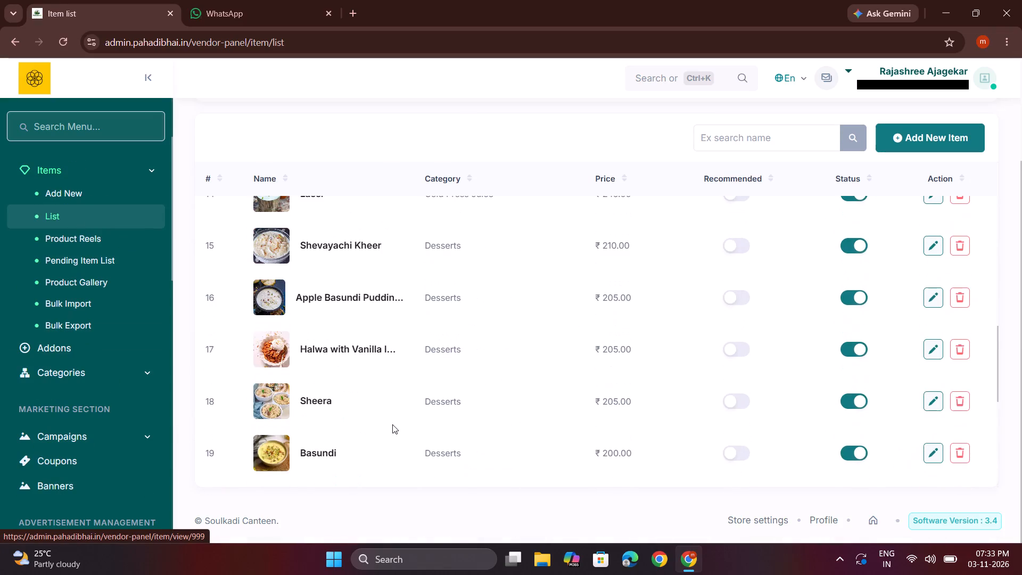
scroll(392, 424, up, 4)
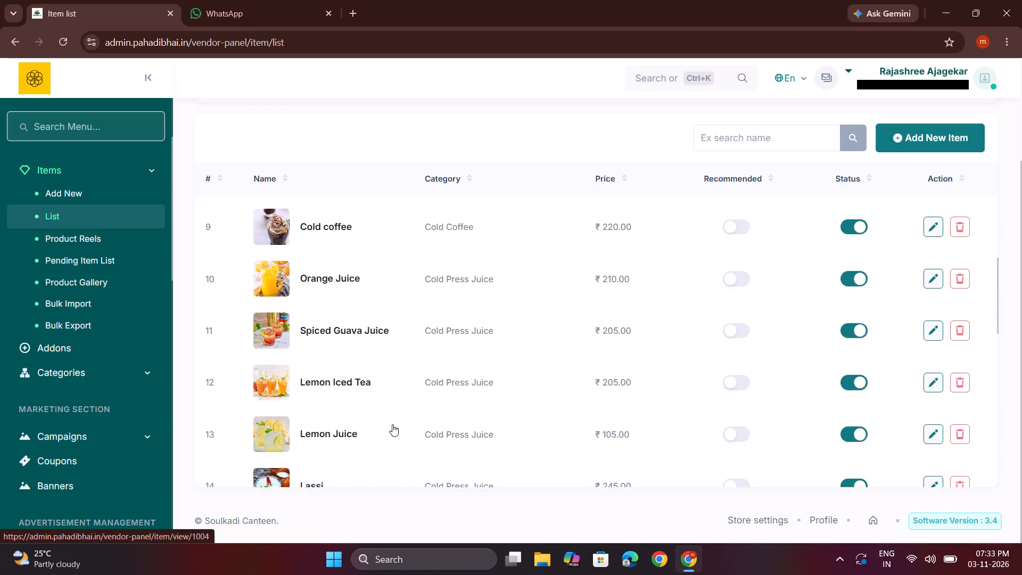
scroll(392, 424, down, 9)
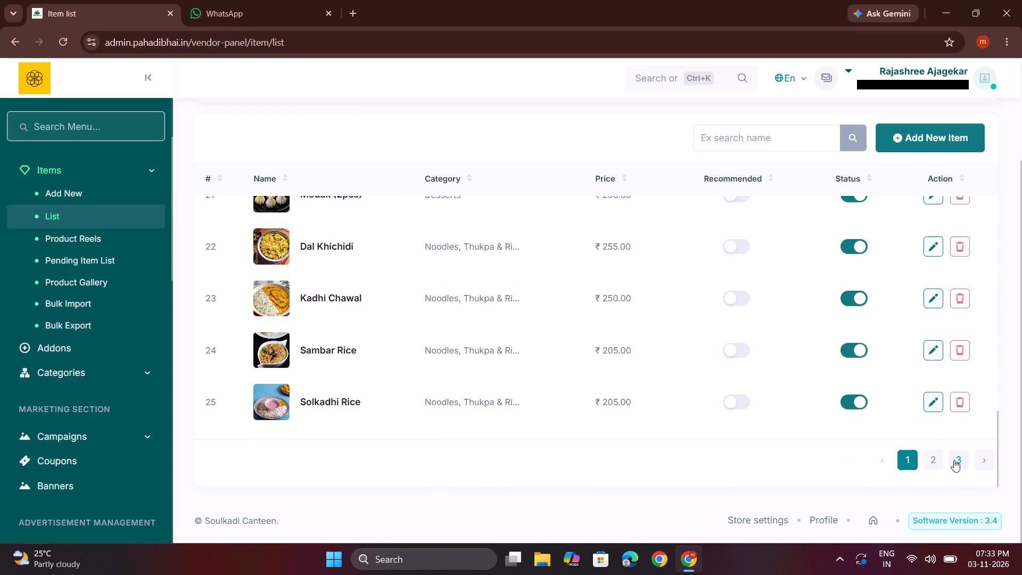
click(958, 460)
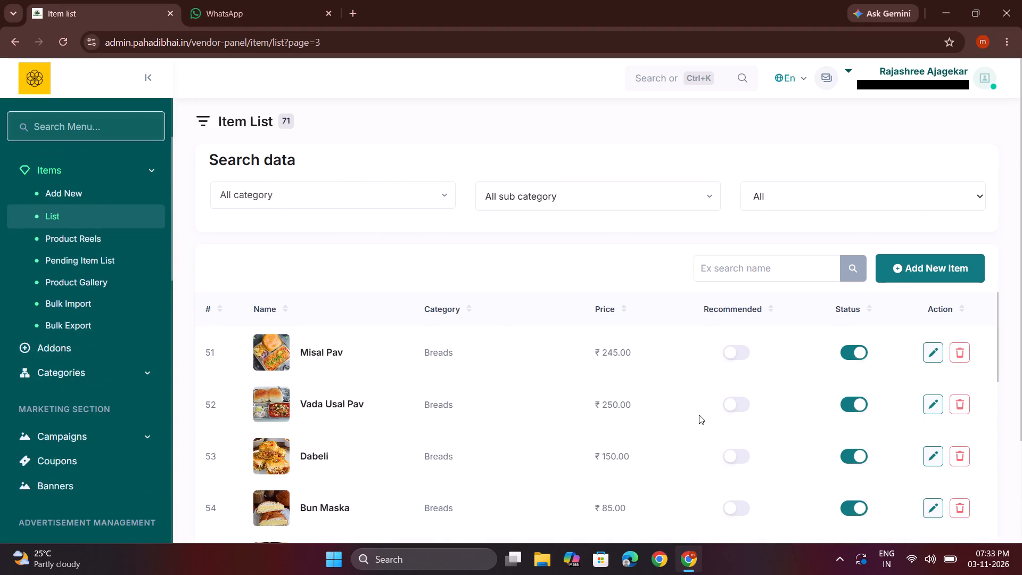
Open the Dahi Poha item, set its discount amount to ₹15, and submit the update.
scroll(698, 413, down, 6)
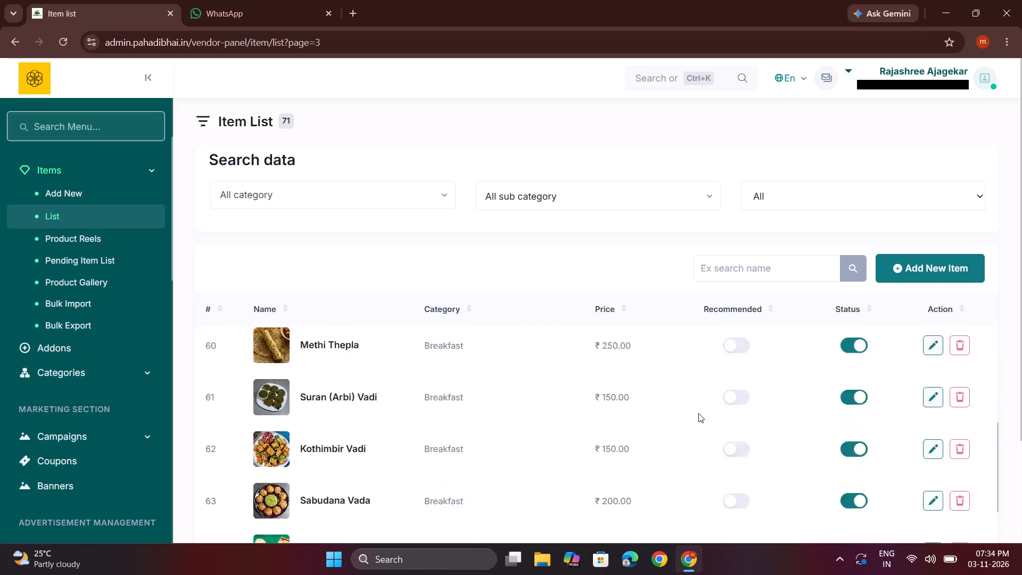
scroll(698, 413, down, 3)
scroll(698, 413, up, 1)
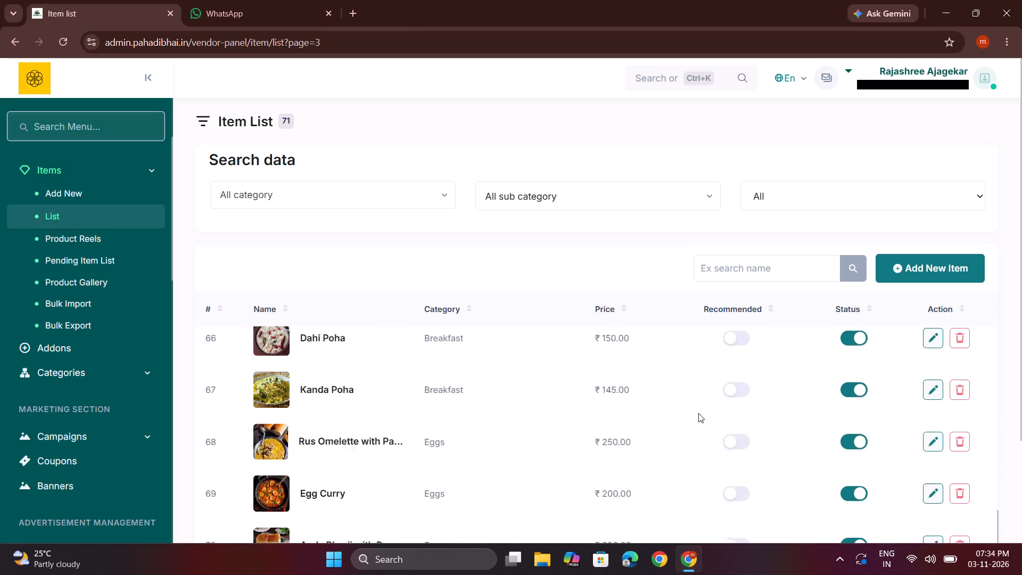
scroll(698, 413, up, 2)
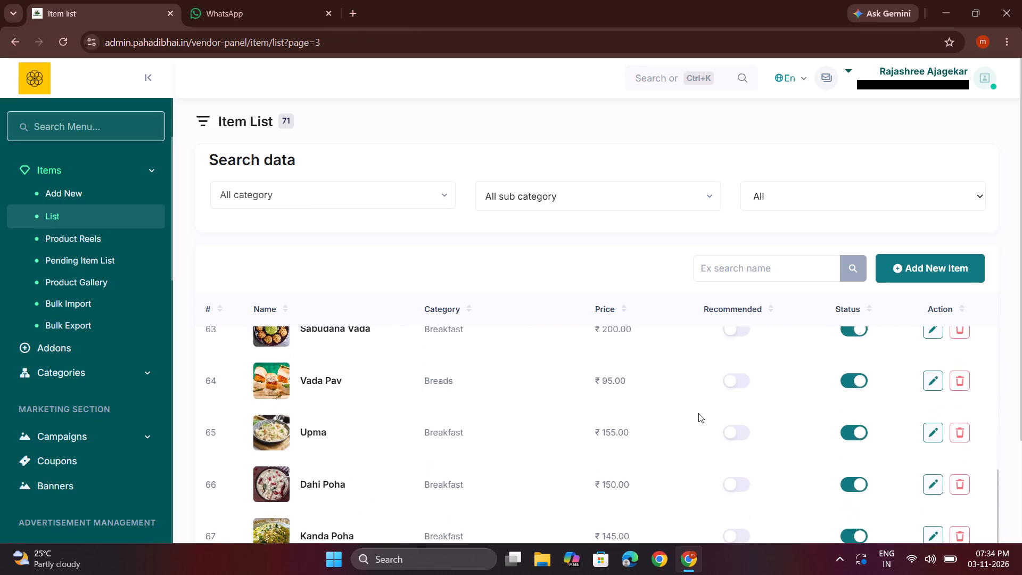
click(929, 487)
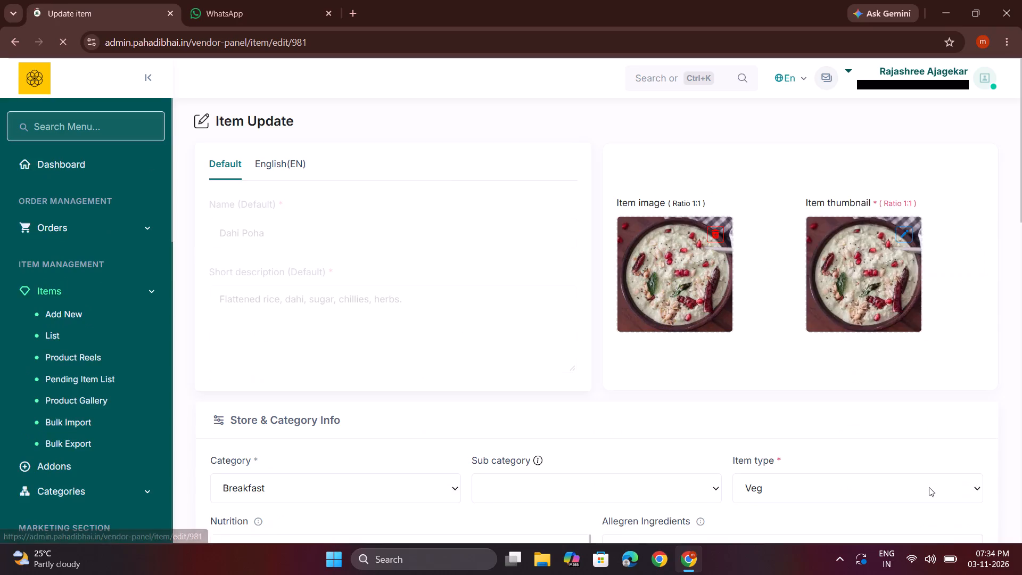
scroll(848, 349, down, 6)
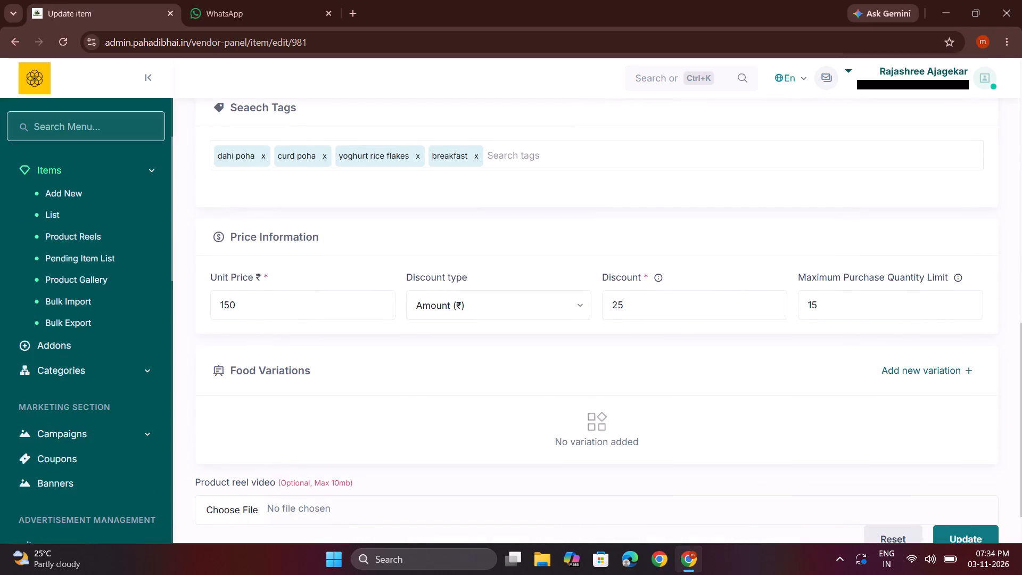
click(697, 298)
key(Left)
key(BackSpace)
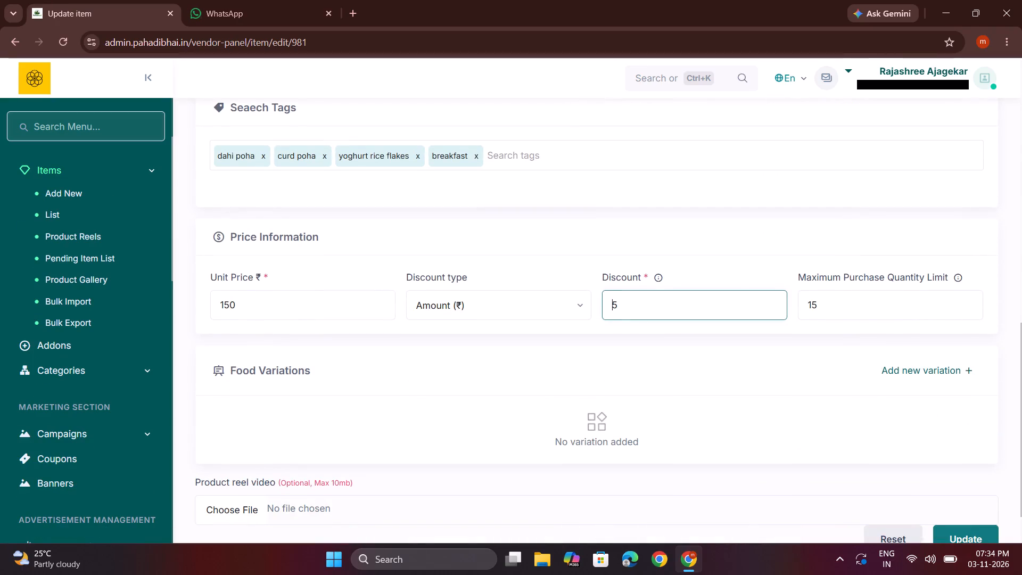
key(1)
scroll(872, 503, down, 2)
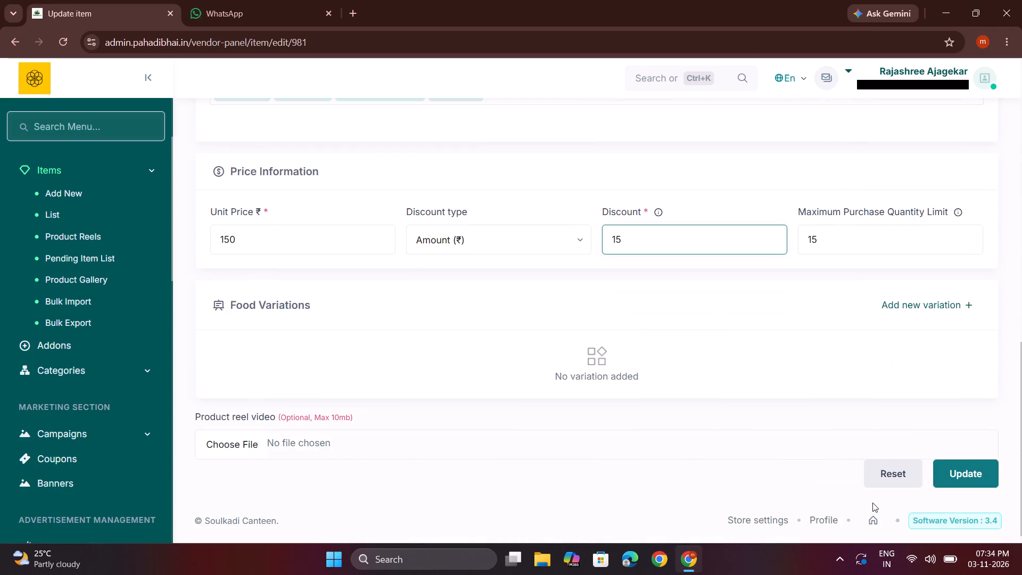
click(978, 481)
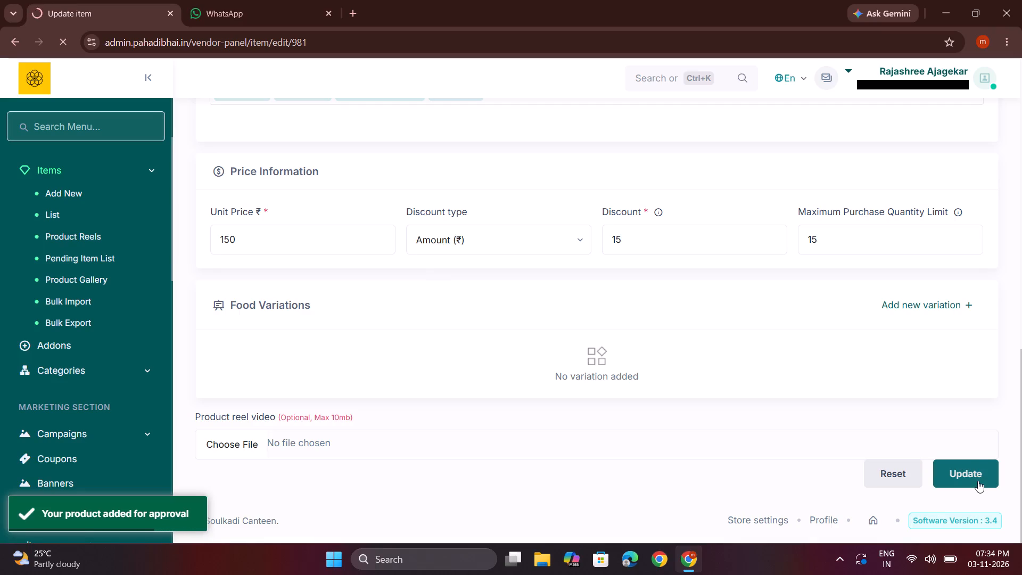
Return to the full item list after the Dahi Poha update and go to page 3.
click(100, 208)
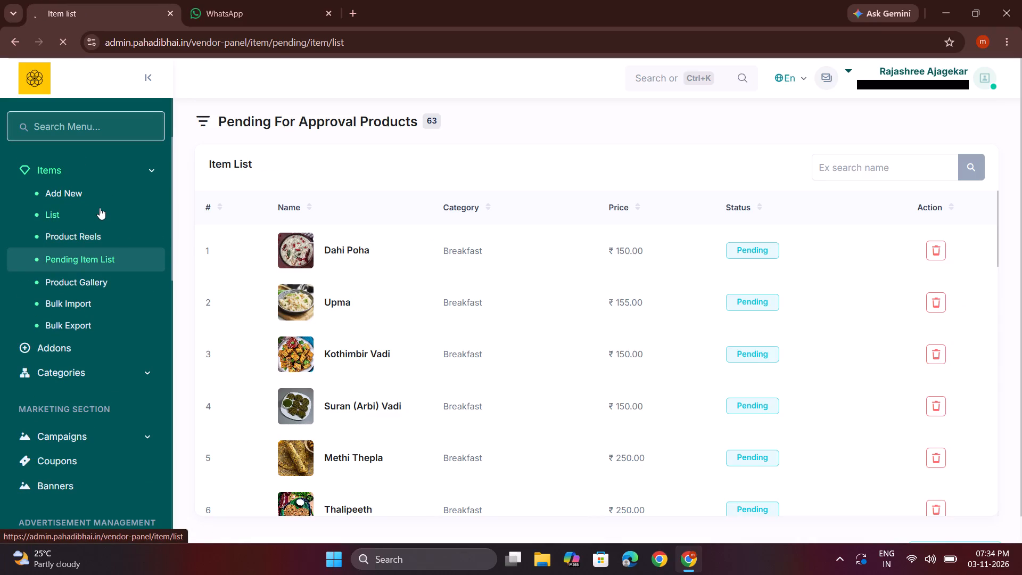
scroll(551, 433, down, 11)
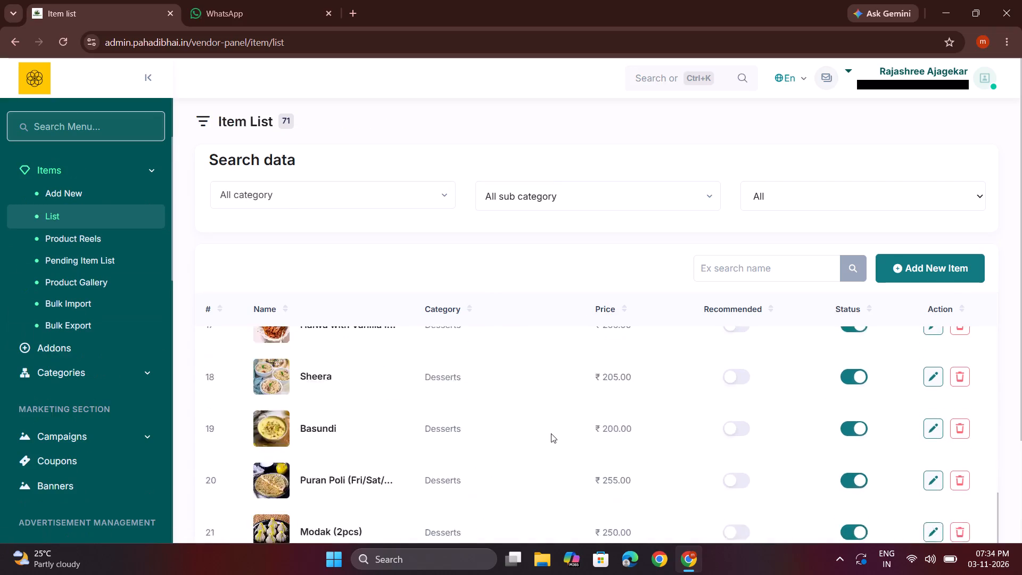
scroll(551, 433, down, 7)
click(956, 465)
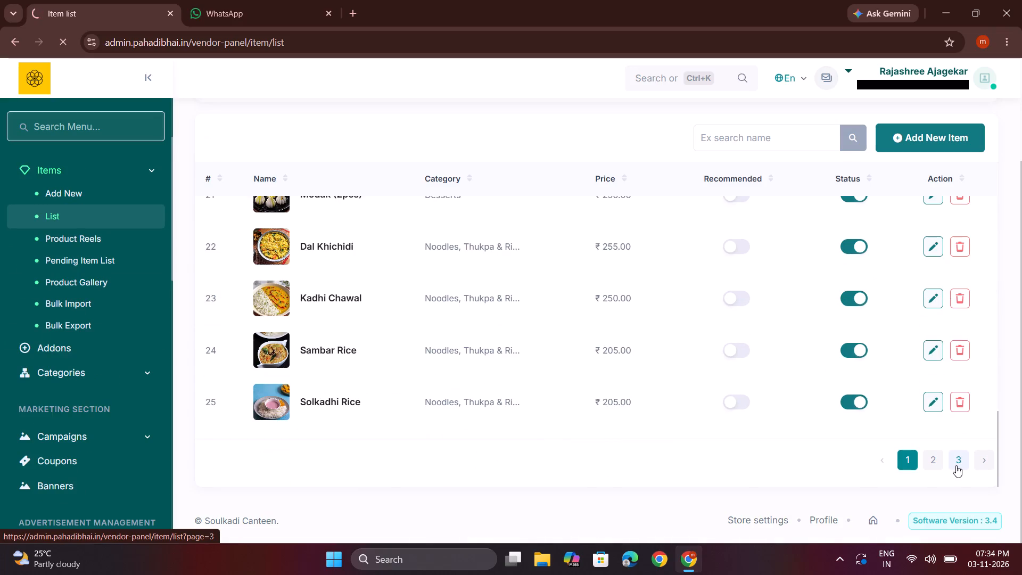
Open the Kanda Poha item, set its discount amount to ₹10, and submit the update.
scroll(539, 494, down, 13)
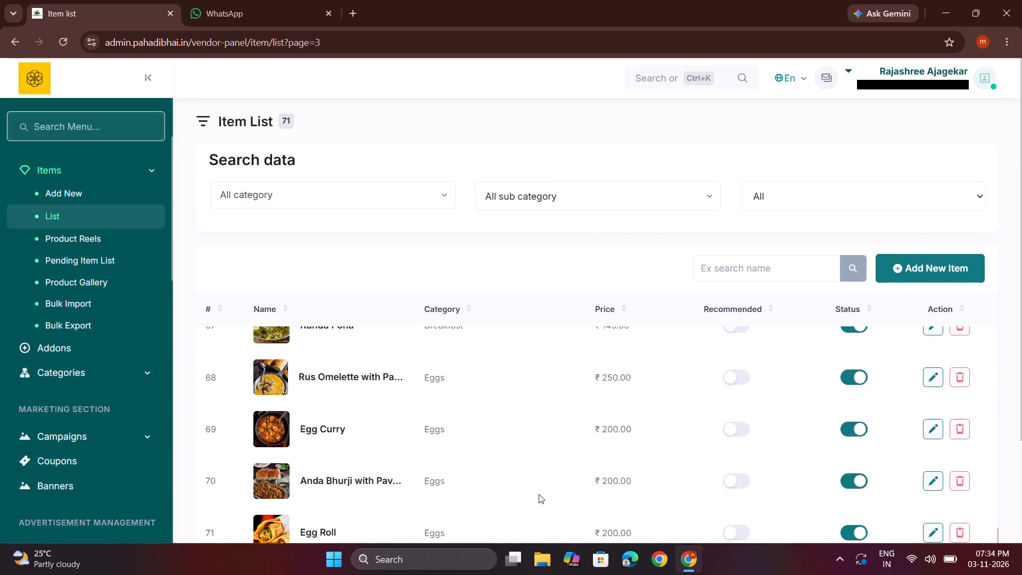
scroll(539, 494, up, 4)
scroll(539, 494, down, 2)
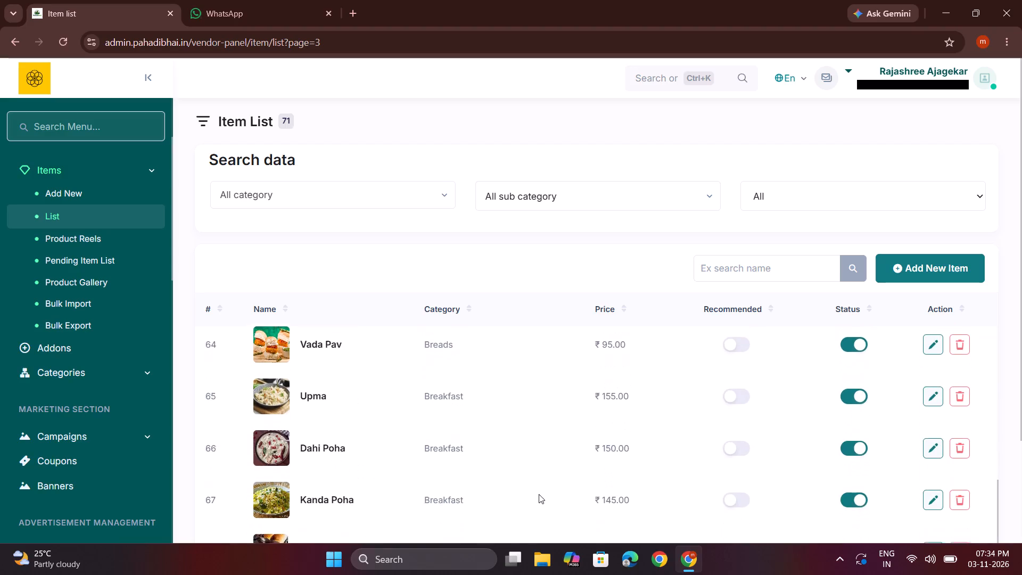
scroll(539, 494, down, 2)
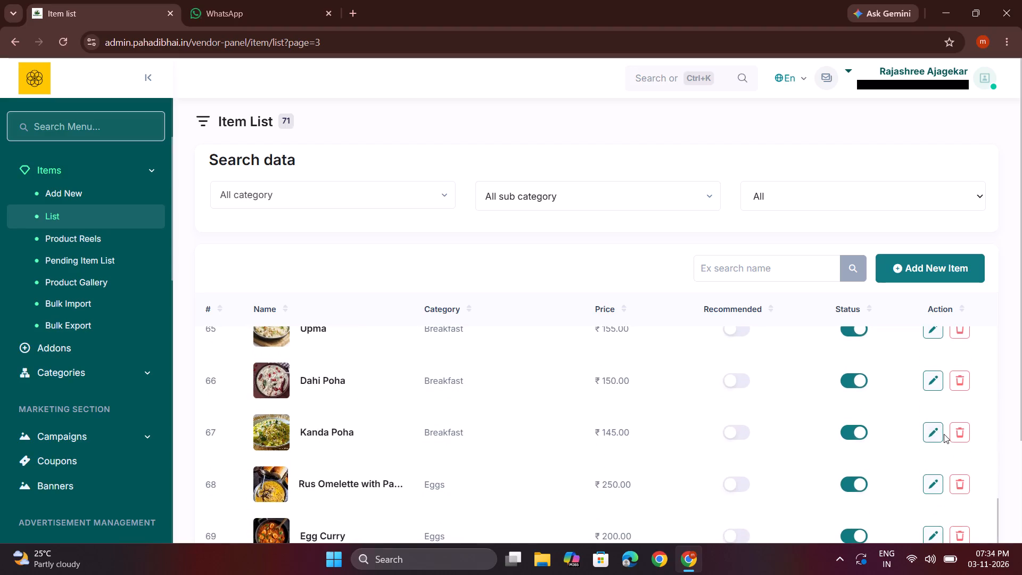
click(925, 433)
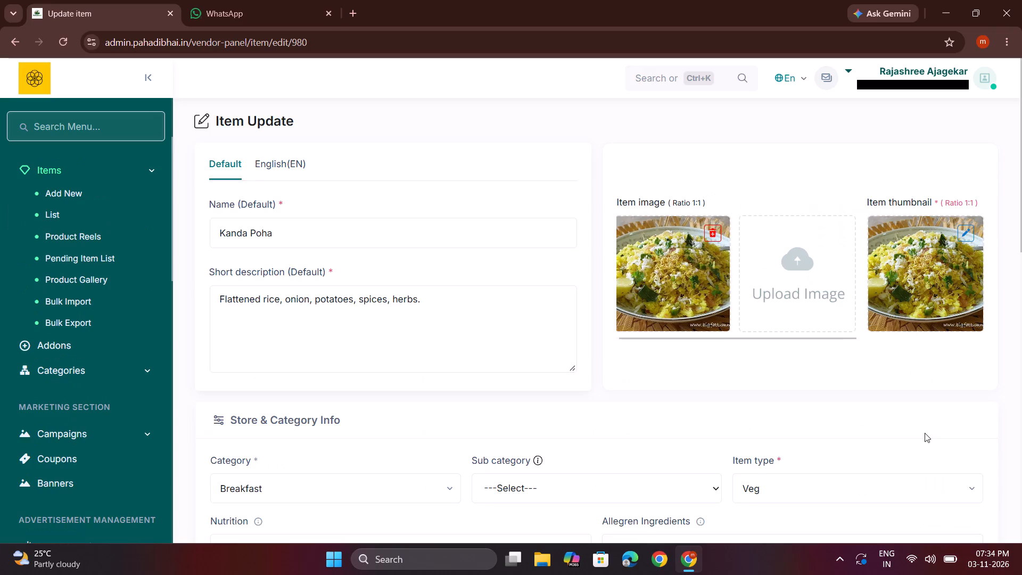
scroll(798, 420, down, 9)
click(701, 252)
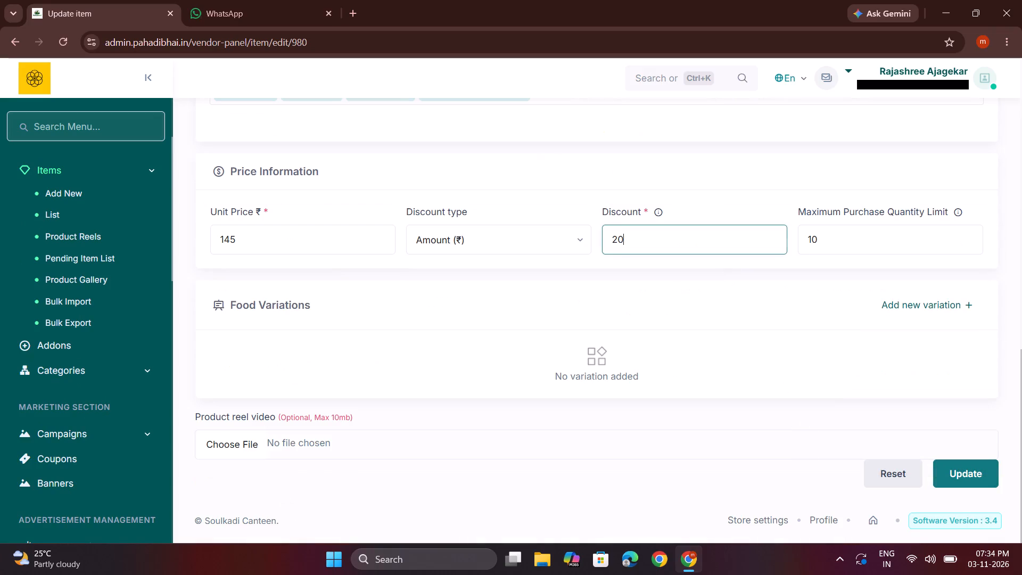
key(Left)
key(BackSpace)
key(1)
click(957, 465)
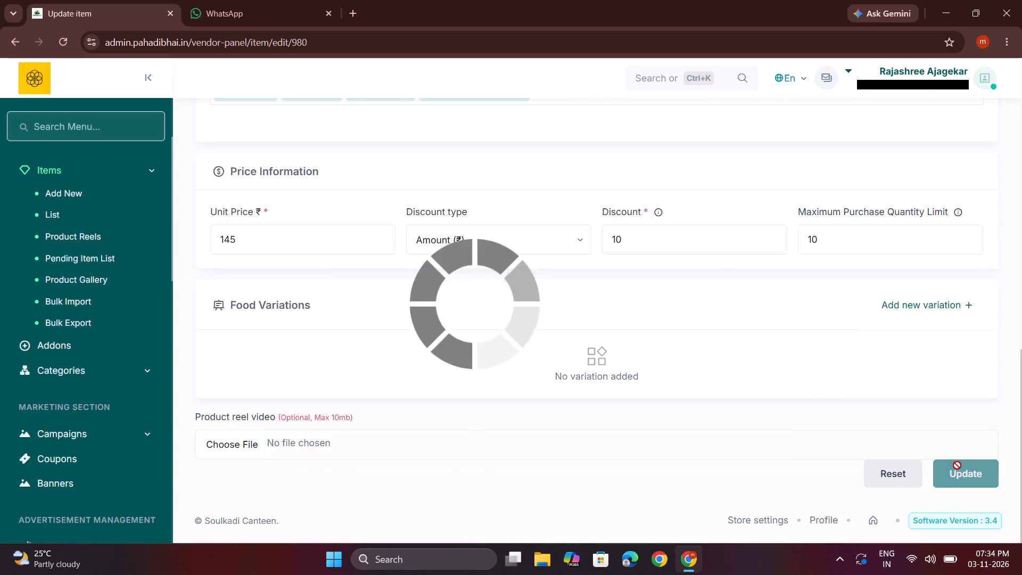
Return to the full item list after the Kanda Poha update and go to page 3.
click(75, 218)
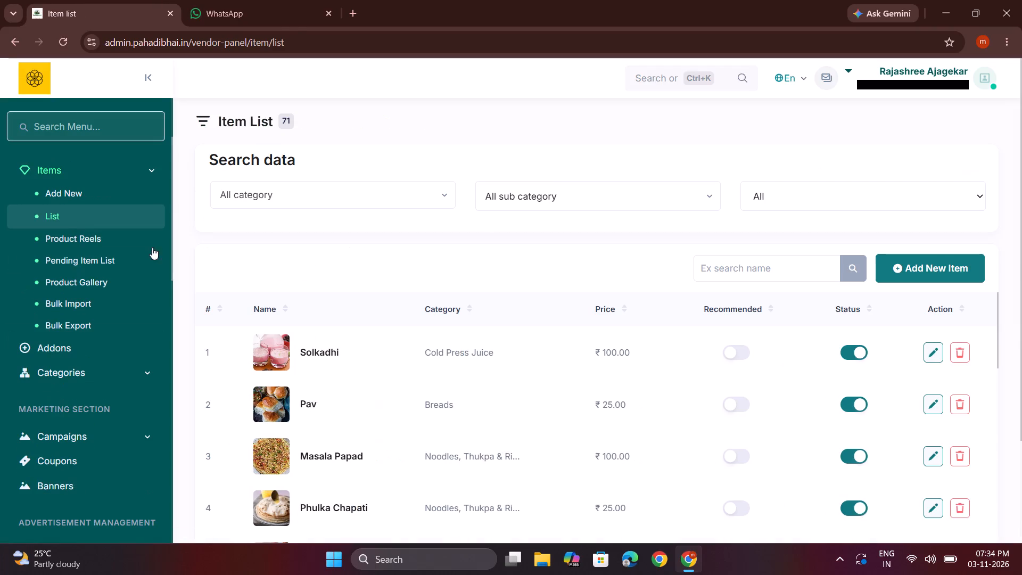
scroll(531, 438, down, 18)
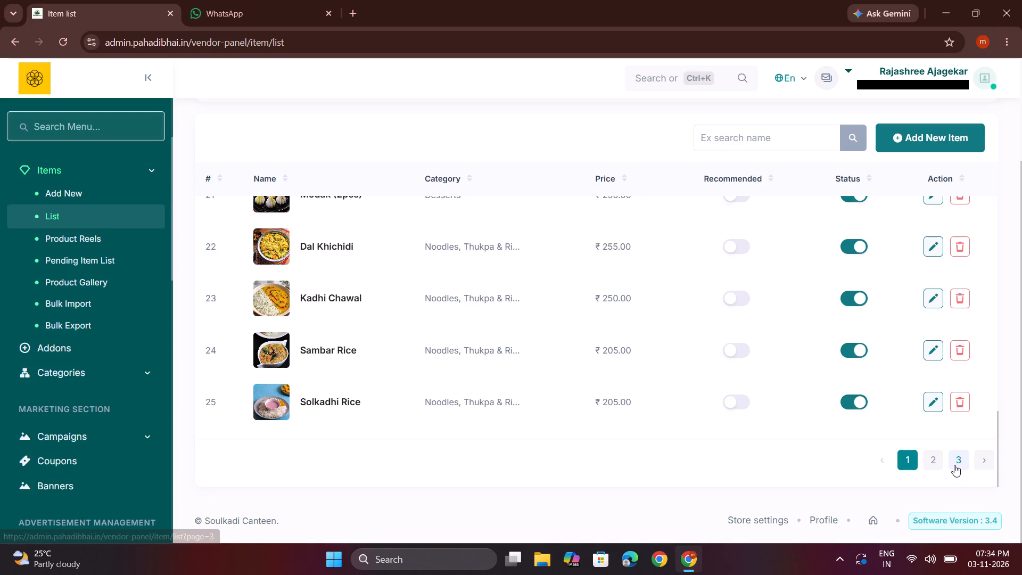
click(954, 465)
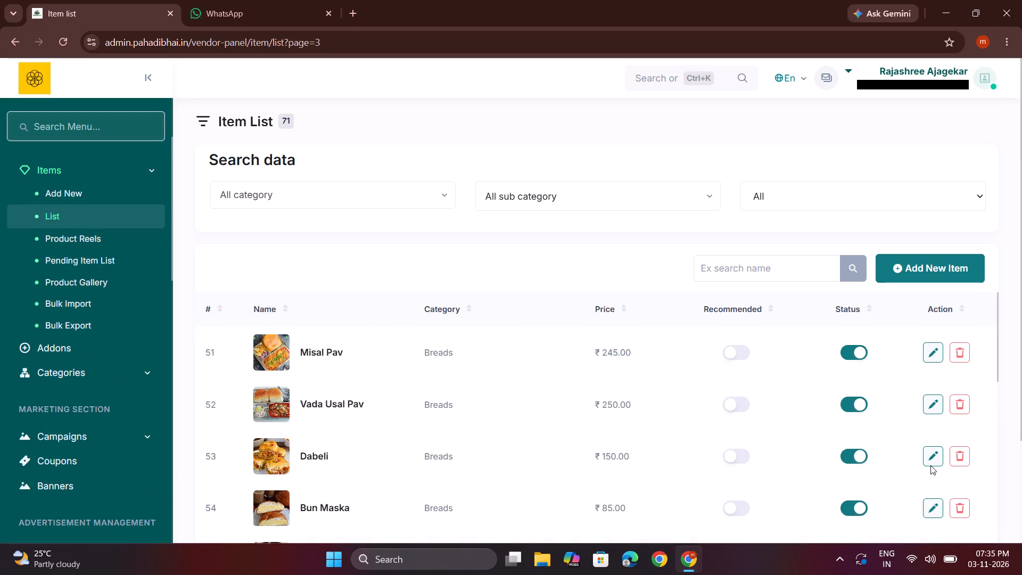
Reopen the Kanda Poha item, set its discount amount to ₹10 again, and resubmit the update.
scroll(615, 475, down, 7)
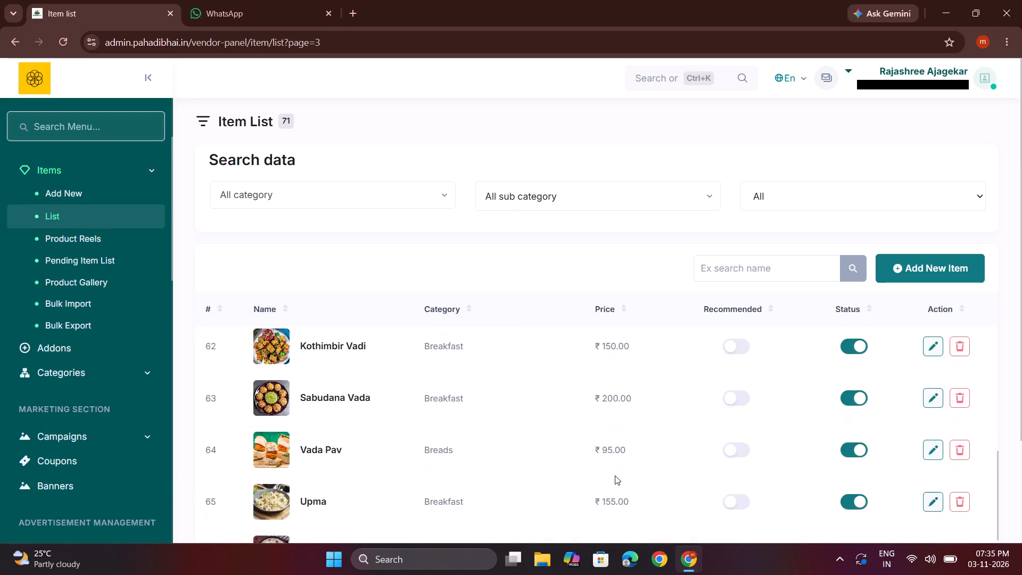
scroll(615, 475, down, 3)
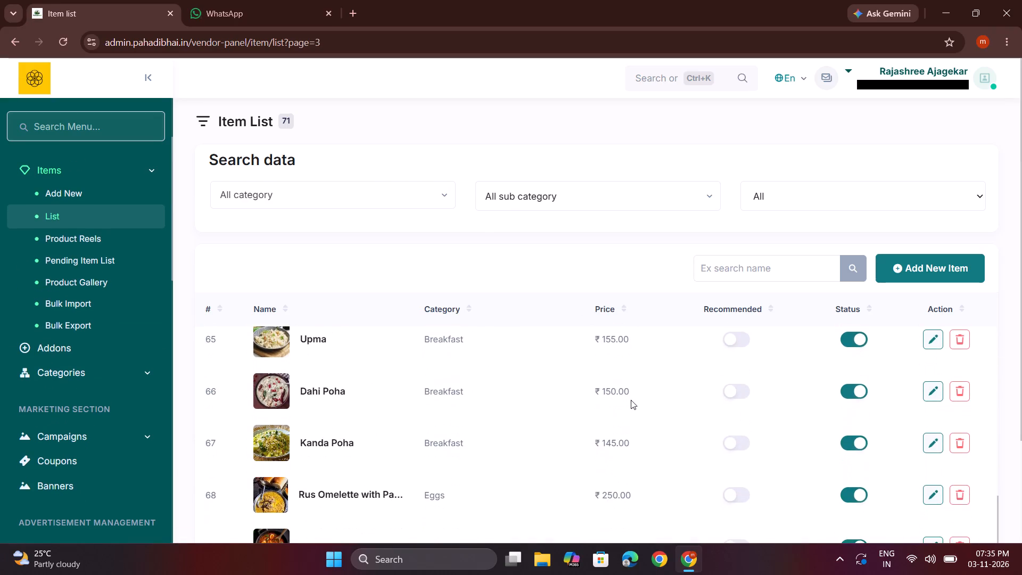
click(934, 440)
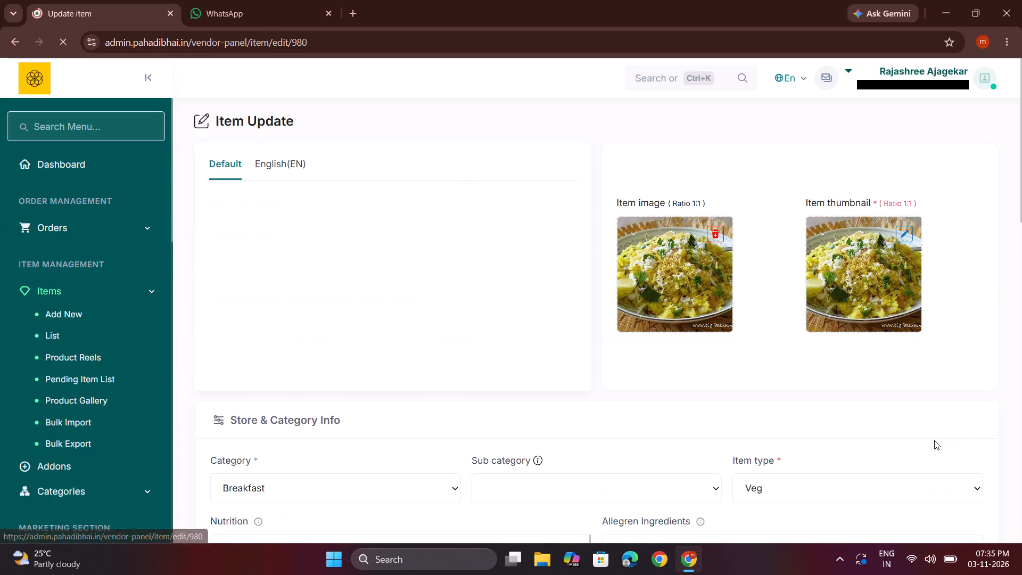
scroll(767, 443, down, 5)
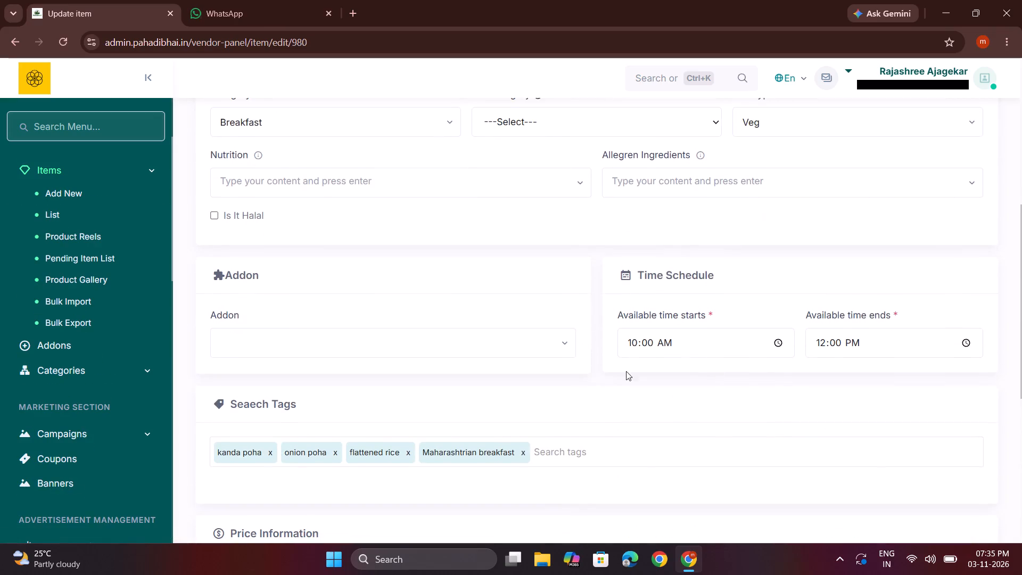
scroll(611, 397, down, 3)
click(629, 326)
key(Left)
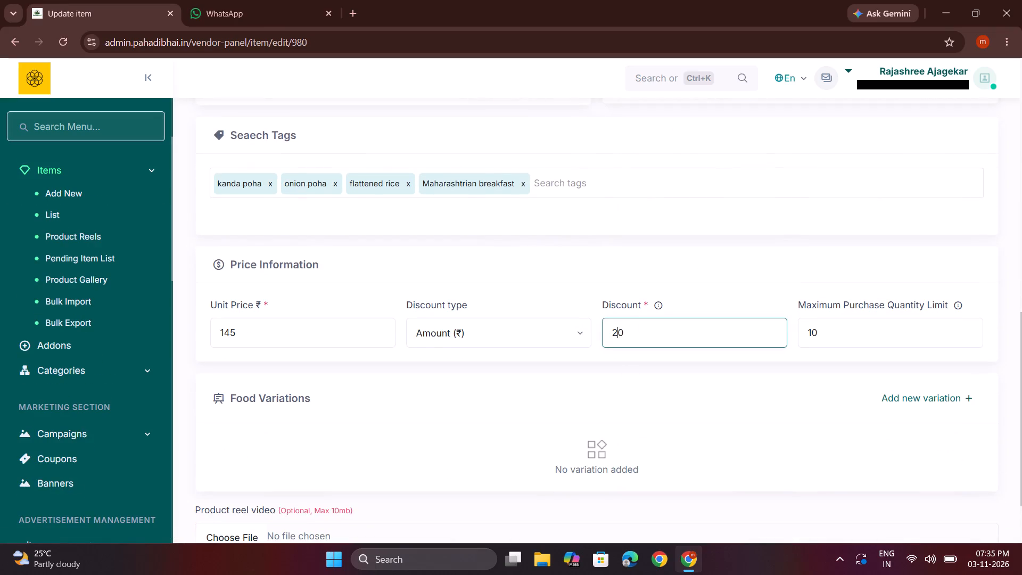
key(BackSpace)
key(1)
scroll(748, 421, down, 6)
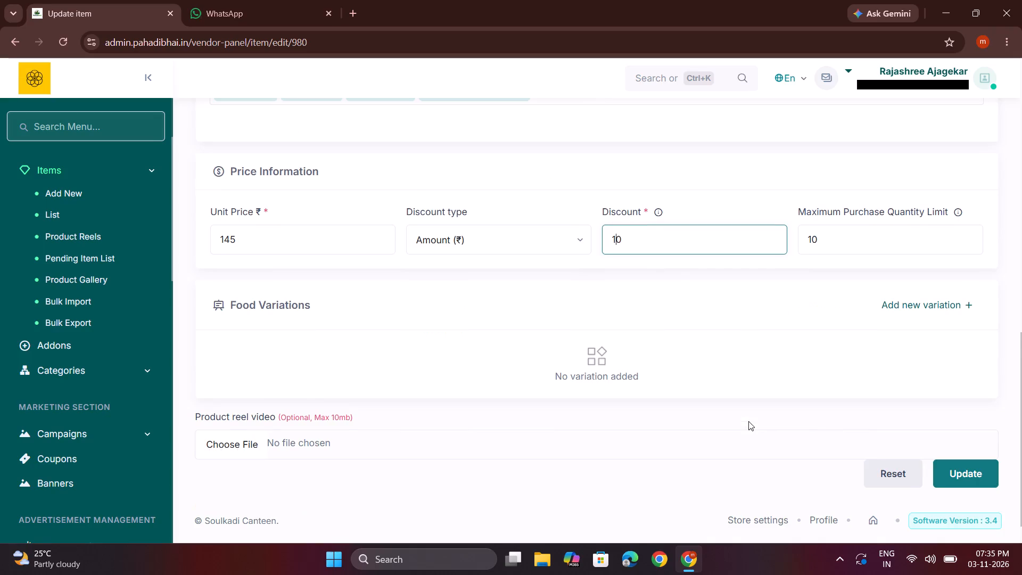
click(944, 479)
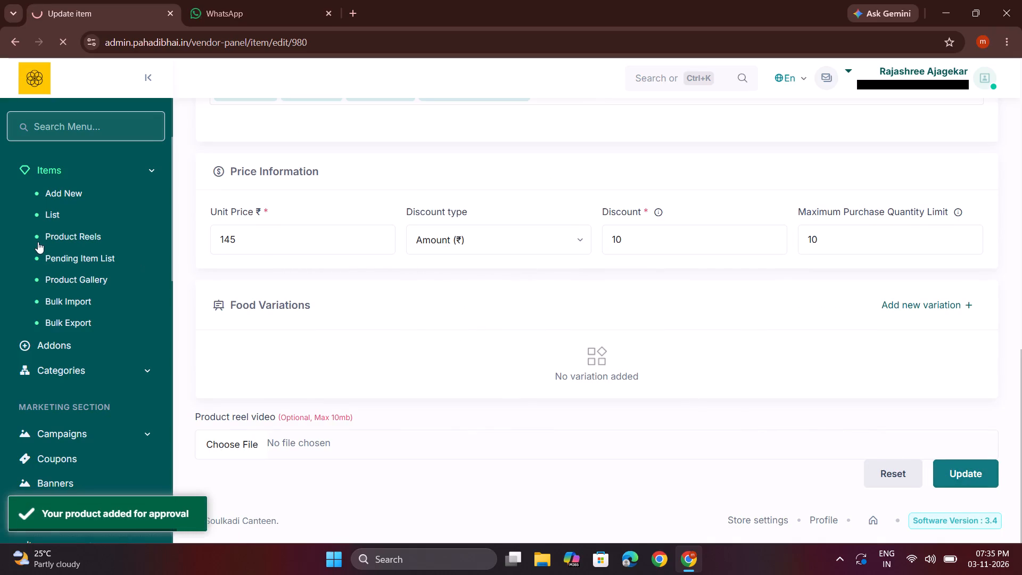
Return to the full item list after resubmitting Kanda Poha and browse the items on page 3.
click(64, 211)
click(64, 211)
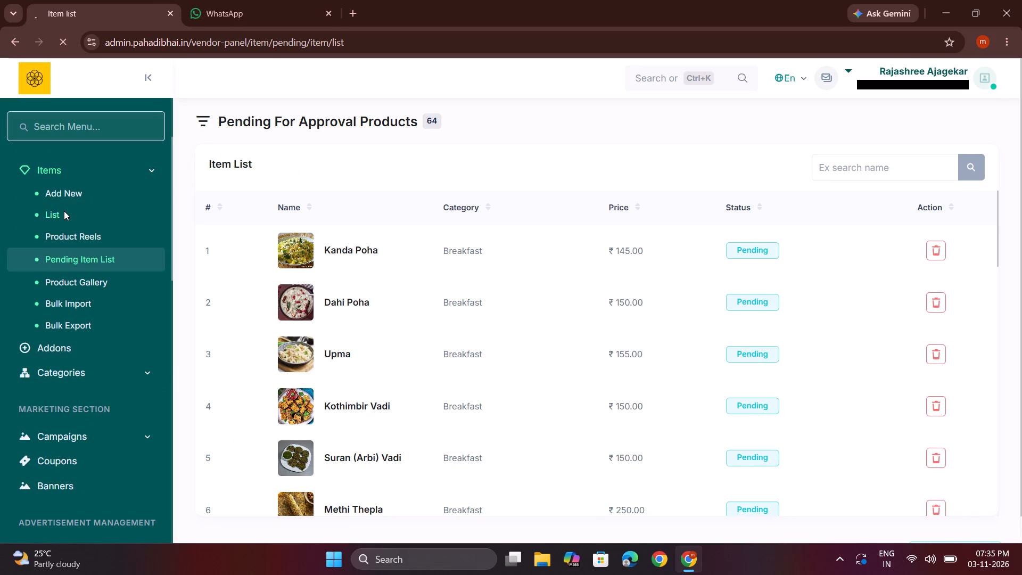
click(90, 213)
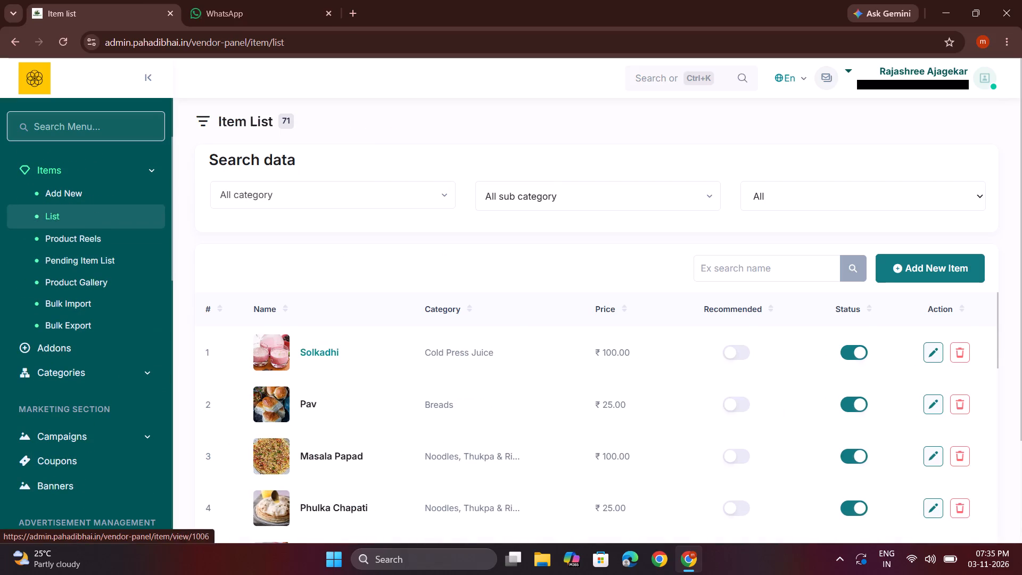
scroll(450, 453, down, 9)
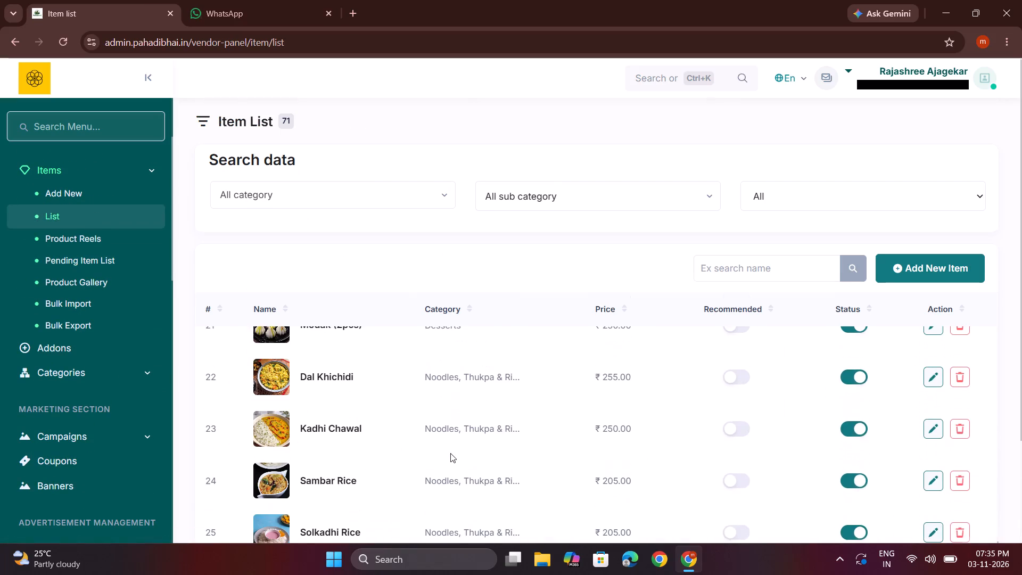
scroll(450, 453, down, 1)
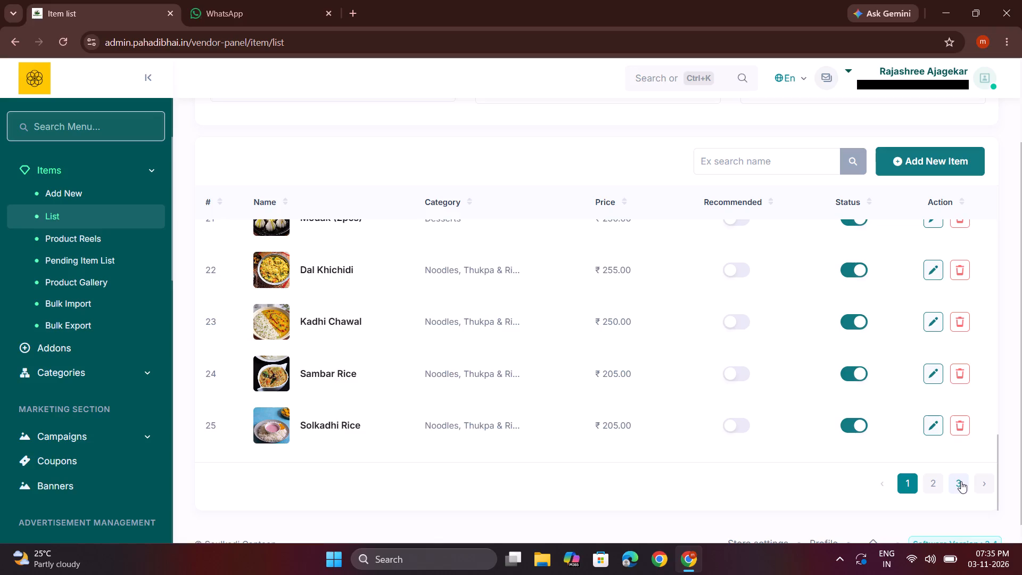
click(961, 481)
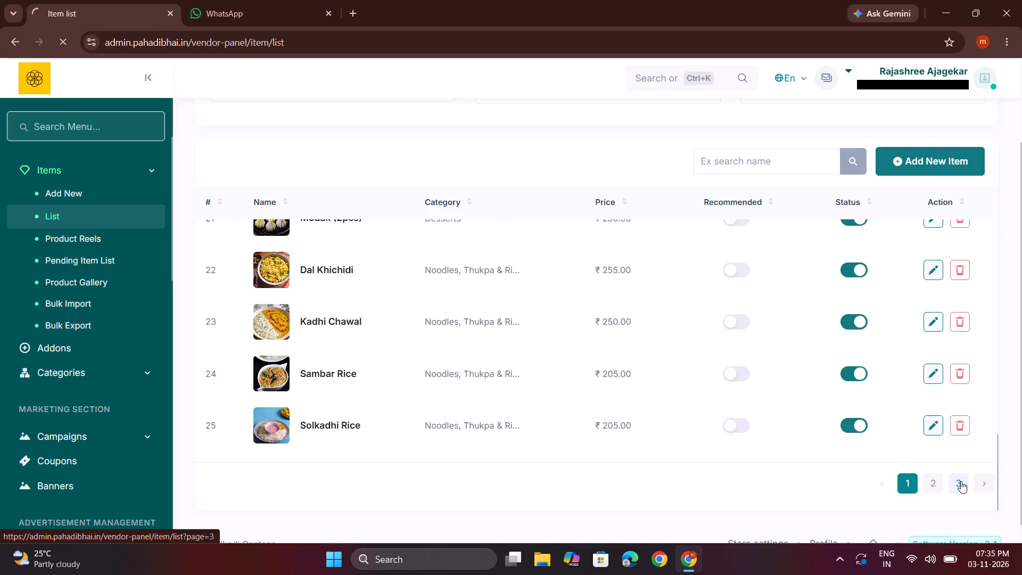
scroll(523, 441, down, 1)
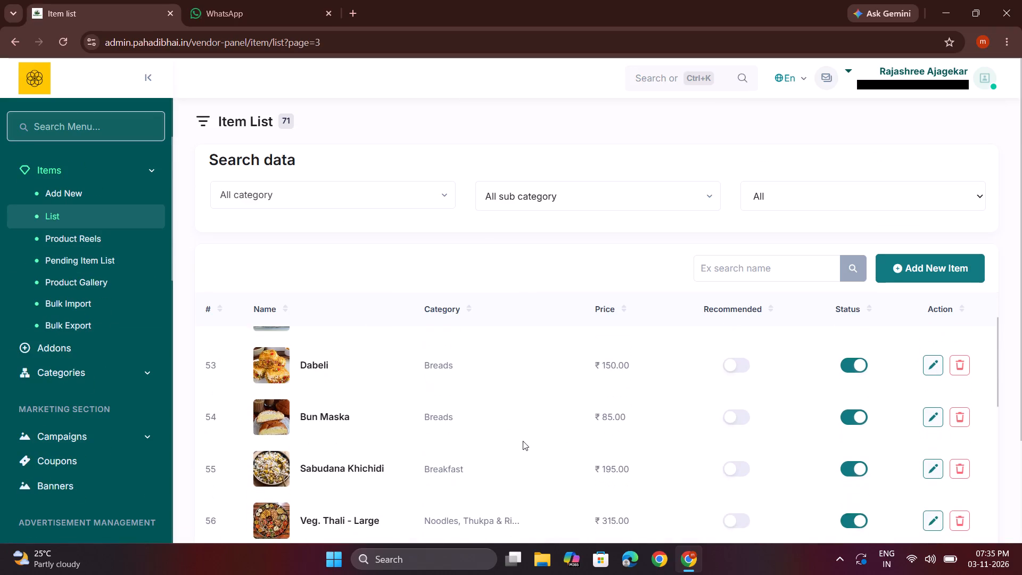
scroll(523, 441, down, 1)
scroll(523, 441, up, 1)
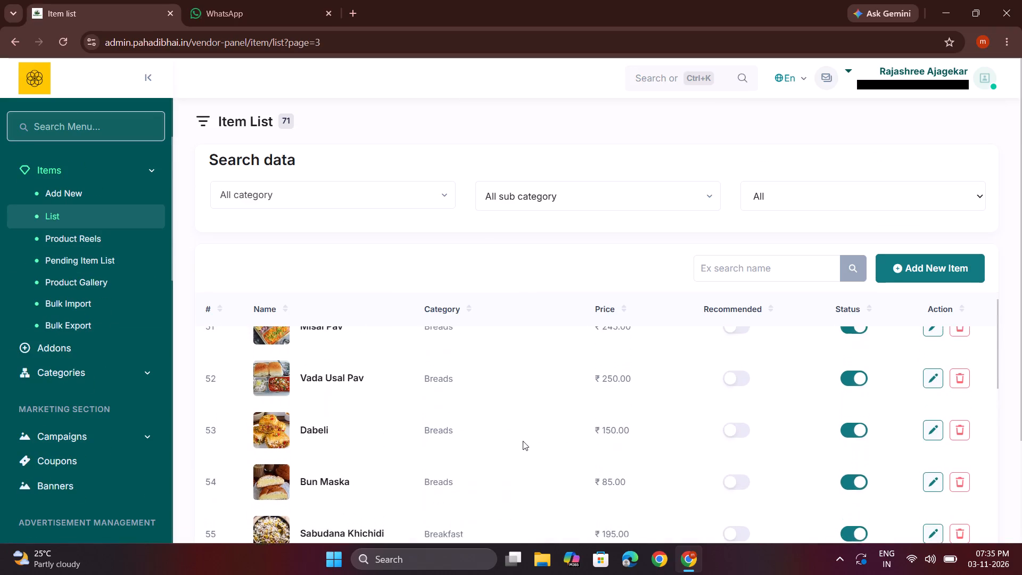
Open the Rus Omelette with Pav item on page 3, set its discount amount to ₹15, and submit the update.
scroll(523, 441, up, 2)
scroll(523, 441, down, 2)
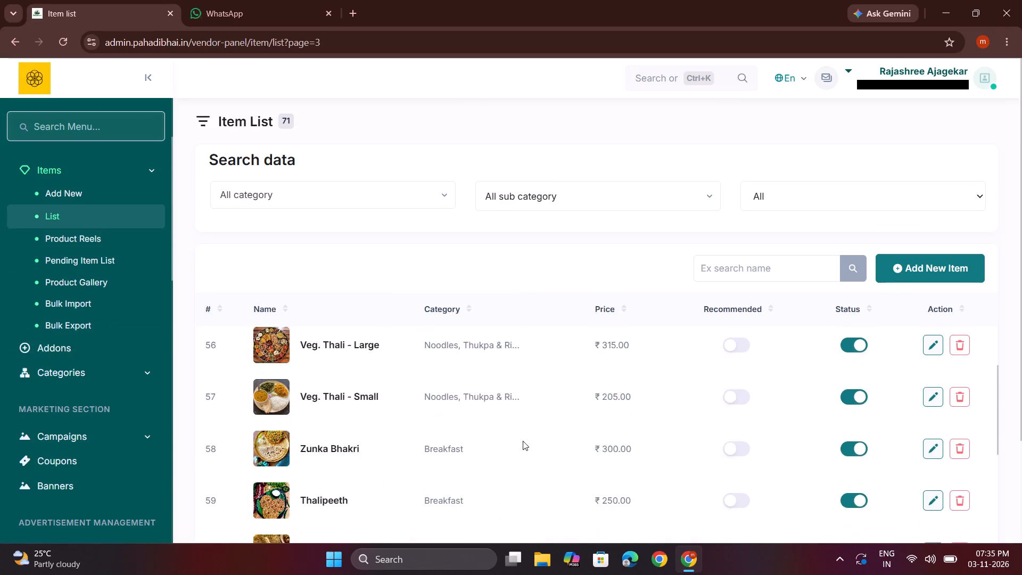
scroll(523, 441, down, 7)
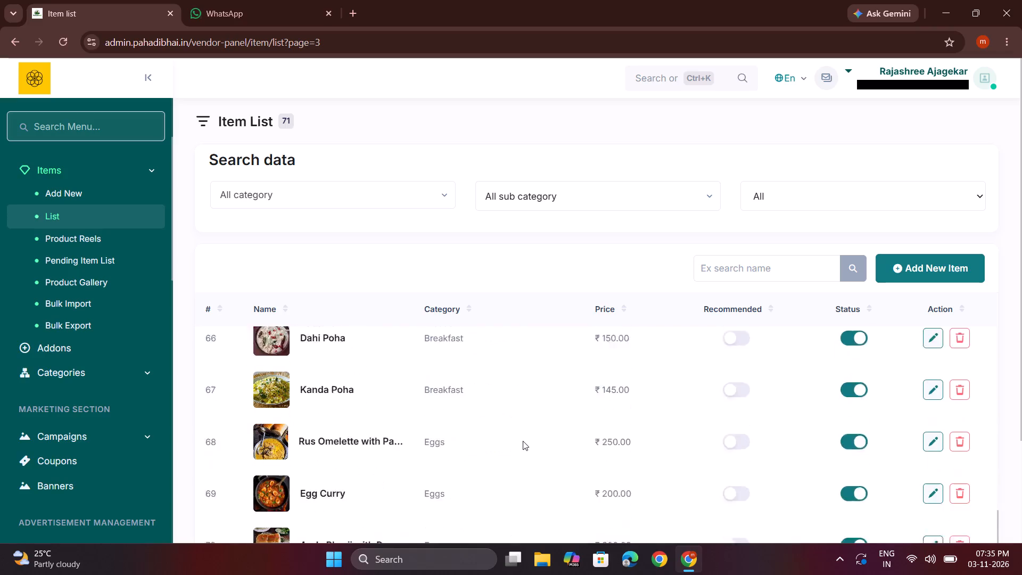
scroll(523, 441, down, 2)
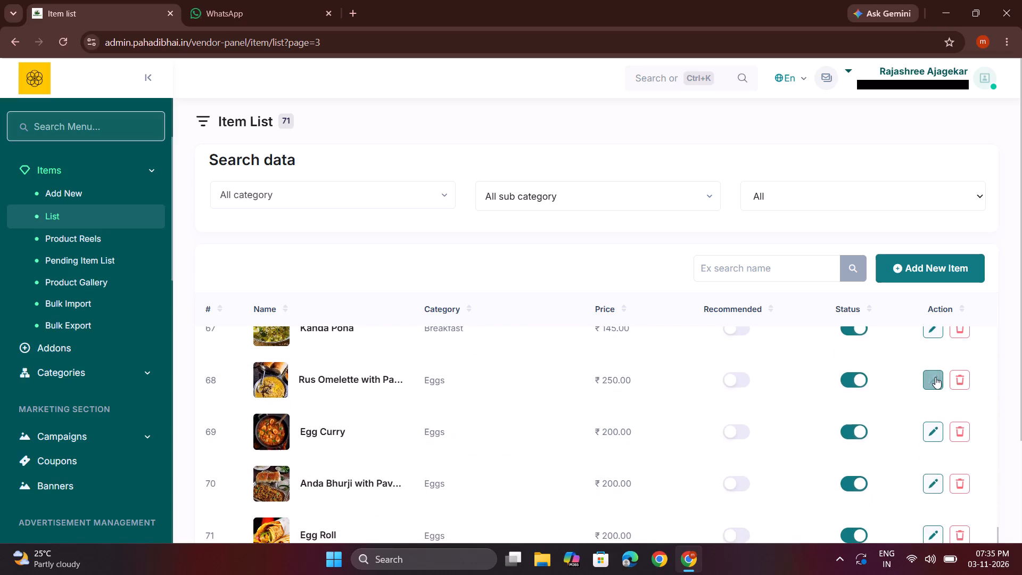
click(935, 377)
click(935, 377)
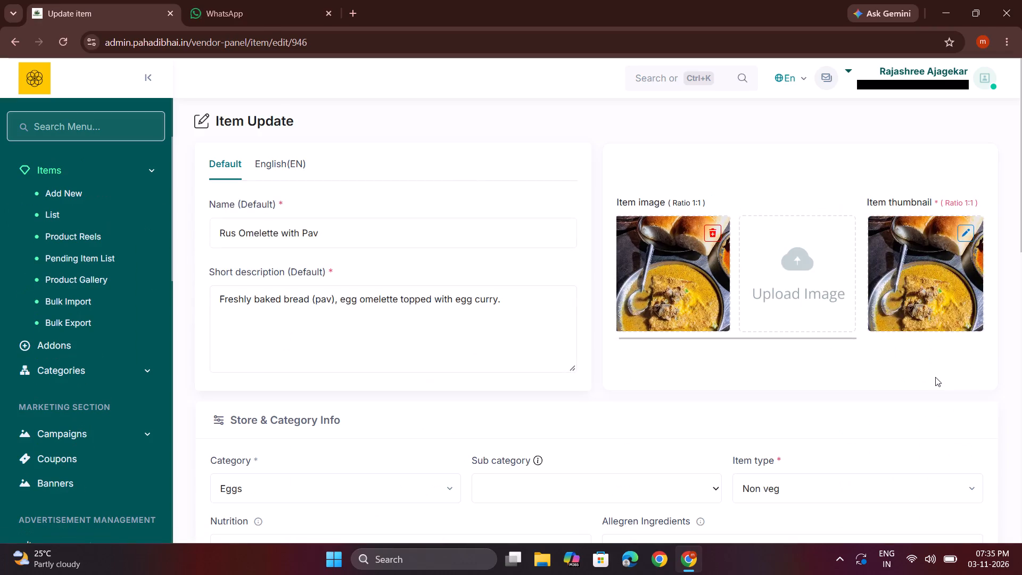
scroll(935, 377, down, 4)
scroll(687, 438, down, 3)
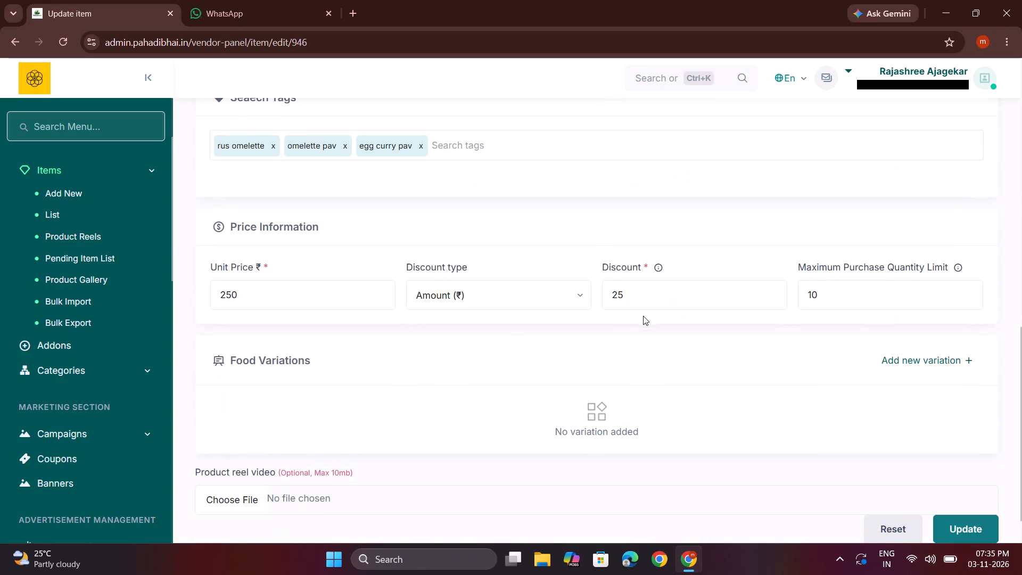
click(650, 306)
key(Left)
key(BackSpace)
key(1)
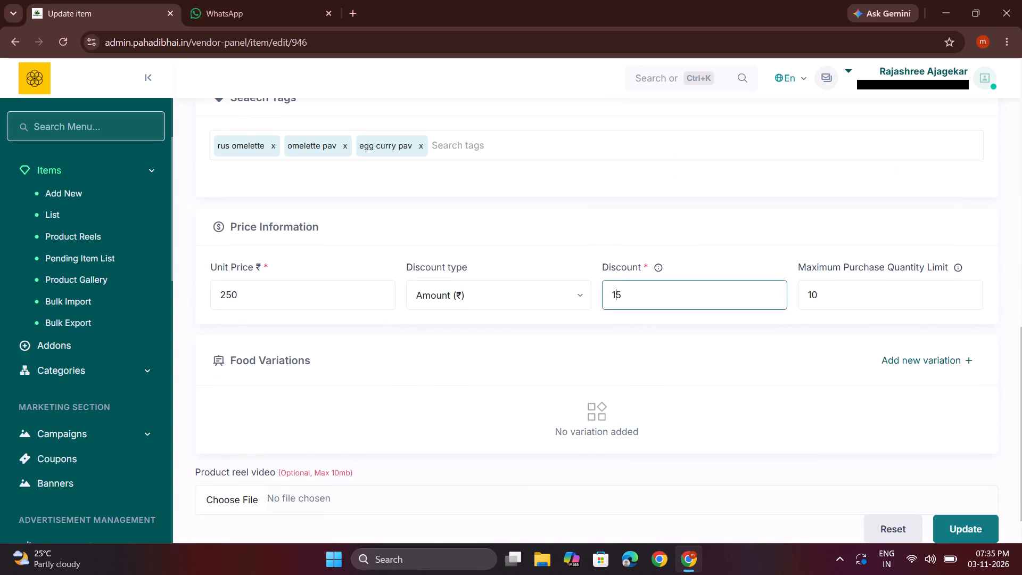
click(967, 527)
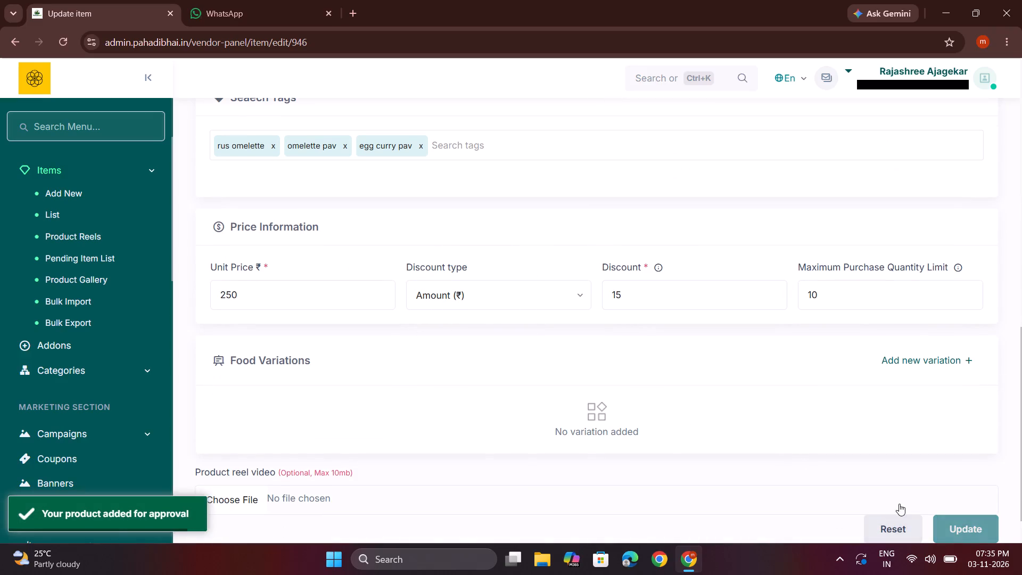
Return to the full item list after the Rus Omelette with Pav update and go to page 3.
scroll(739, 426, up, 6)
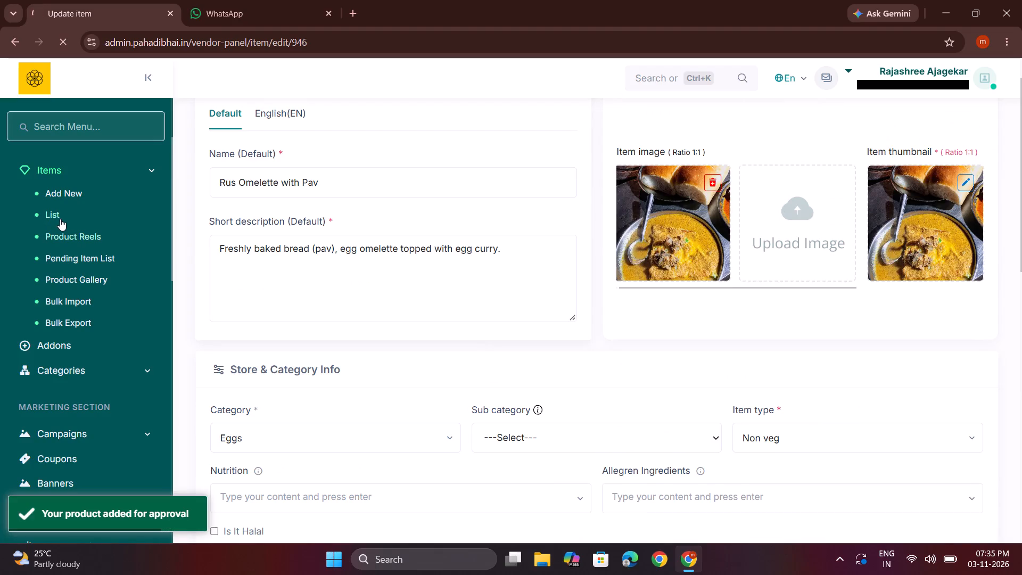
click(61, 218)
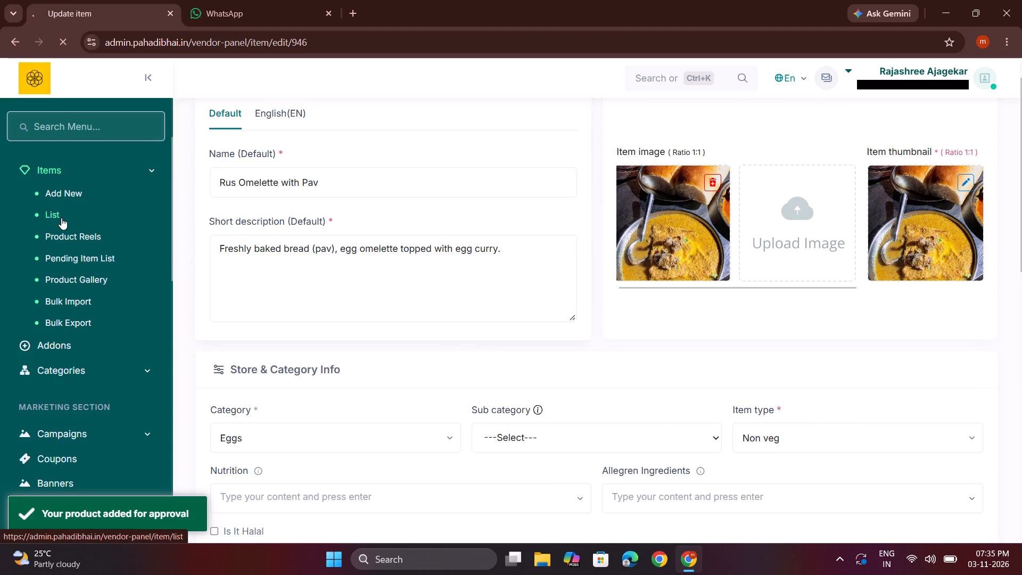
scroll(448, 390, down, 3)
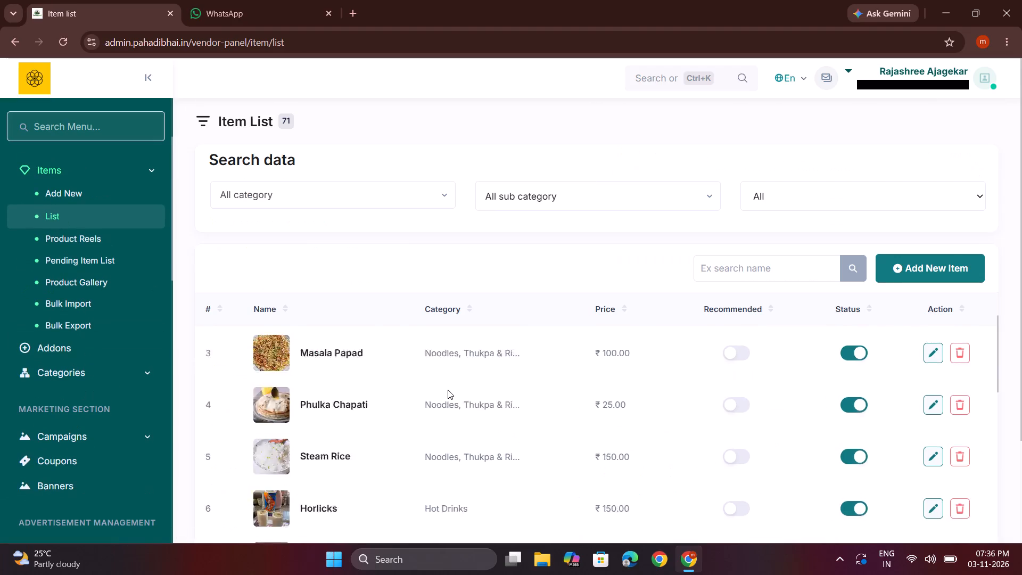
scroll(448, 390, down, 12)
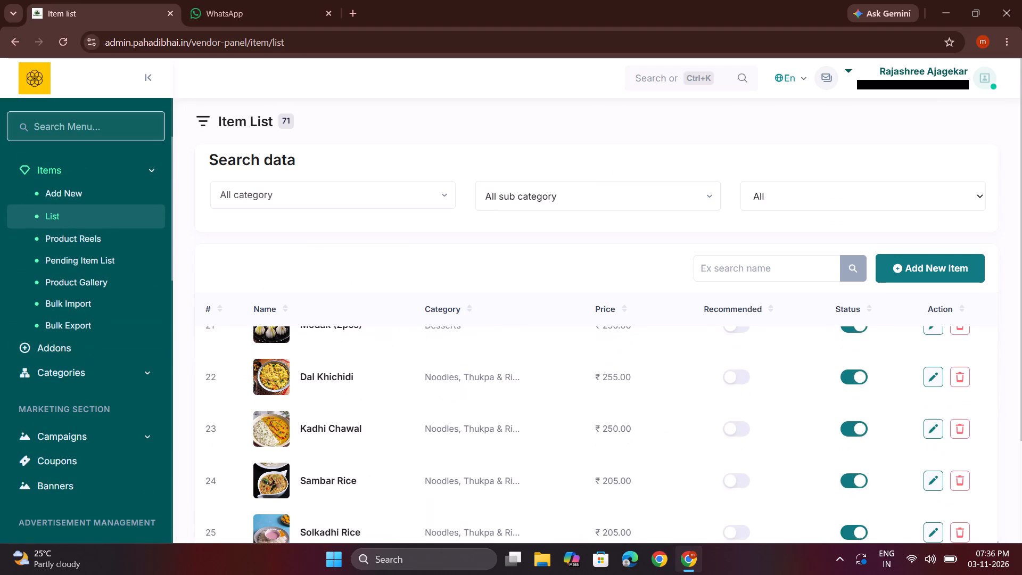
scroll(715, 457, down, 9)
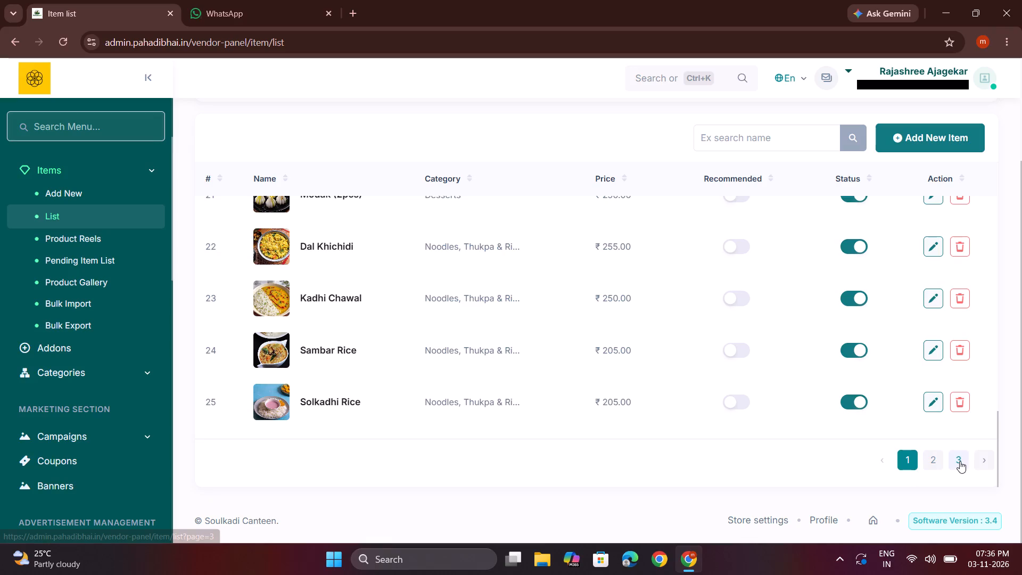
click(960, 461)
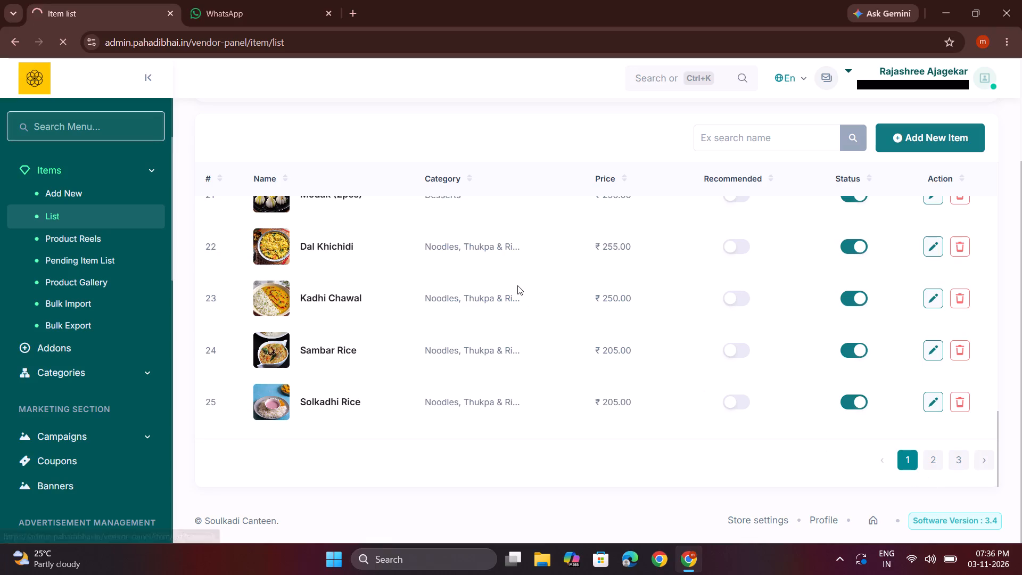
Open the Egg Curry item, set its unit price to ₹210, and submit the update.
scroll(325, 376, down, 6)
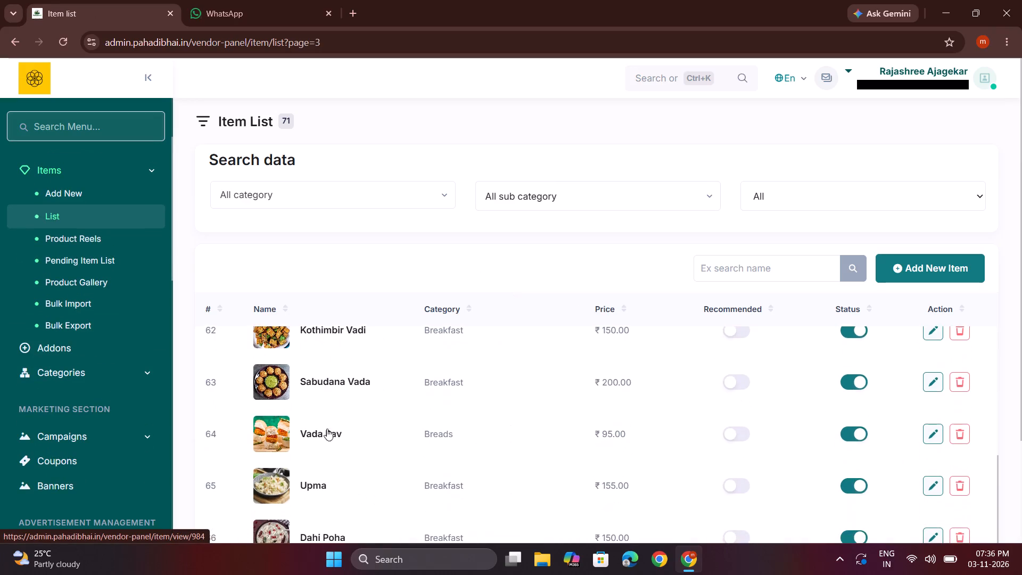
scroll(334, 446, down, 2)
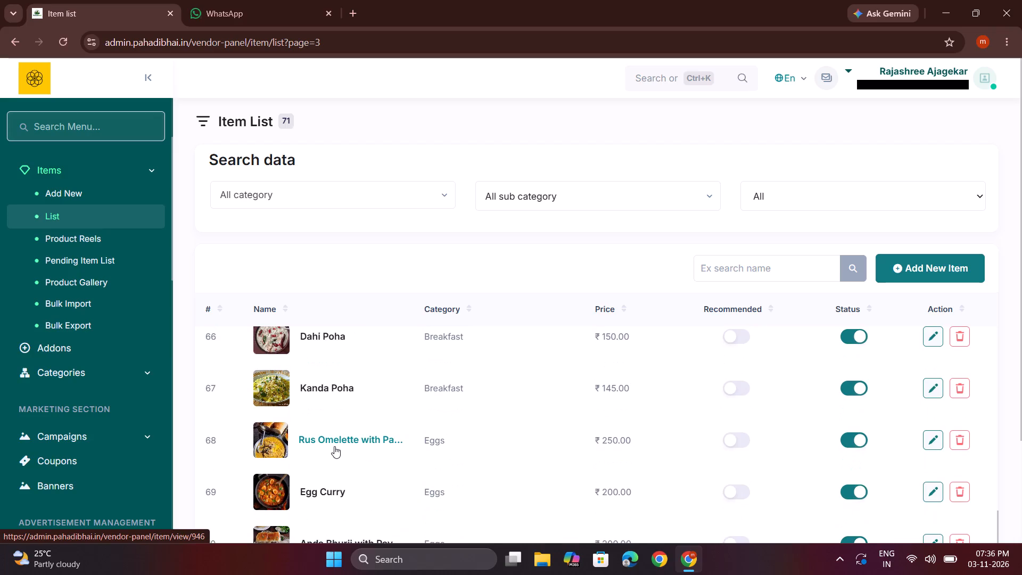
scroll(334, 446, down, 1)
scroll(479, 425, up, 1)
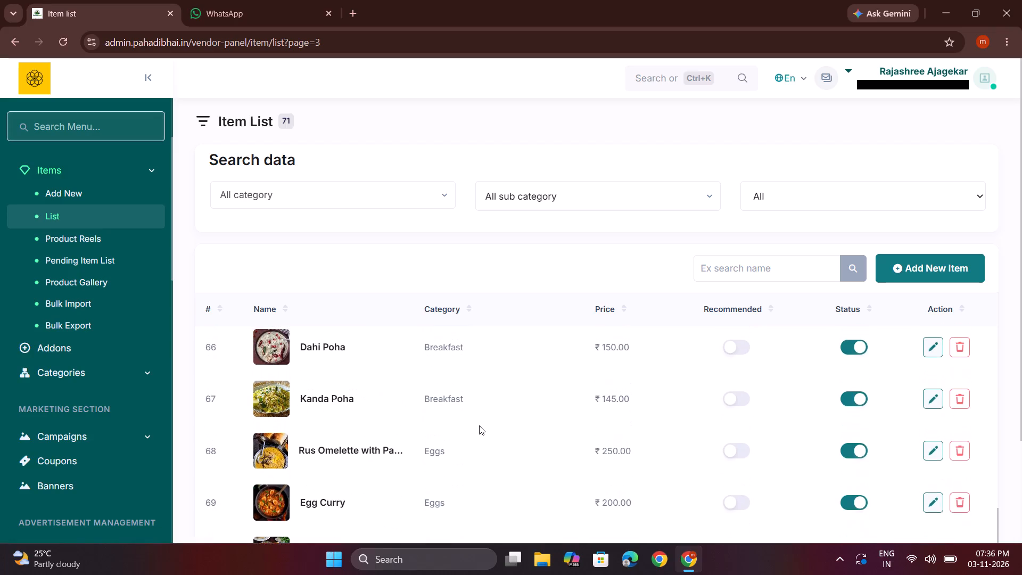
scroll(479, 425, up, 1)
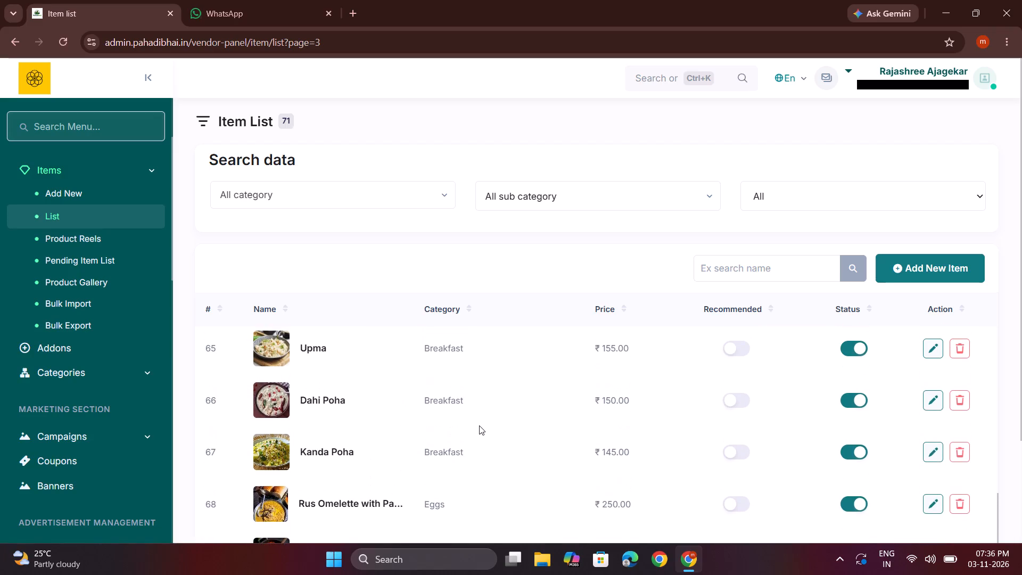
scroll(479, 425, down, 2)
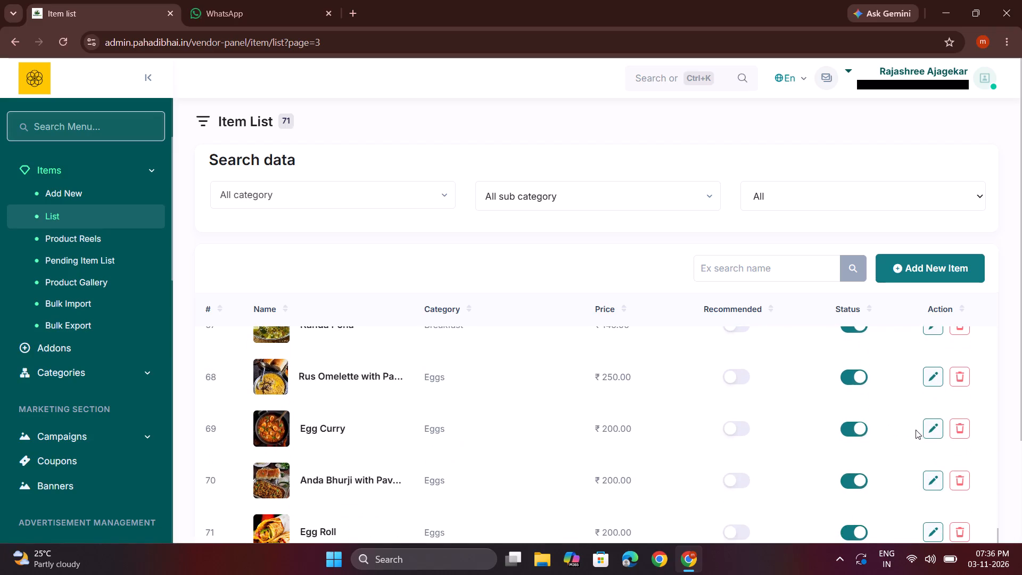
click(926, 430)
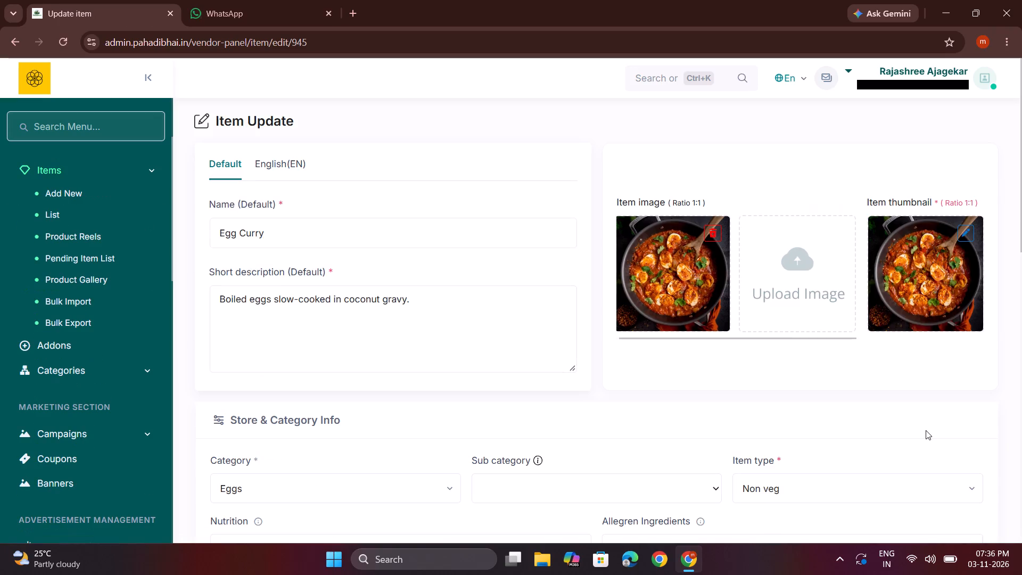
scroll(662, 374, down, 9)
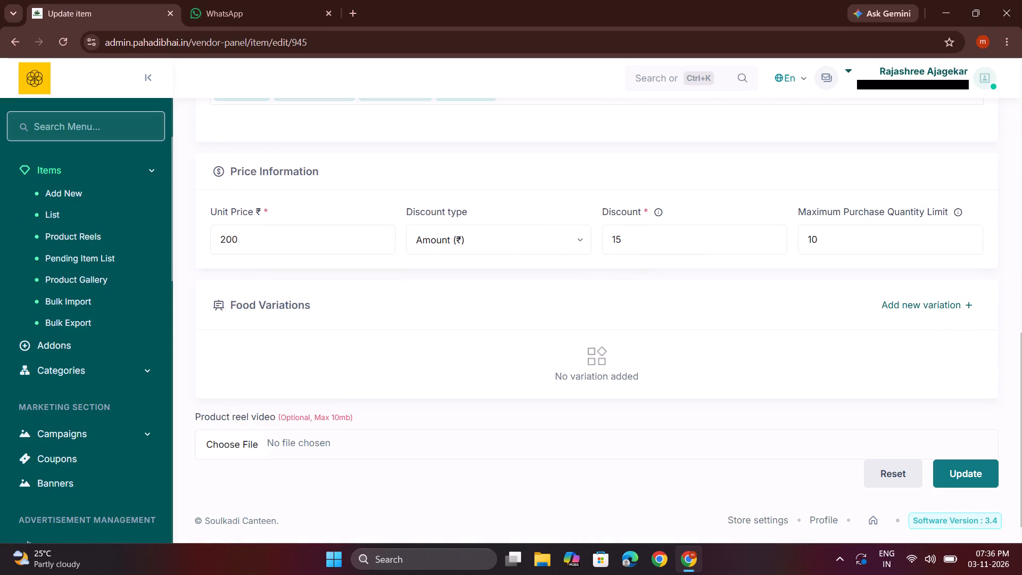
click(316, 240)
key(Left)
key(BackSpace)
key(1)
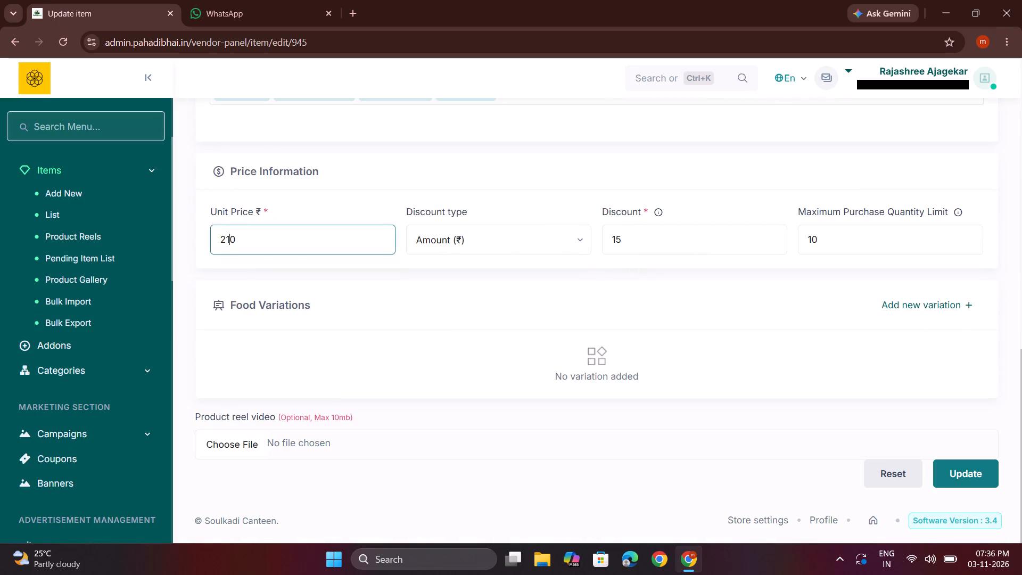
click(959, 482)
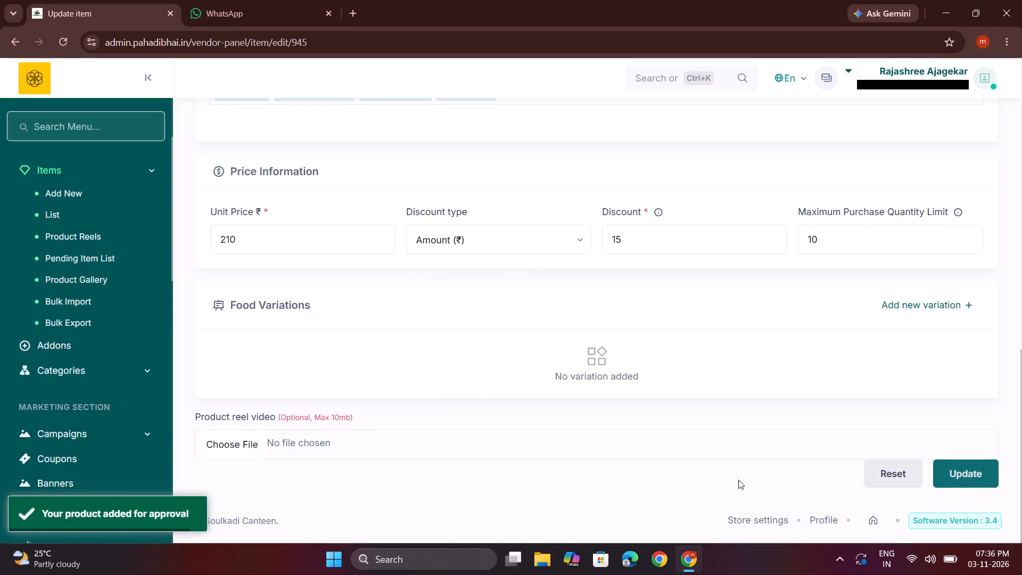
Return to the full item list after the Egg Curry update and go to page 3.
click(56, 210)
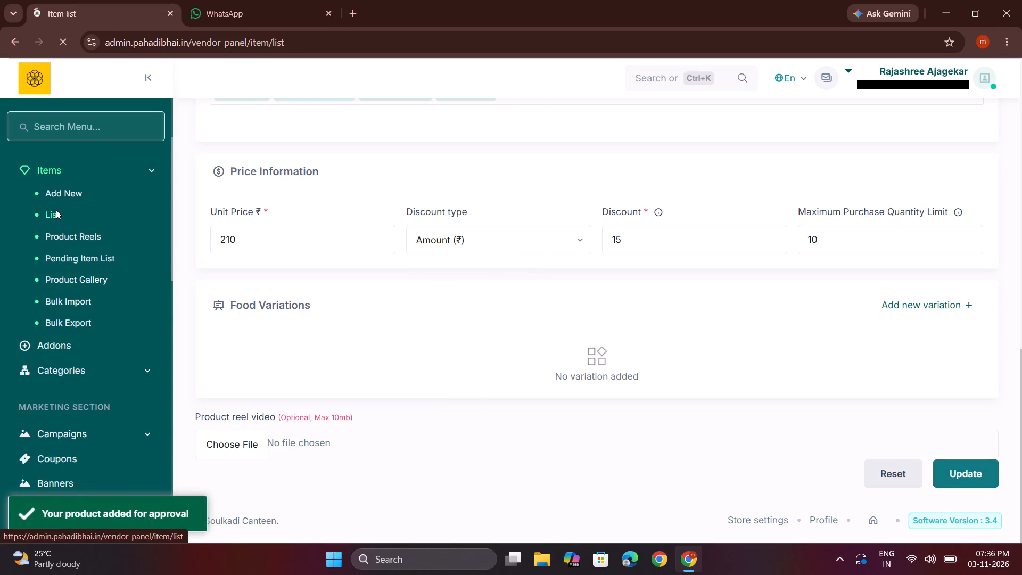
scroll(447, 430, down, 11)
scroll(447, 430, down, 10)
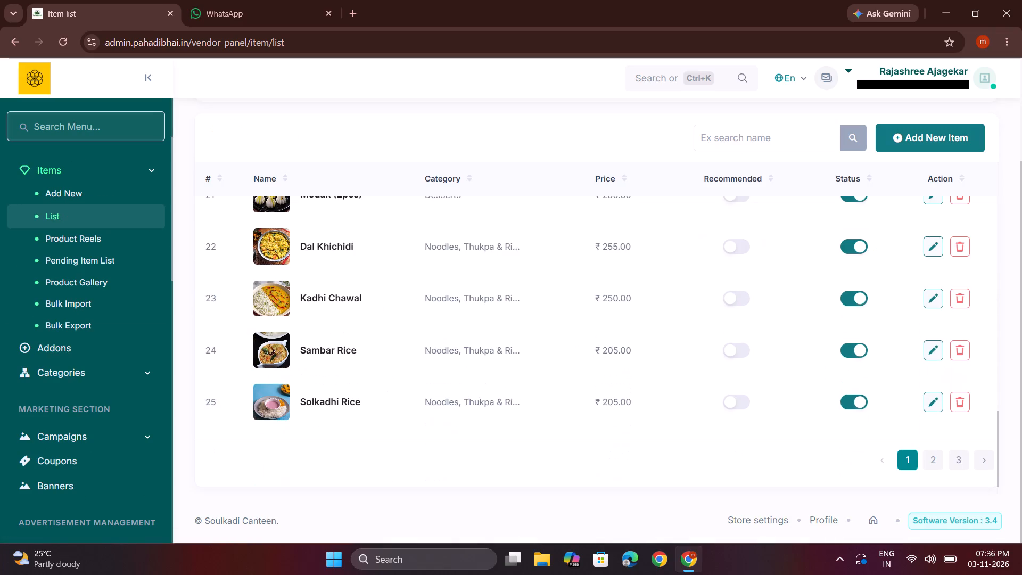
click(958, 463)
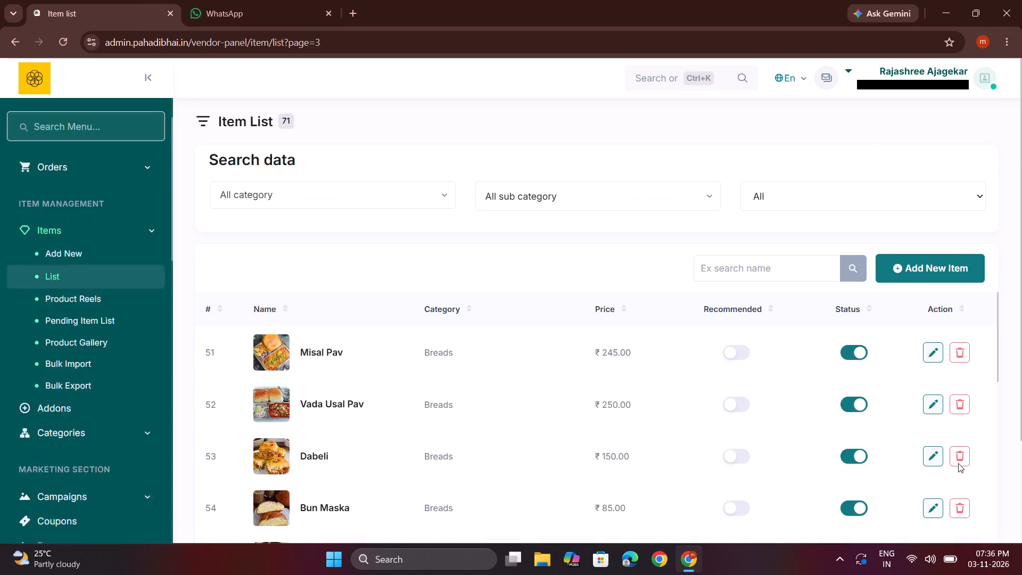
Reopen the Egg Curry item, set its unit price to ₹210 again, and resubmit the update.
scroll(563, 469, down, 11)
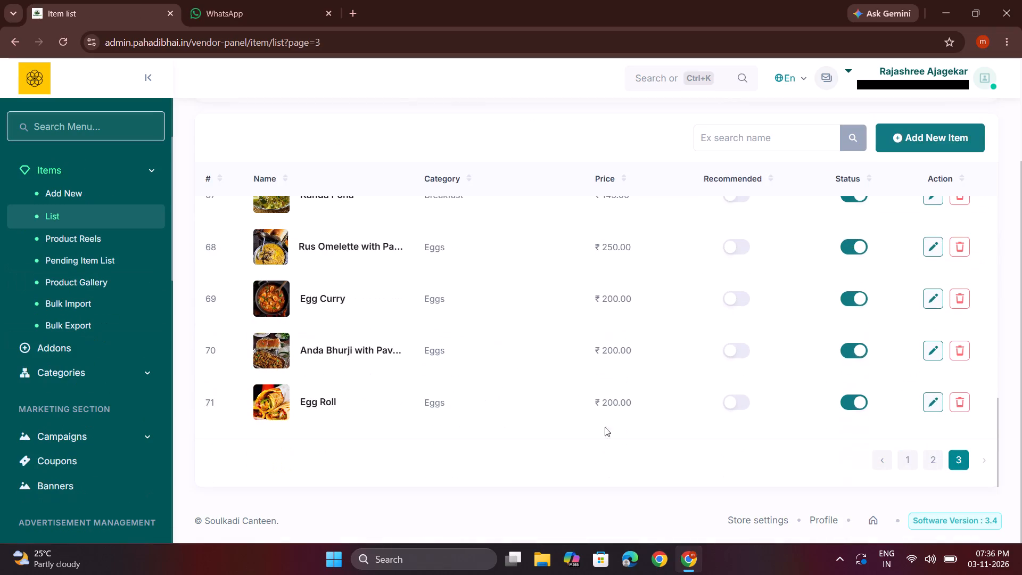
scroll(642, 404, up, 1)
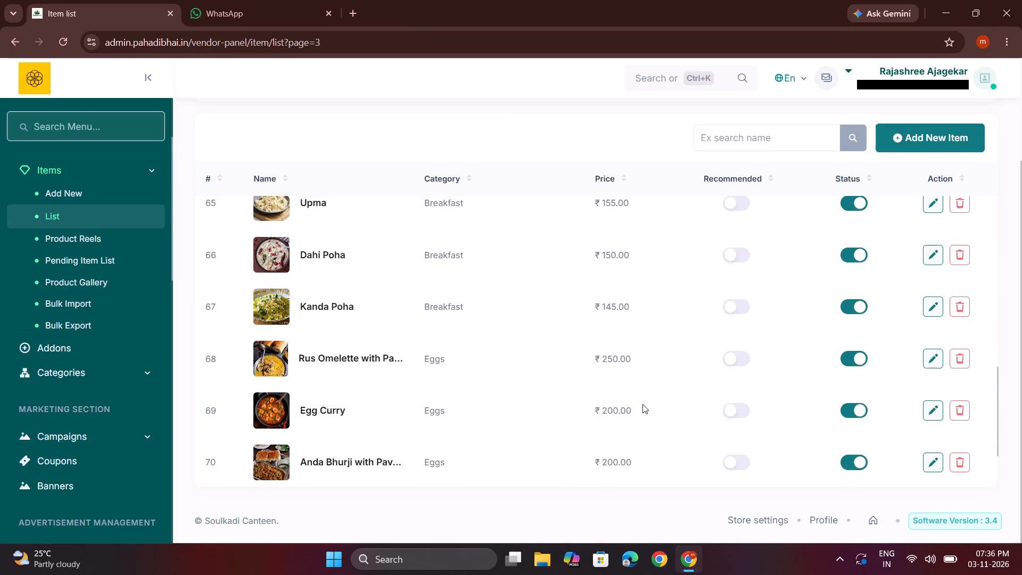
scroll(642, 404, up, 1)
scroll(642, 404, down, 2)
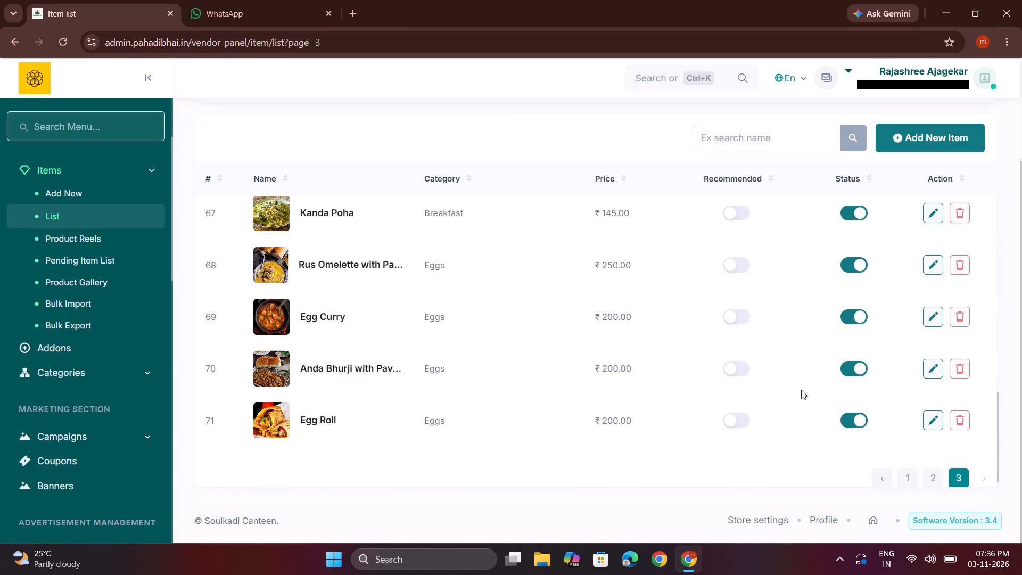
click(934, 309)
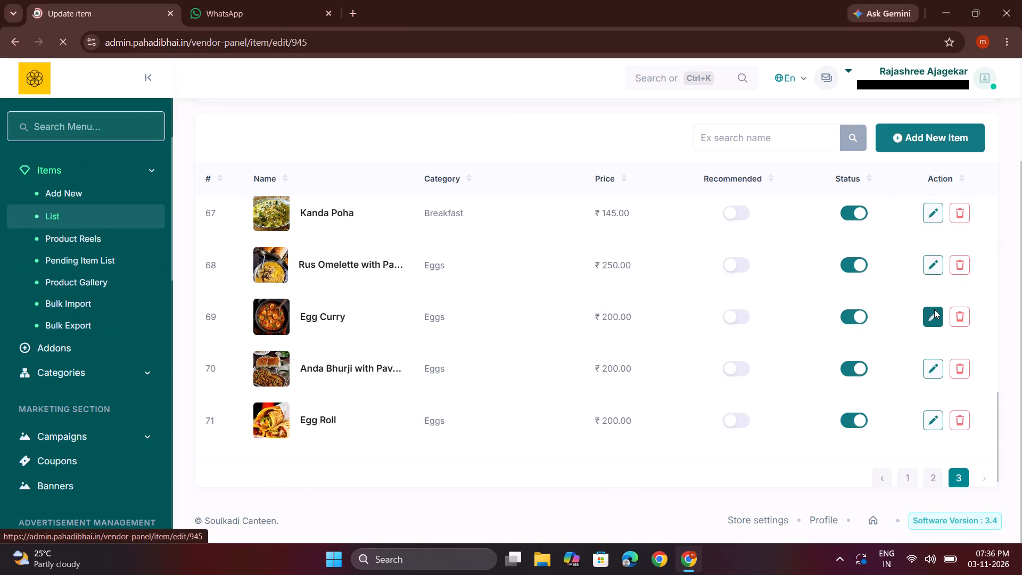
scroll(856, 216, down, 8)
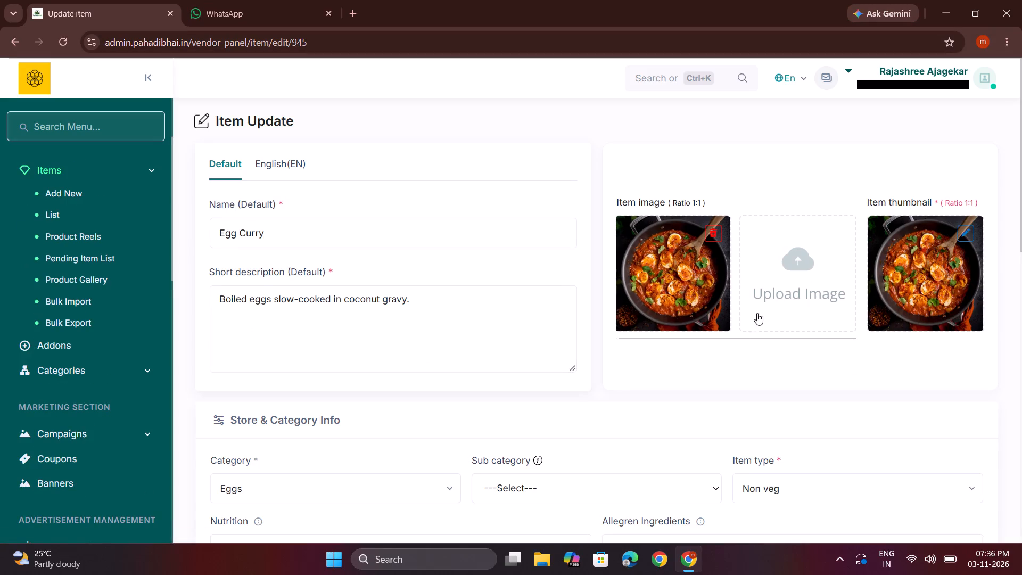
scroll(621, 371, down, 8)
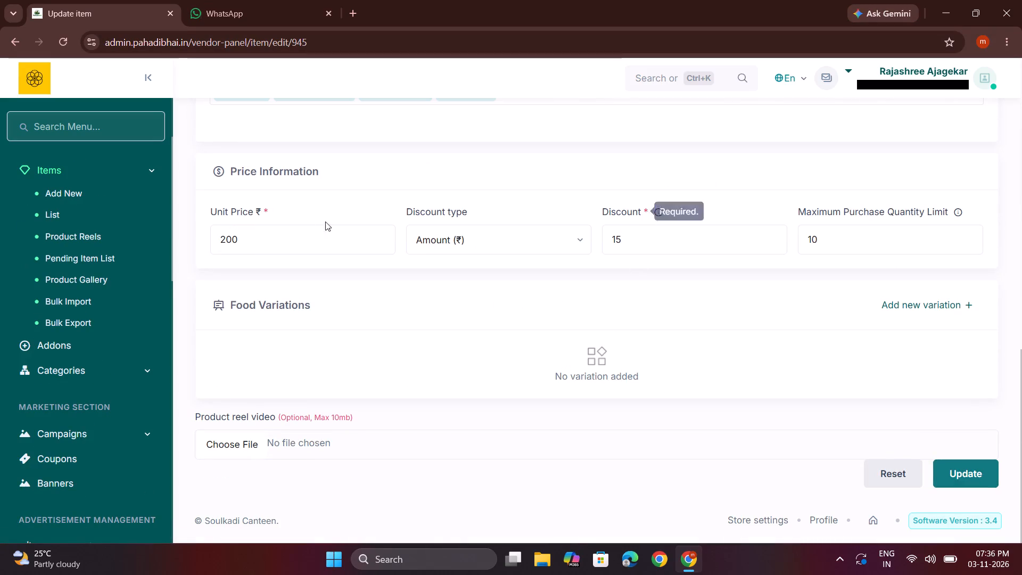
click(278, 243)
key(Left)
key(BackSpace)
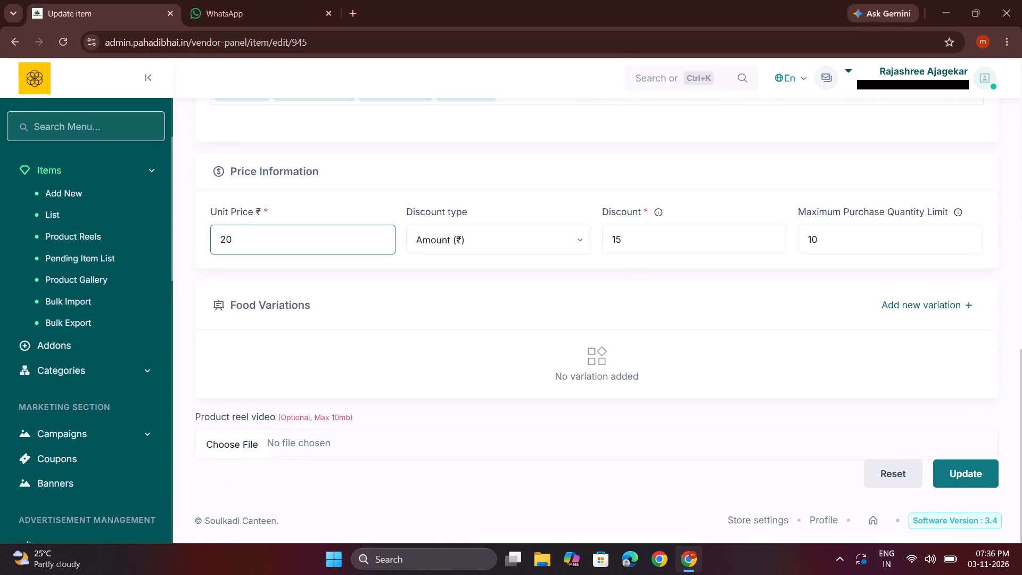
key(1)
click(959, 478)
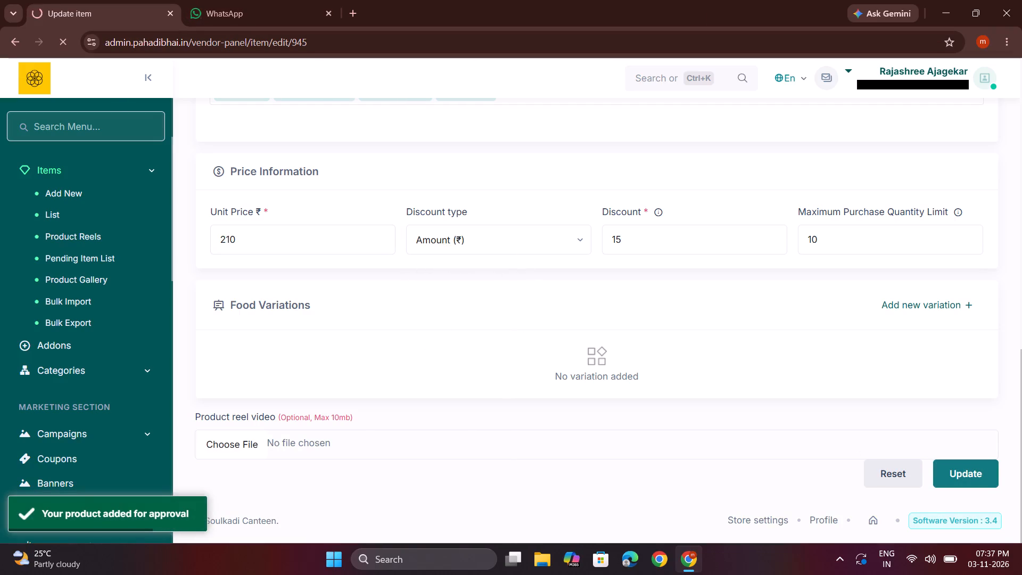
Return to the full item list after the Egg Curry resubmission and go to page 3.
click(65, 215)
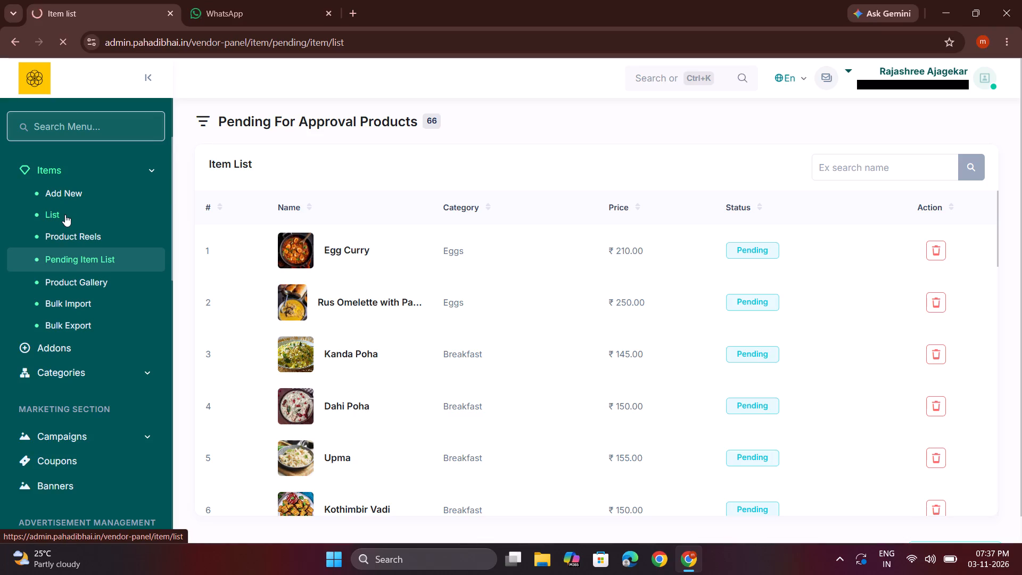
scroll(690, 452, down, 9)
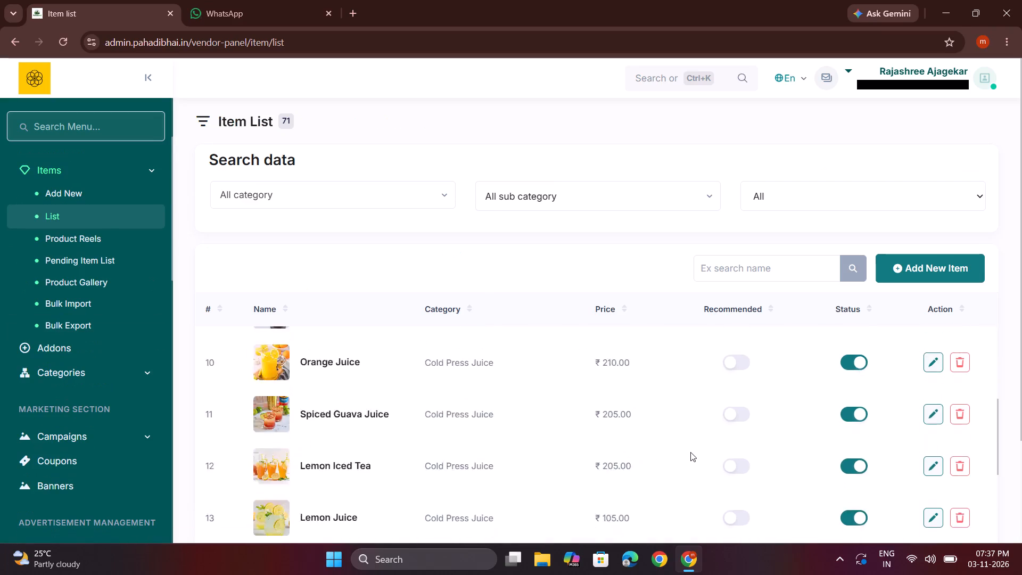
scroll(690, 452, down, 9)
click(952, 459)
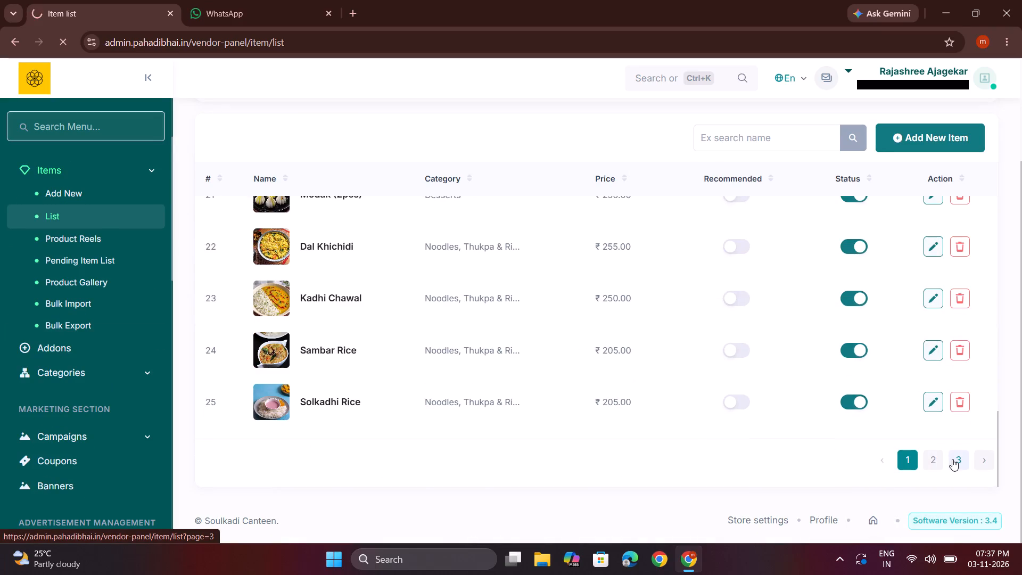
Open the Egg Roll item, set its unit price to ₹210, and submit the update.
scroll(578, 459, down, 16)
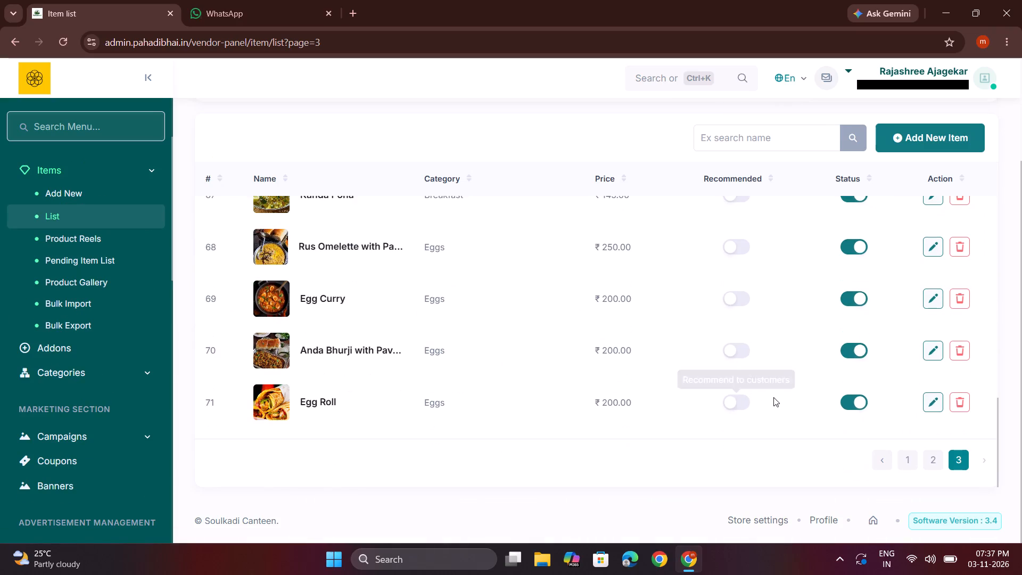
click(933, 408)
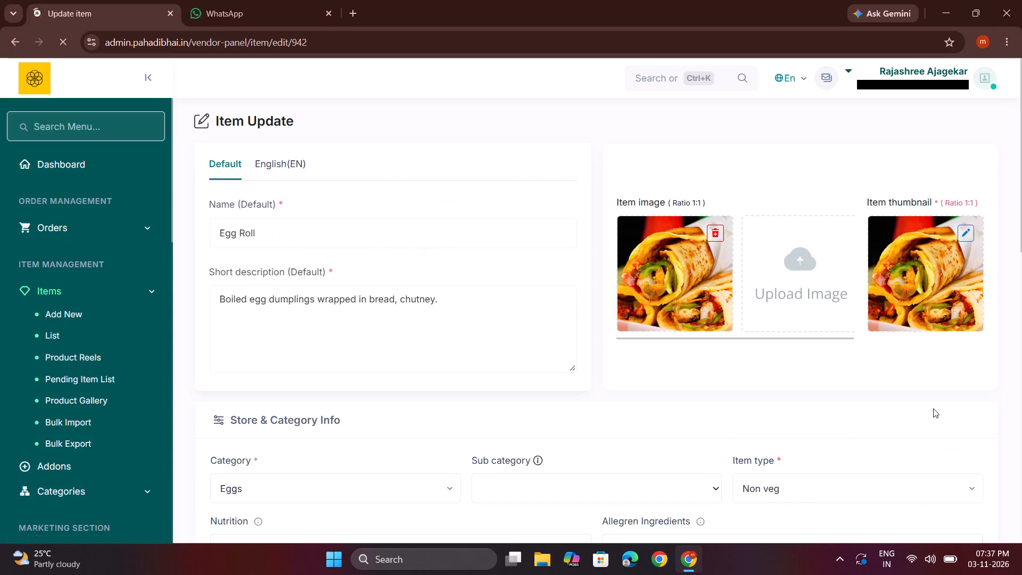
scroll(508, 486, down, 11)
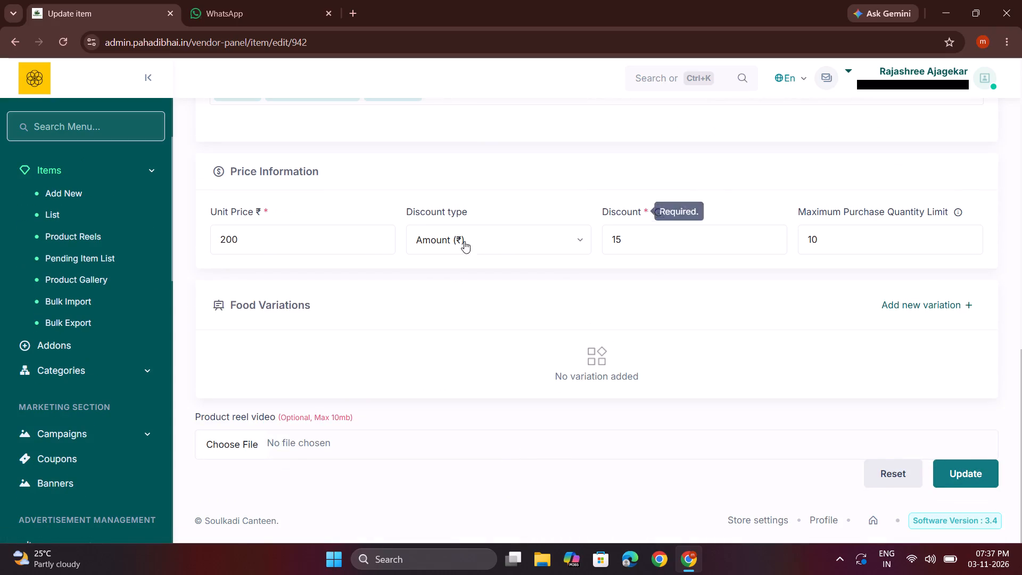
click(349, 243)
key(Left)
key(BackSpace)
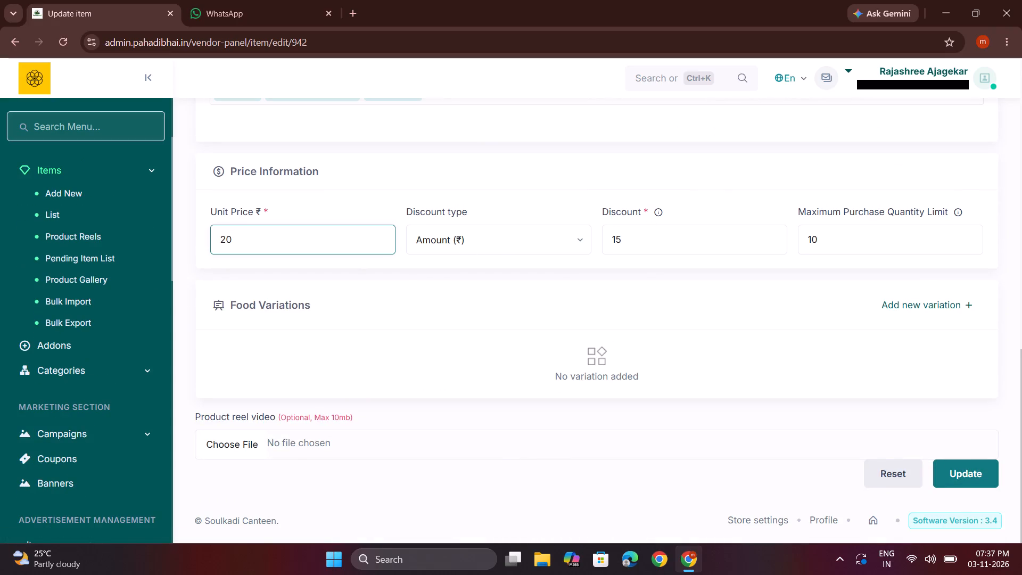
key(1)
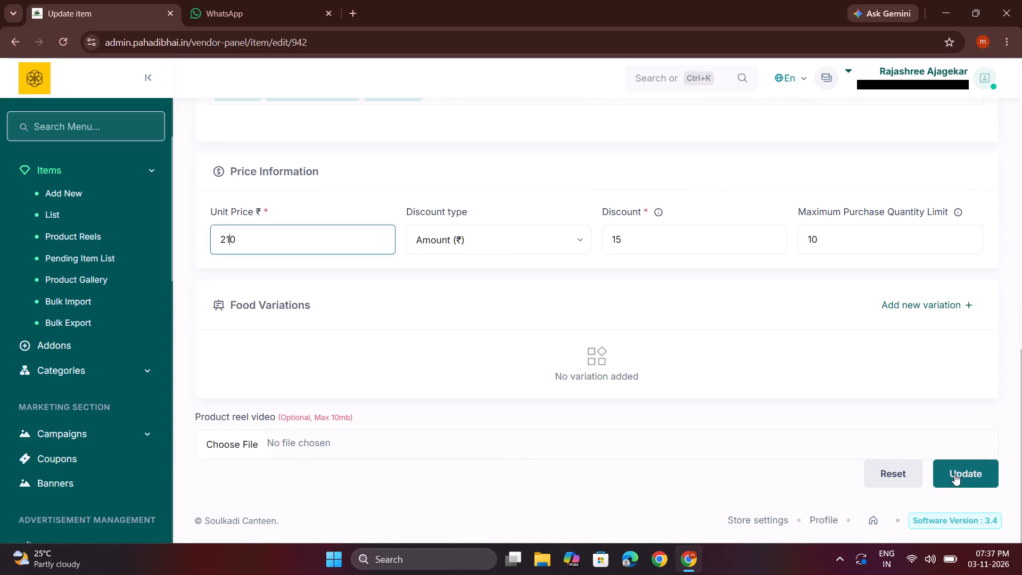
click(954, 474)
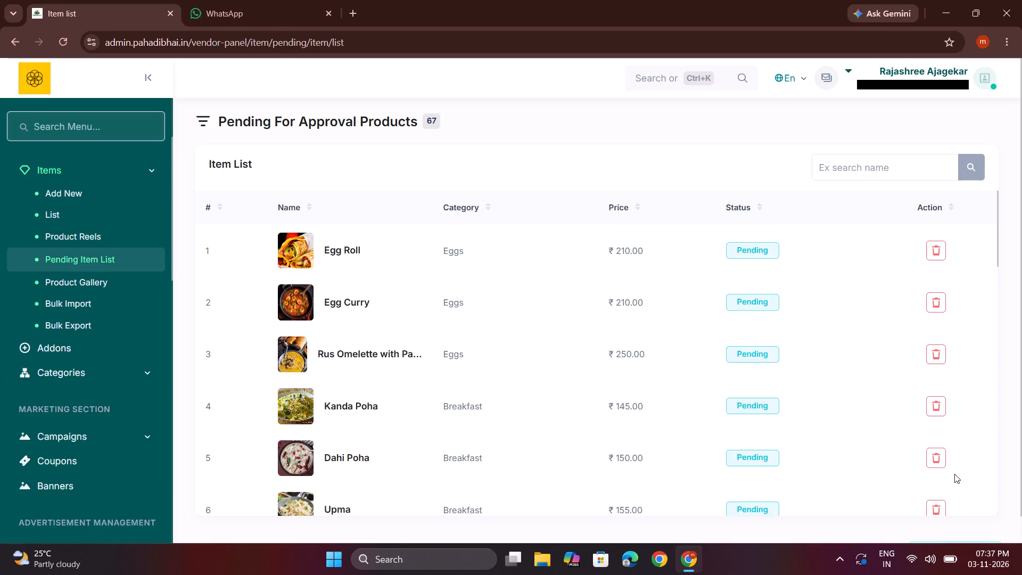
Return to the full item list after the Egg Roll update and go to page 3.
click(138, 210)
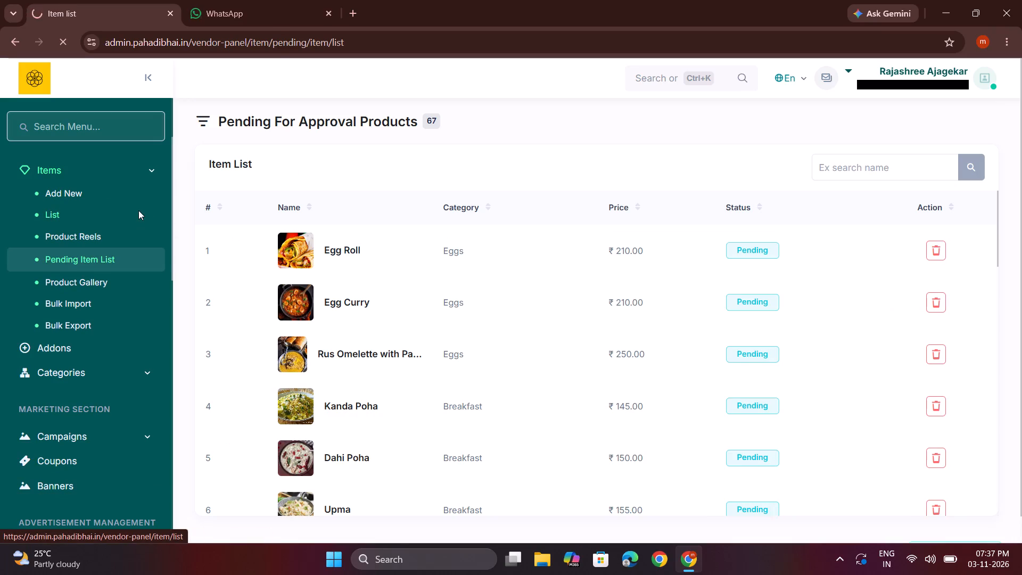
scroll(463, 468, down, 12)
scroll(463, 468, down, 10)
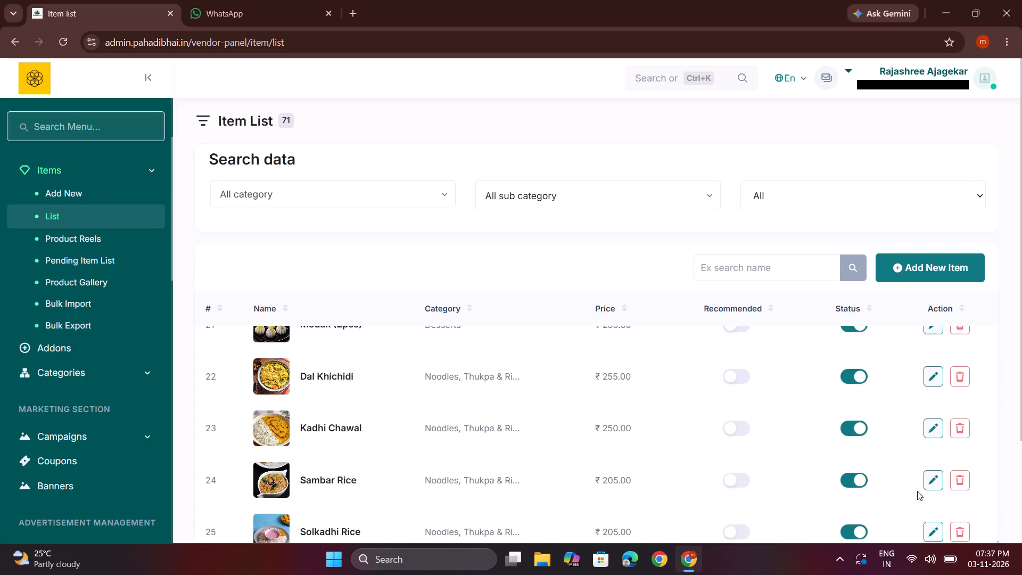
click(964, 459)
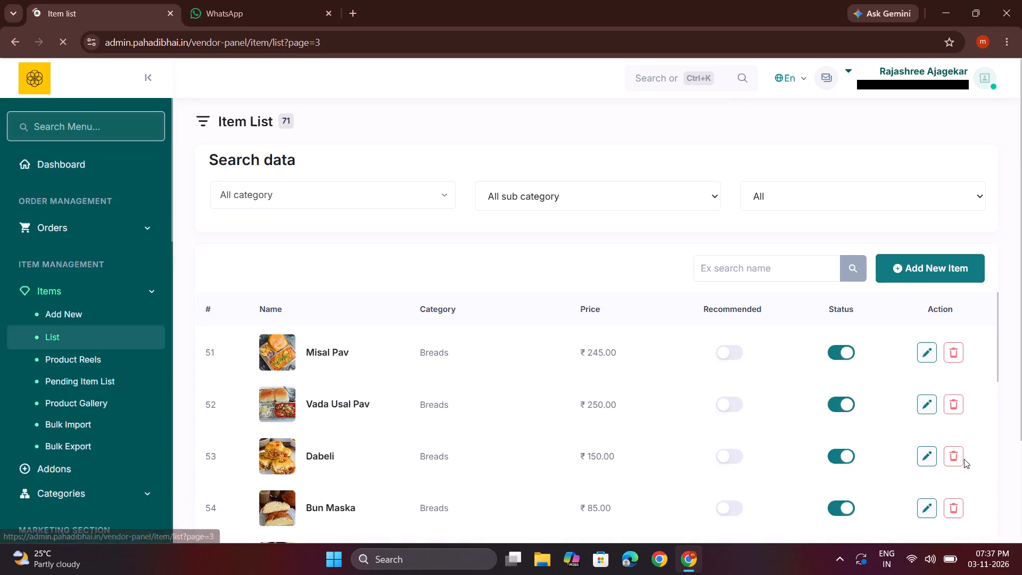
Open the Anda Bhurji with Pav (Scrambled) item and set its unit price to ₹210.
scroll(578, 359, down, 11)
scroll(578, 359, down, 10)
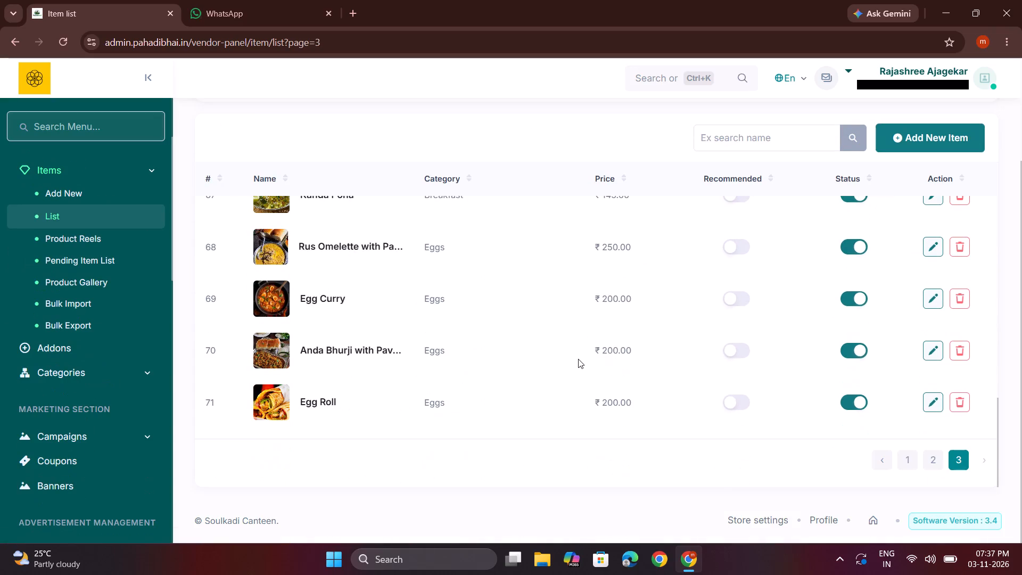
click(933, 357)
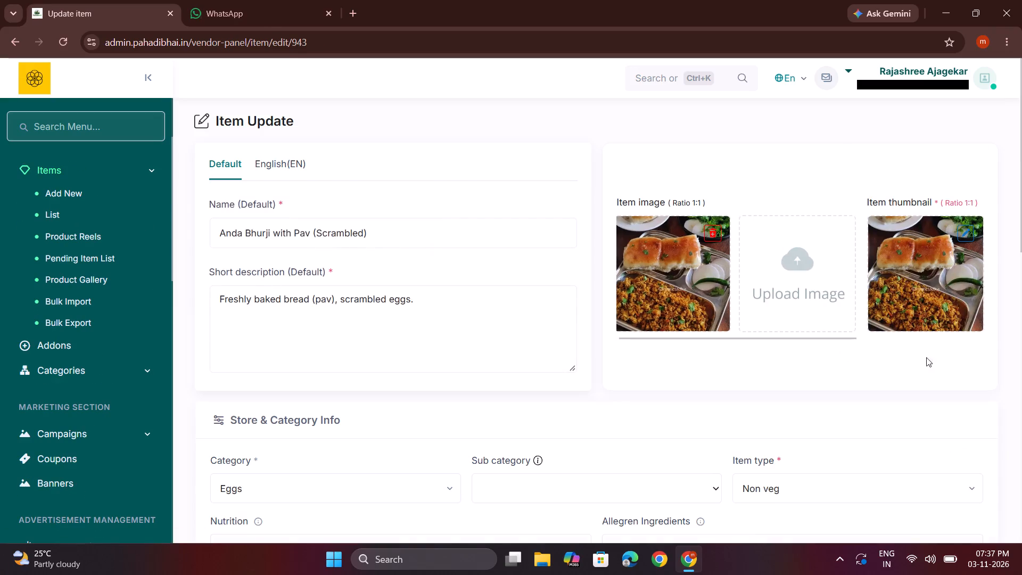
scroll(688, 349, down, 8)
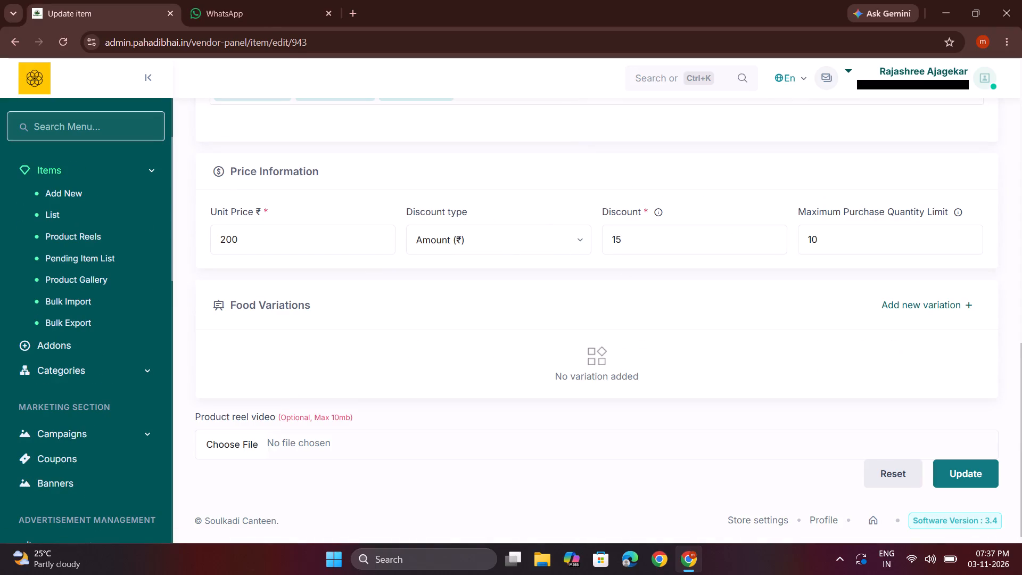
click(345, 243)
key(Left)
key(BackSpace)
key(1)
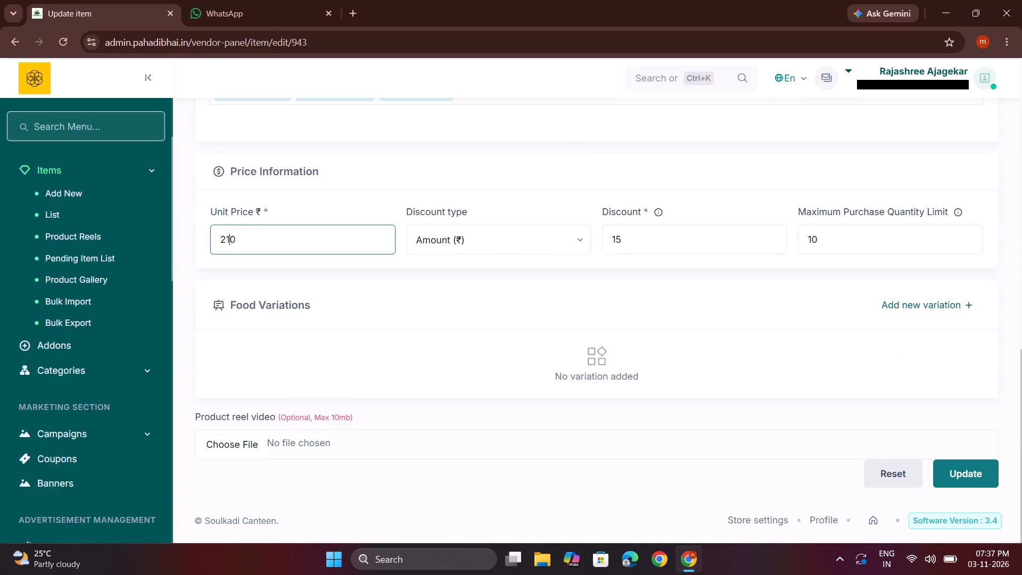
Submit the unit price update for the Anda Bhurji with Pav (Scrambled) item.
click(968, 481)
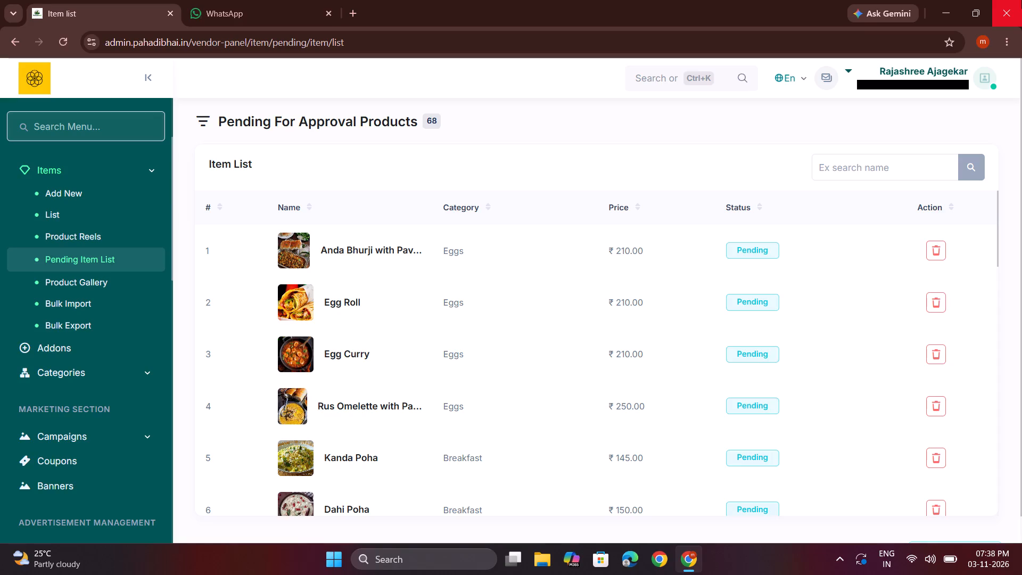
Close the browser window, then relaunch Chrome and open WhatsApp Web from the new tab page shortcuts.
triple_click(1021, 0)
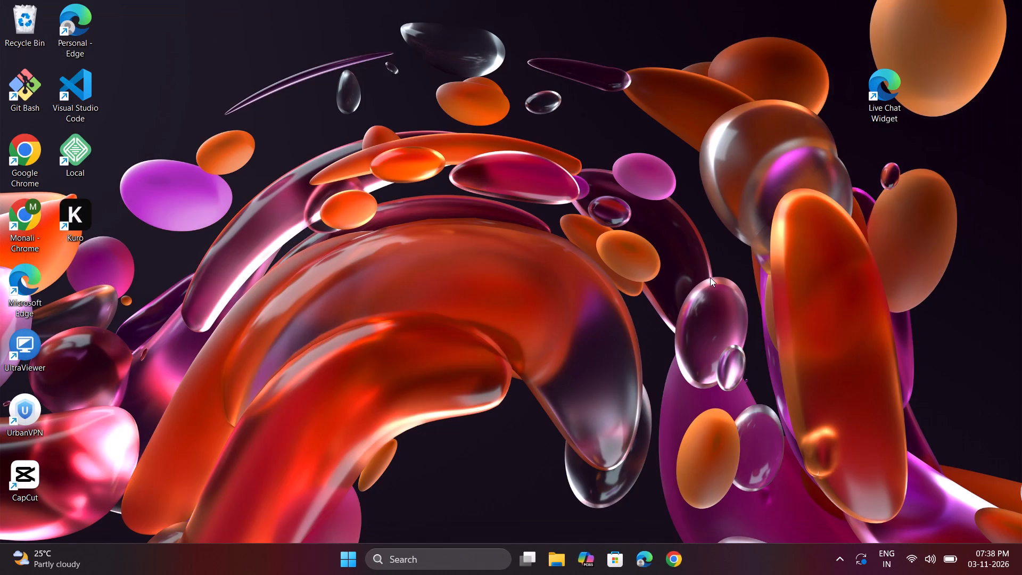
click(341, 566)
double_click(671, 561)
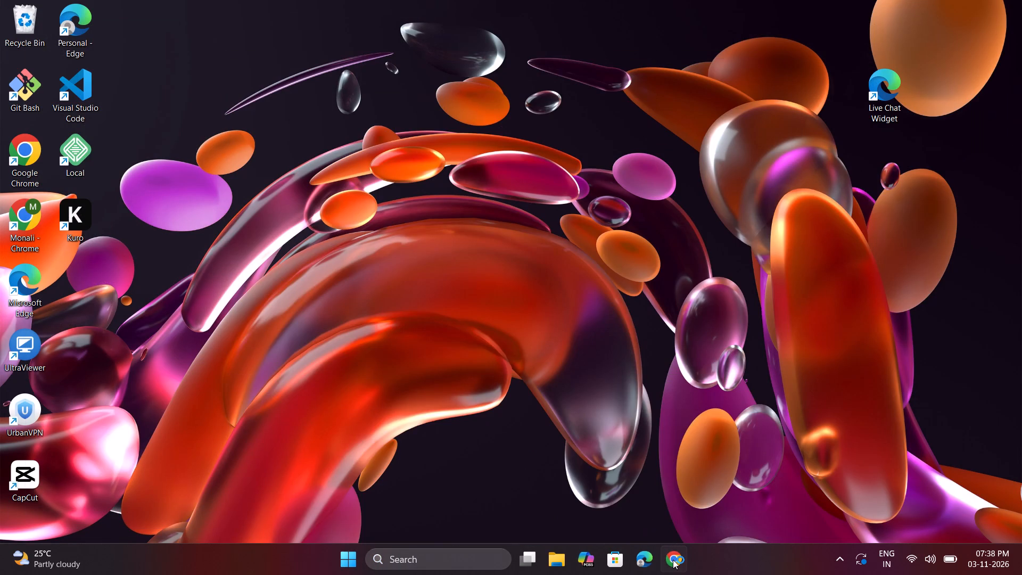
double_click(673, 560)
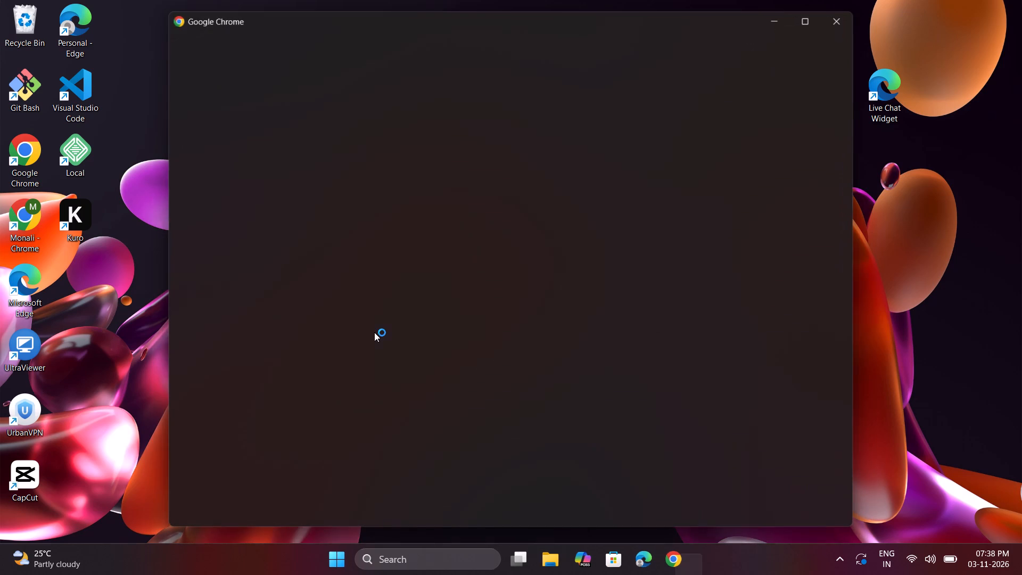
click(339, 303)
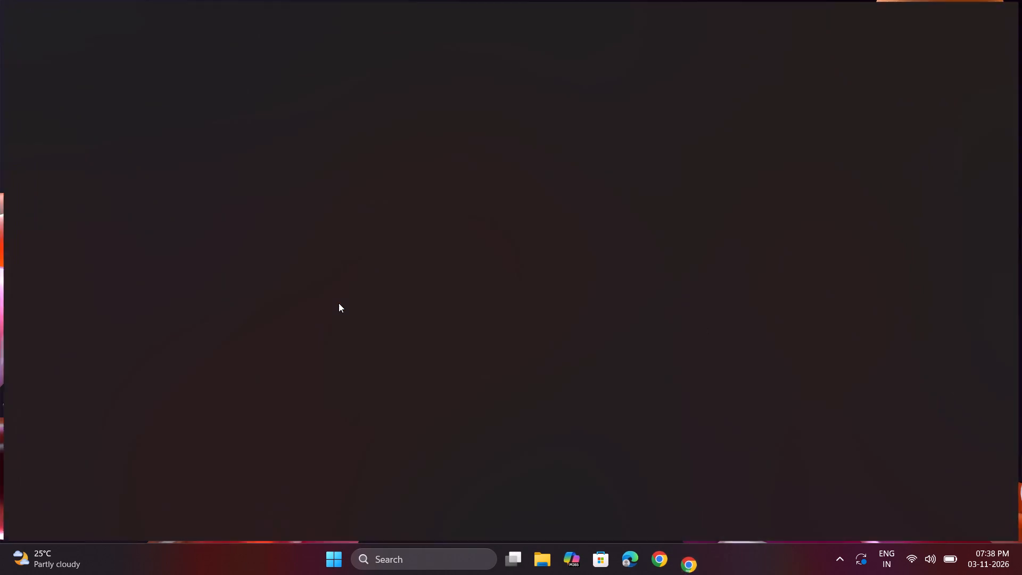
click(336, 398)
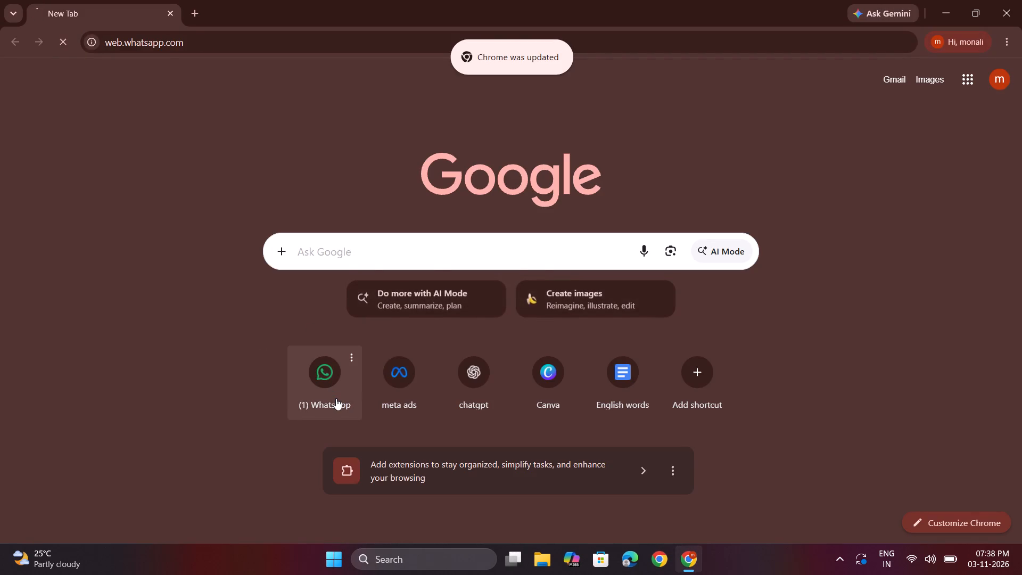